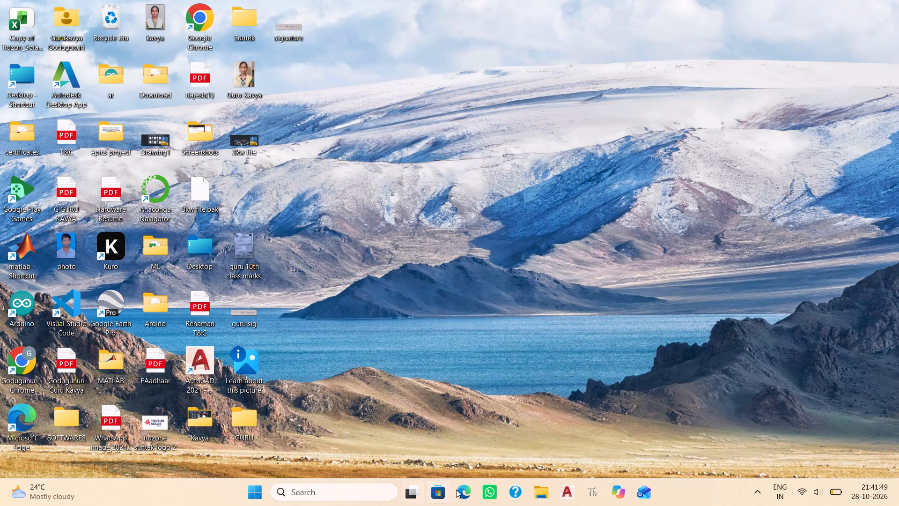
Launch WhatsApp.
double_click(496, 490)
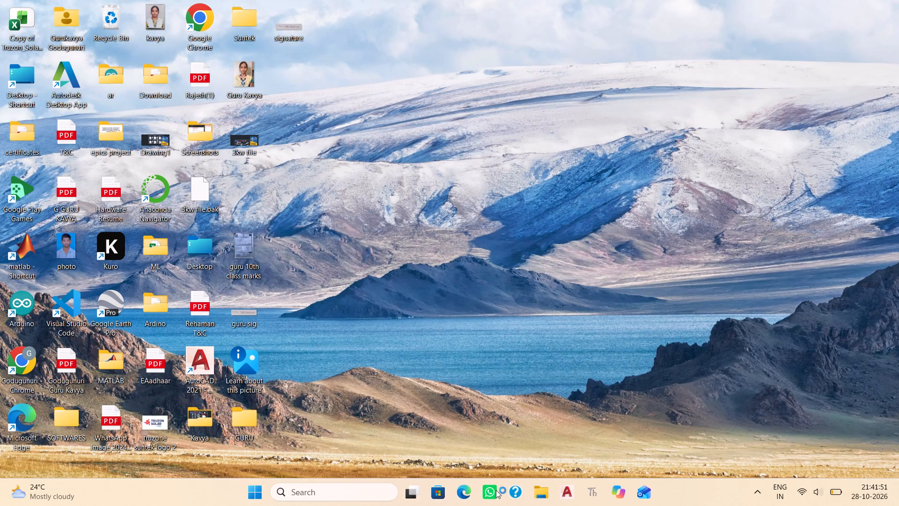
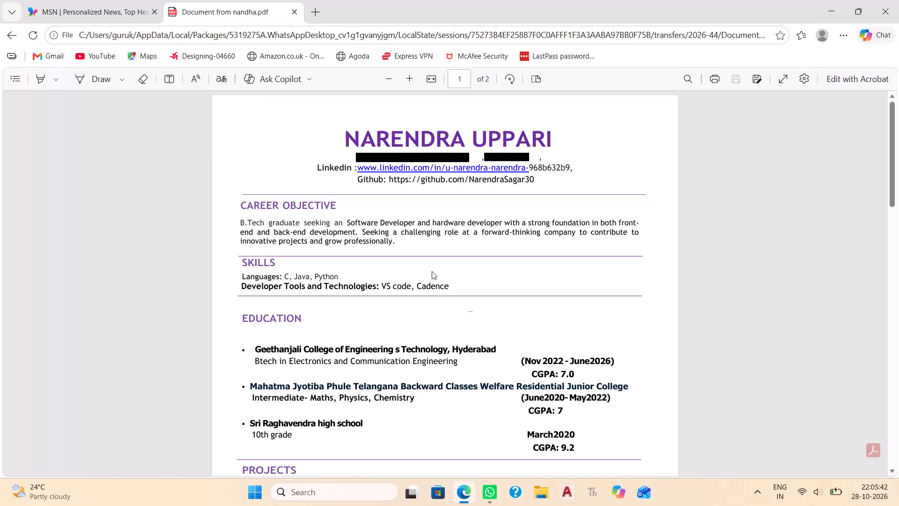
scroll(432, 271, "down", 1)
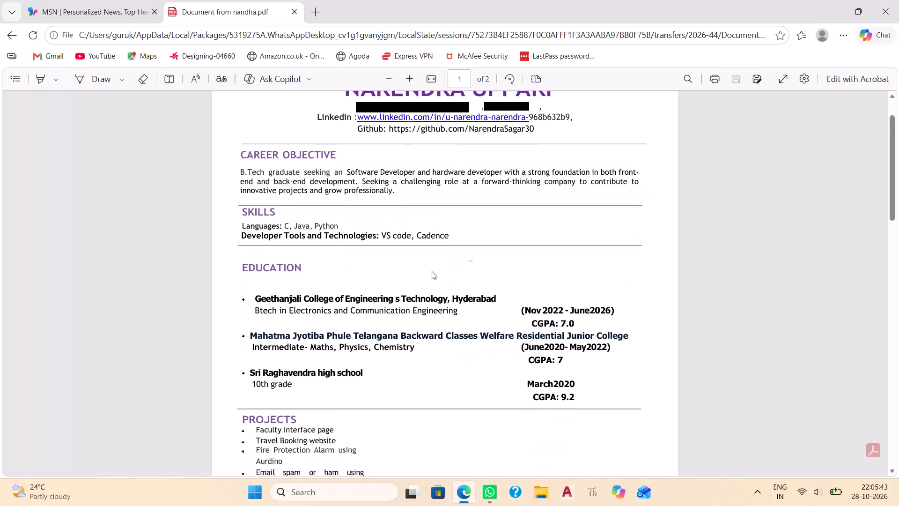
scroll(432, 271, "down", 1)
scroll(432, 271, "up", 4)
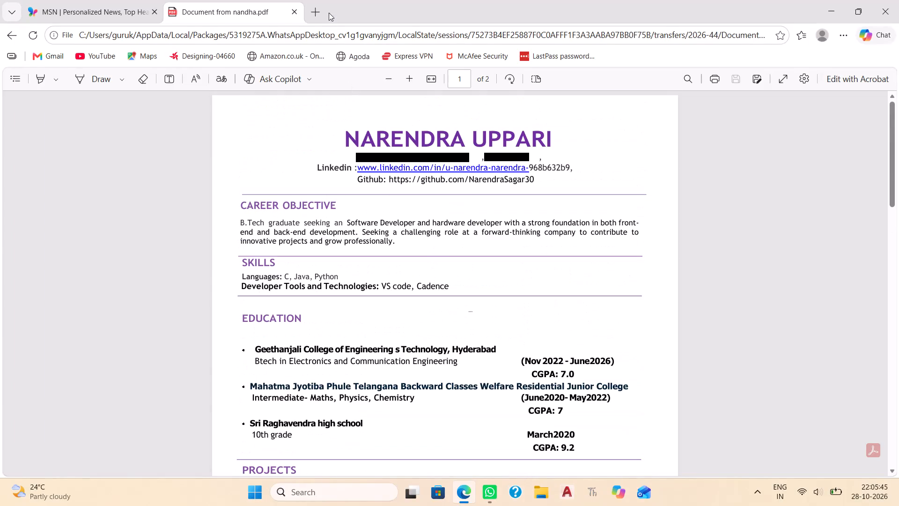
Open a new blank browser tab alongside the résumé PDF.
left_click(329, 13)
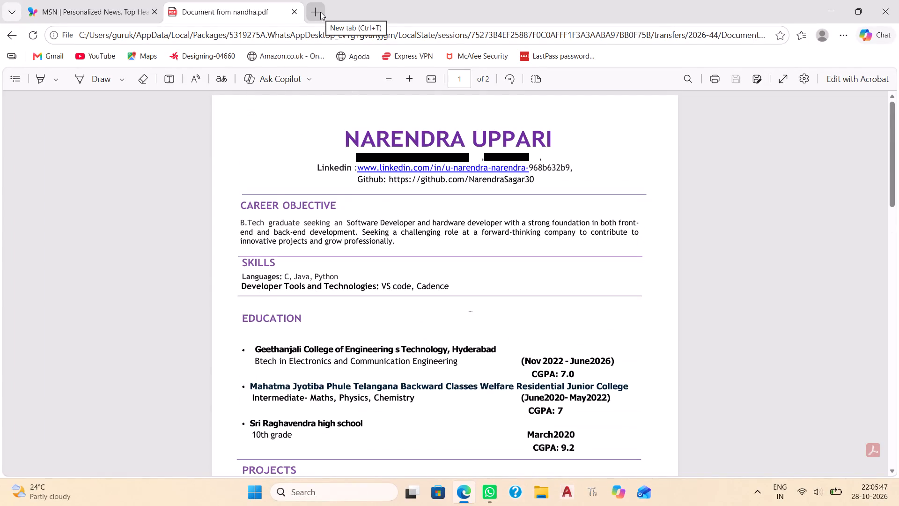
left_click(320, 12)
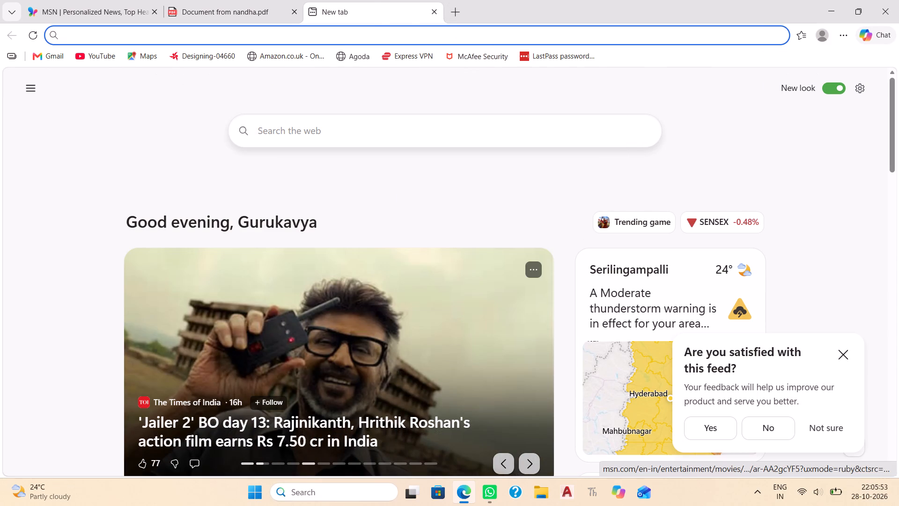
Open Windows search to look for an app.
left_click(310, 496)
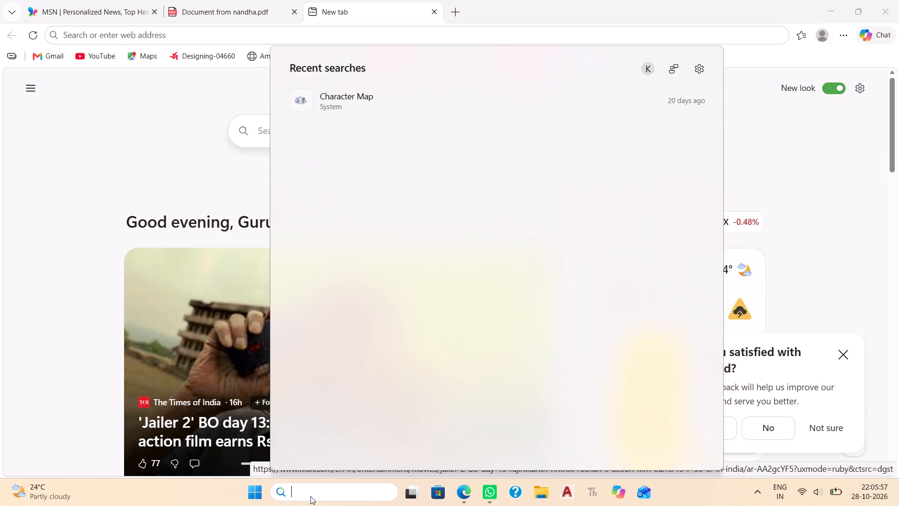
Search the computer for Word and launch the app.
type("WORD")
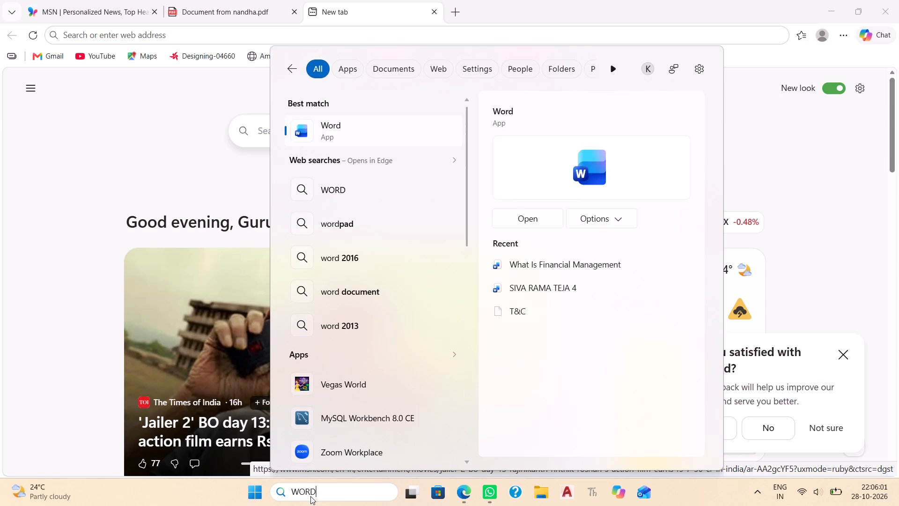
double_click(324, 128)
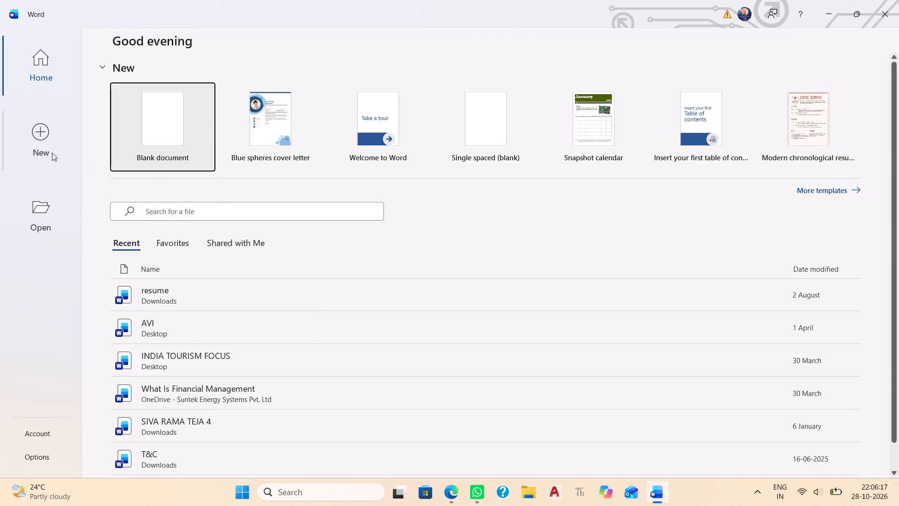
Look for an existing document to open in the recent Downloads folder and the Suntek Energy Systems OneDrive, dismissing the sign-in window.
left_click(55, 210)
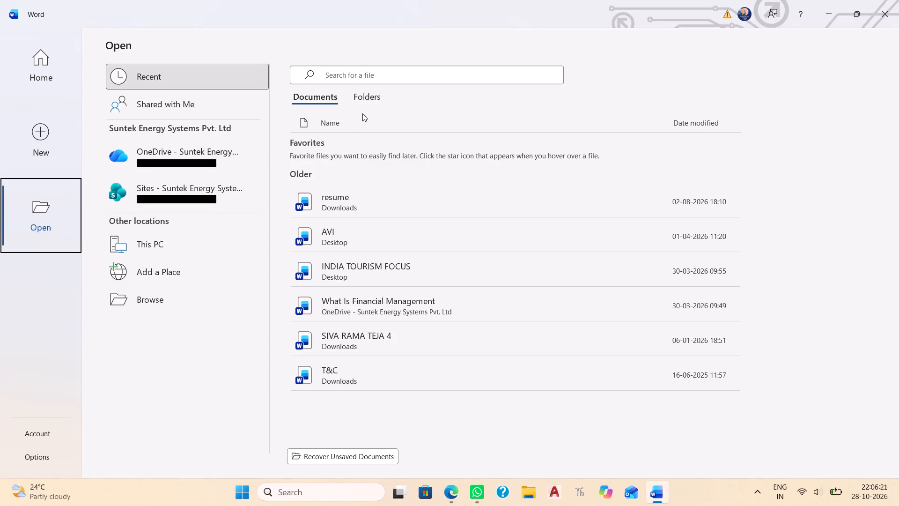
left_click(376, 98)
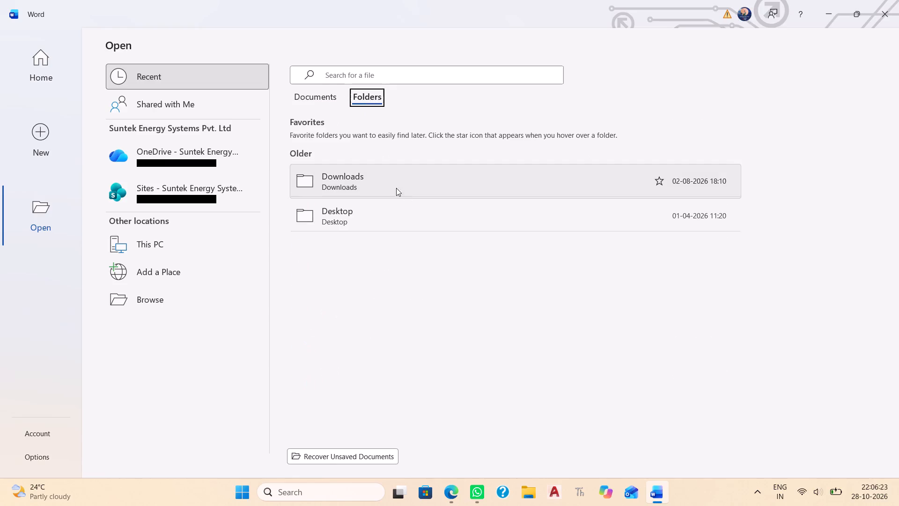
double_click(377, 178)
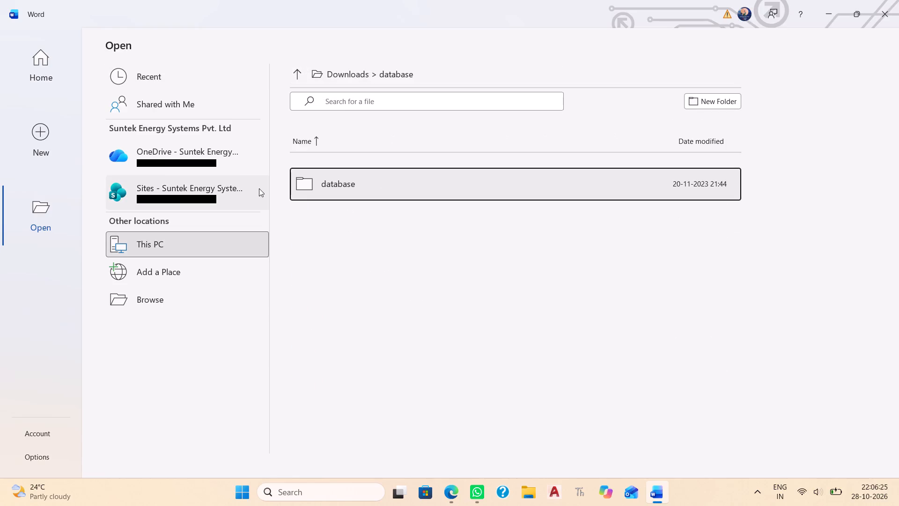
double_click(155, 154)
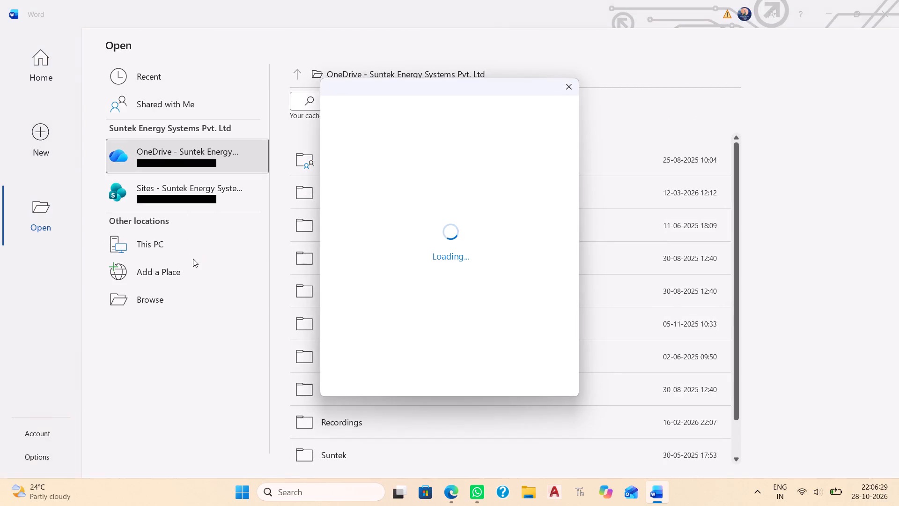
left_click(571, 86)
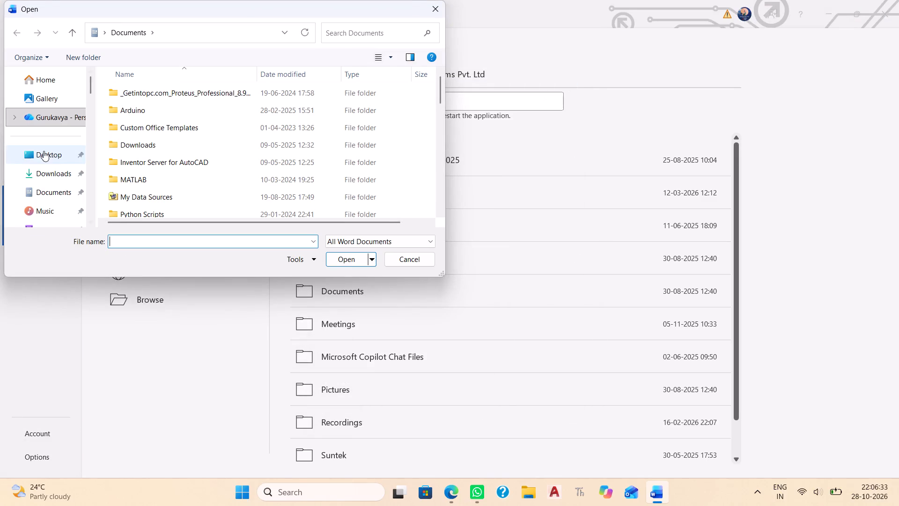
Go to the local Documents folder and look through its files for a Word document to open.
double_click(50, 191)
scroll(206, 158, "up", 9)
scroll(206, 158, "down", 4)
scroll(206, 158, "up", 13)
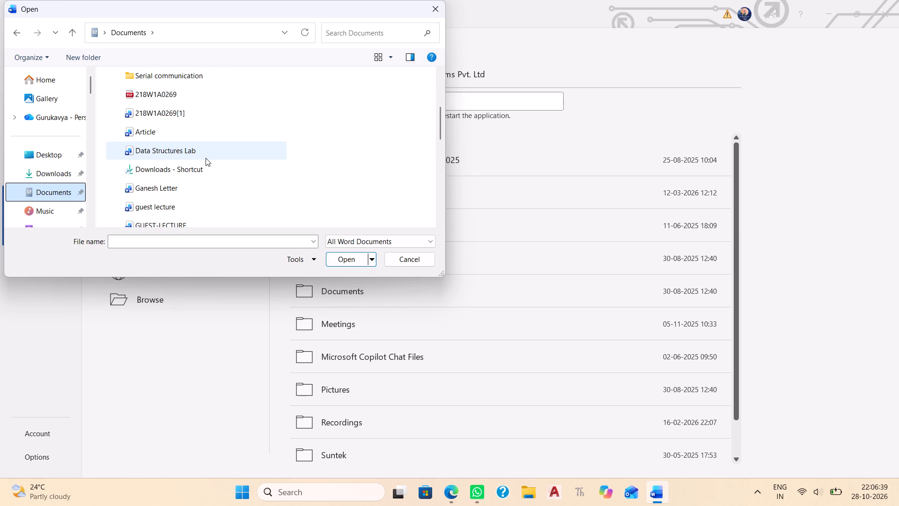
Browse the rest of the Documents folder, the Downloads folder and the Home location for a document to open.
scroll(206, 158, "down", 6)
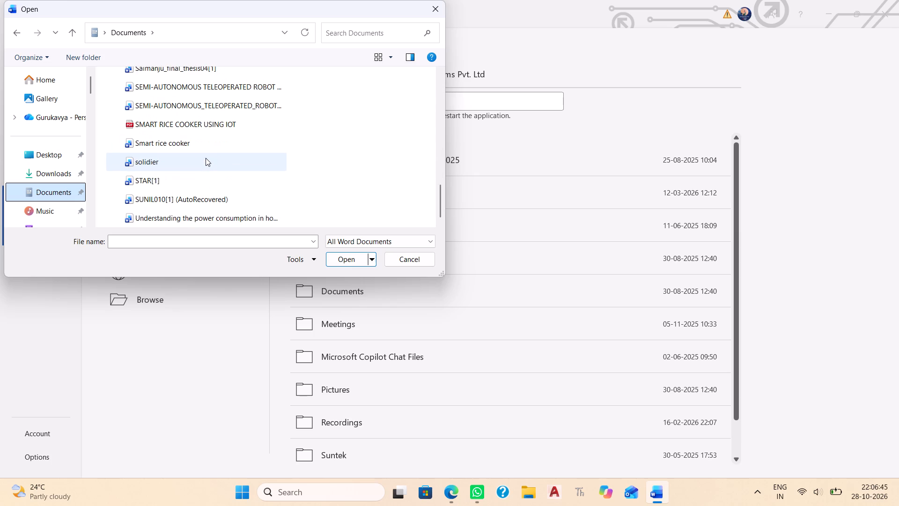
scroll(206, 158, "up", 10)
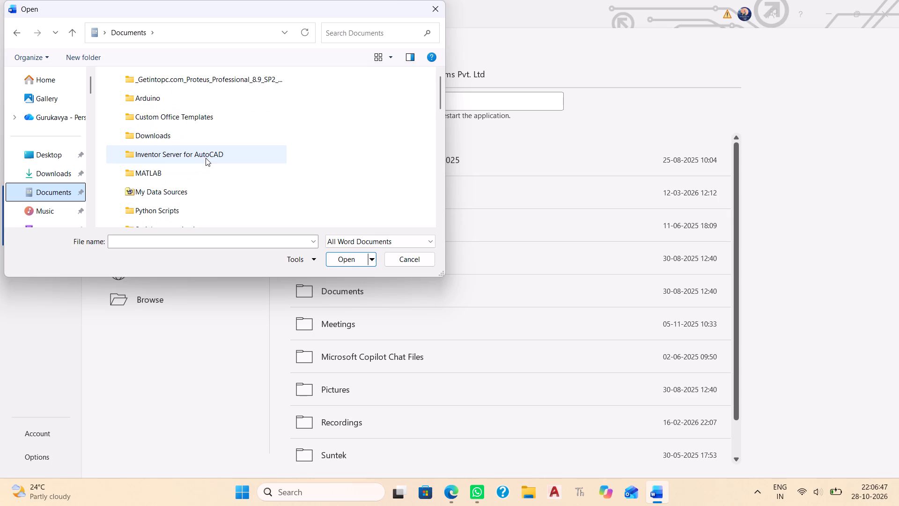
double_click(49, 176)
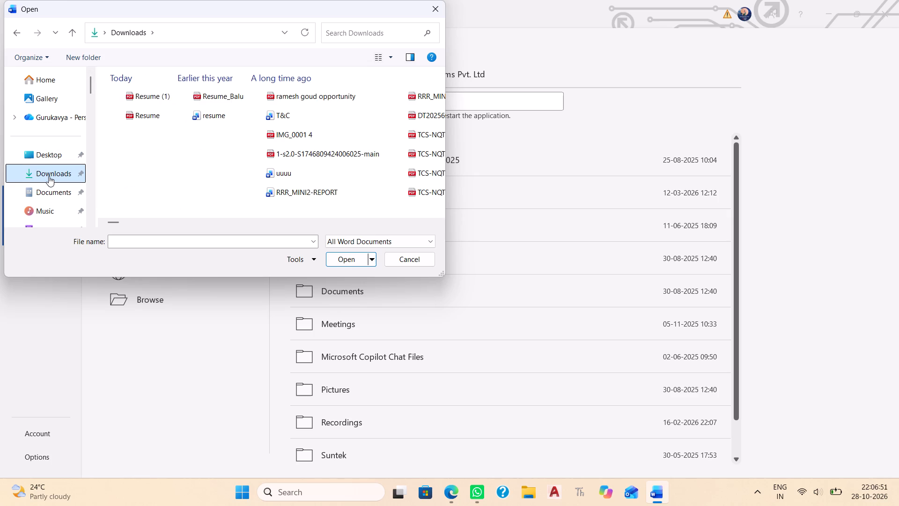
double_click(44, 77)
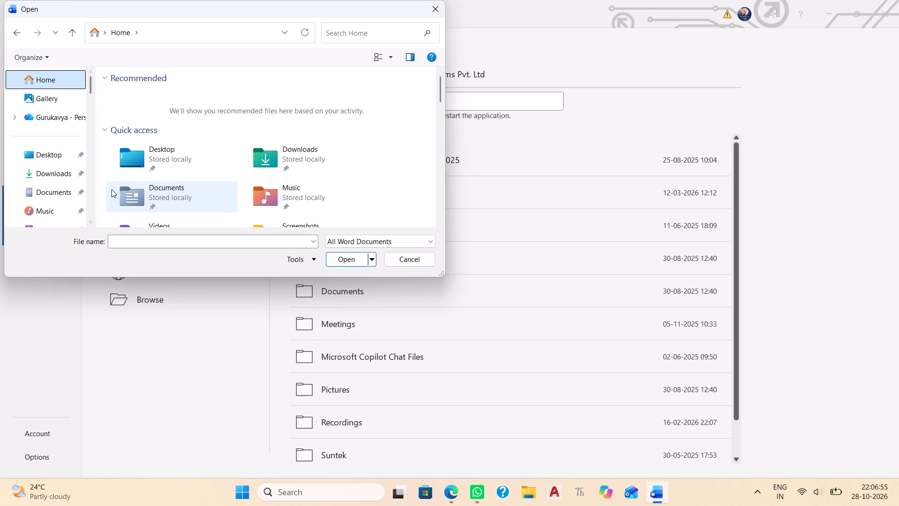
left_click(447, 11)
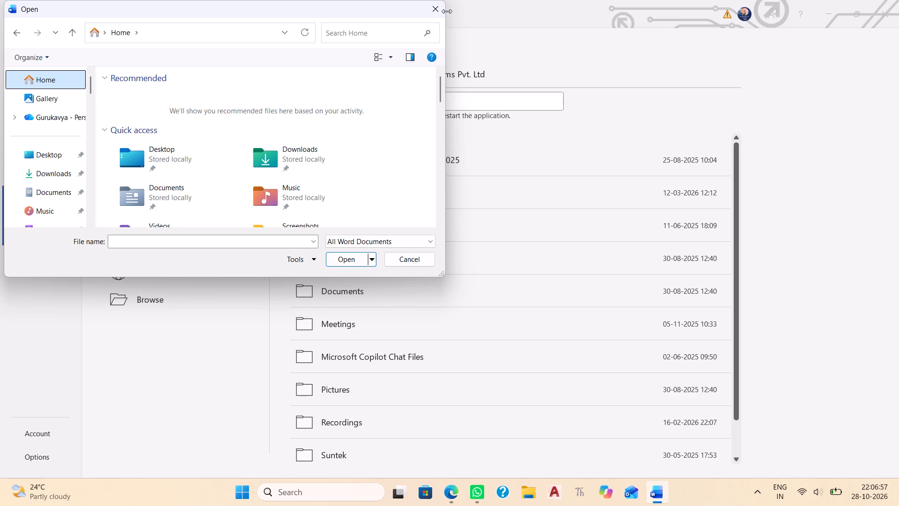
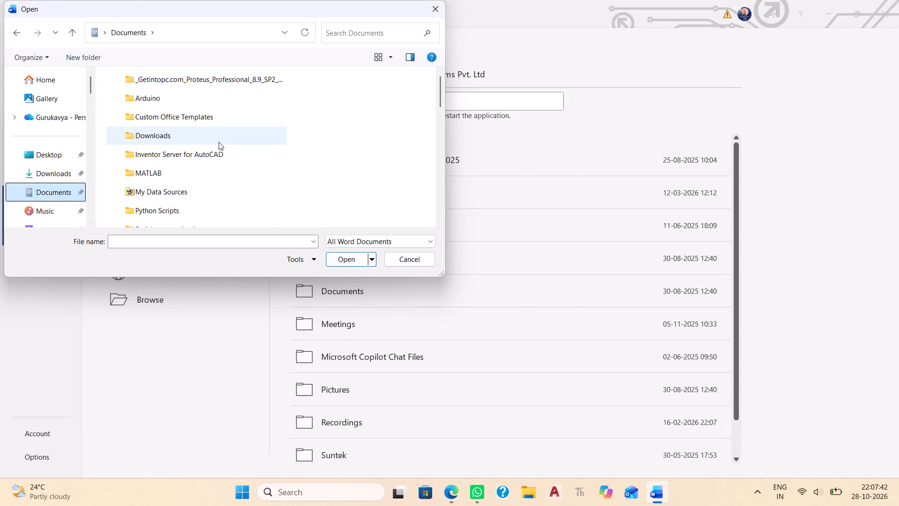
Find the PDF "Document from nandha" in the local Documents folder and open it for conversion to an editable document.
scroll(219, 142, "down", 3)
scroll(219, 142, "up", 14)
scroll(259, 135, "down", 2)
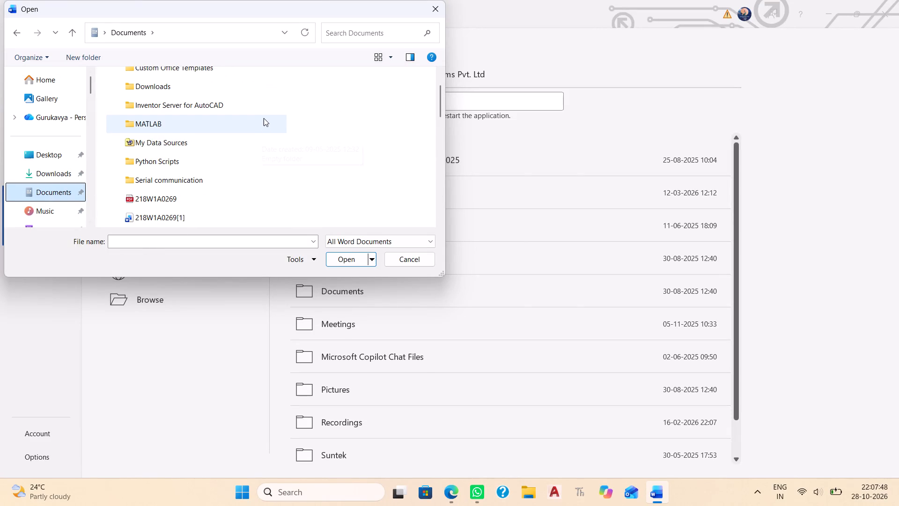
scroll(264, 118, "down", 1)
left_click(207, 164)
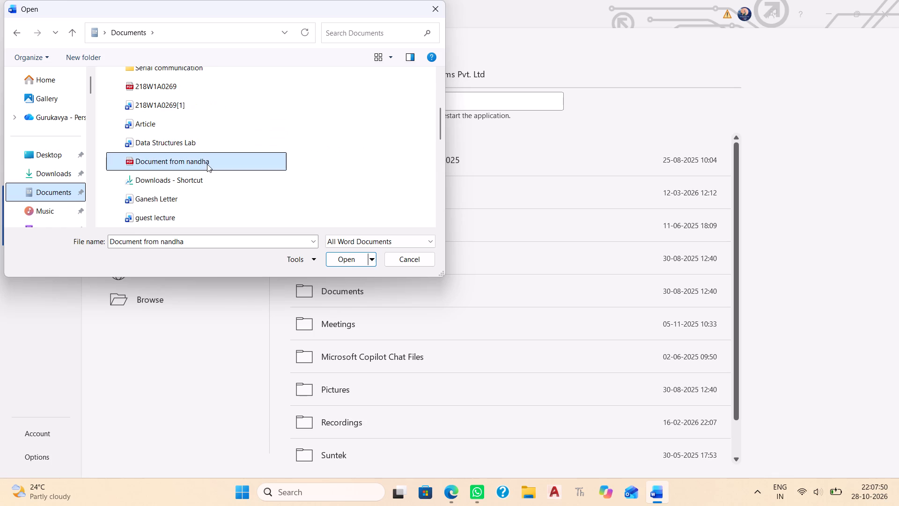
left_click(346, 260)
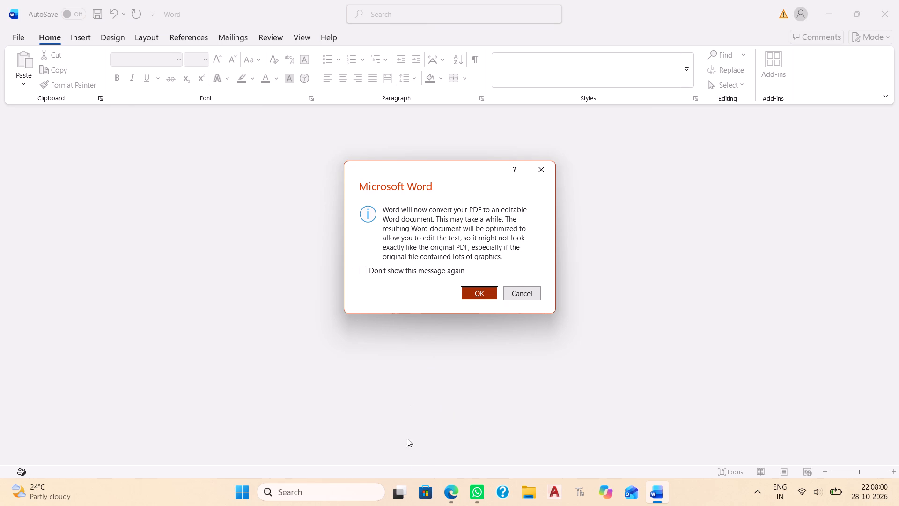
Search the computer for Google Chrome and launch it.
left_click(296, 498)
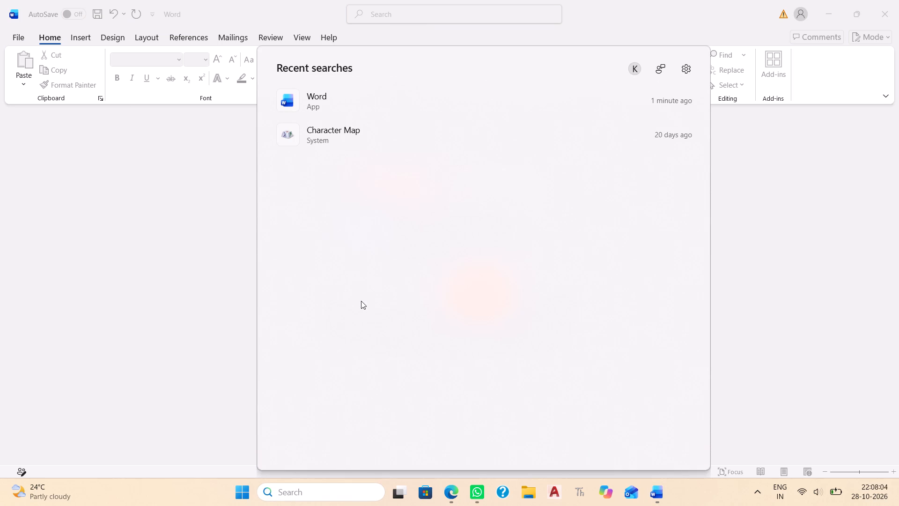
type("CHR")
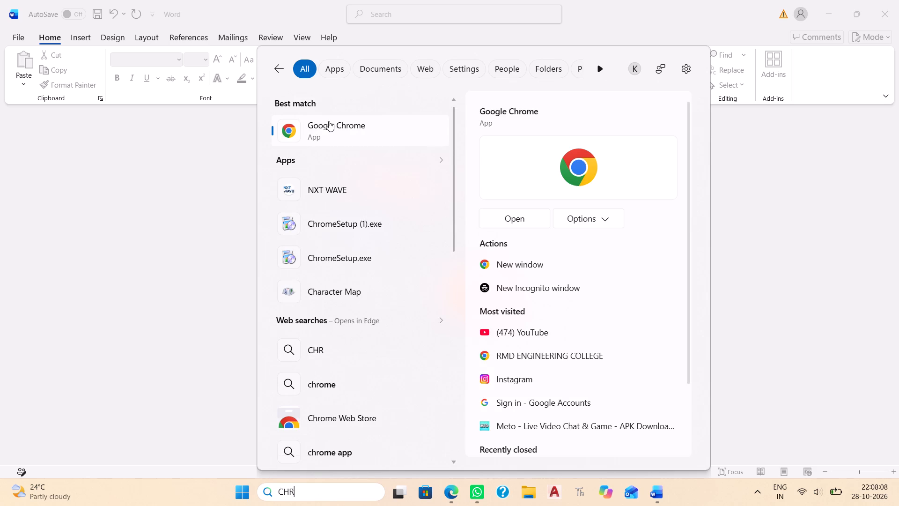
double_click(328, 121)
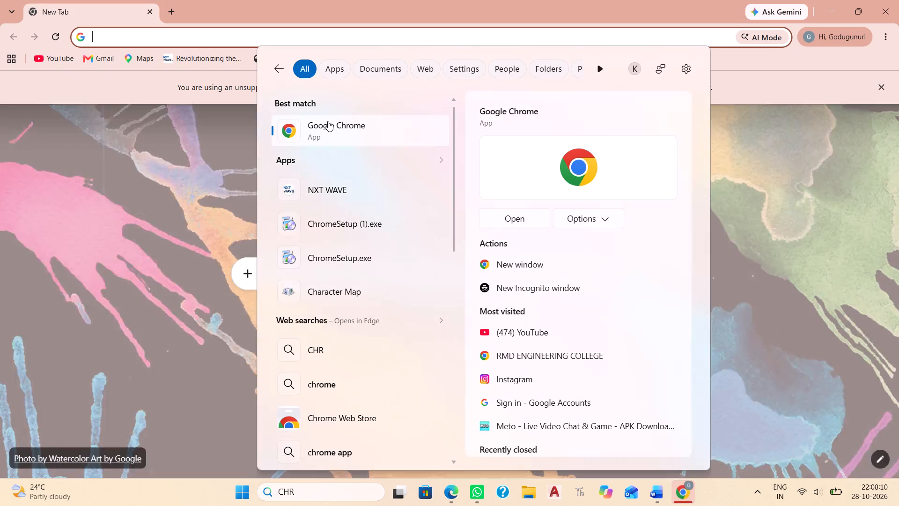
Search the web for "I LOVE PDF" and open the iLovePDF site's PDF to Word converter.
left_click(177, 38)
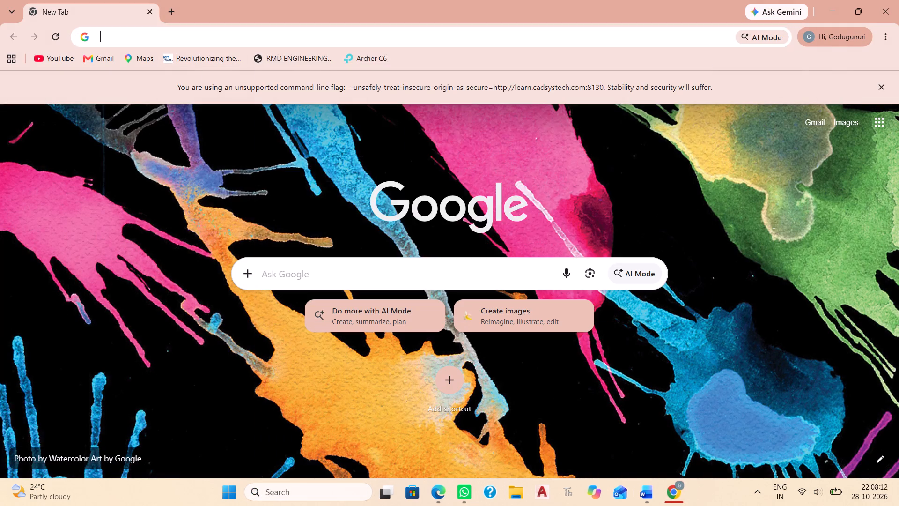
type("I LOVE PDF")
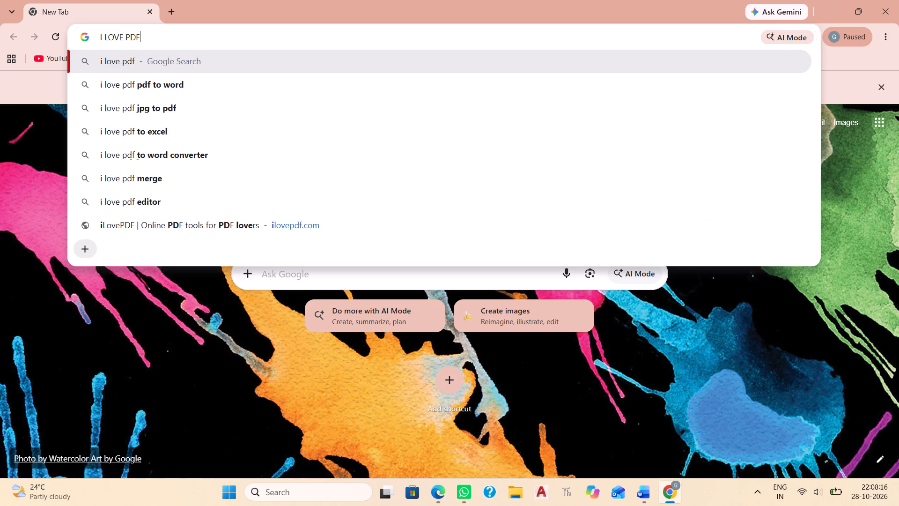
key("Return")
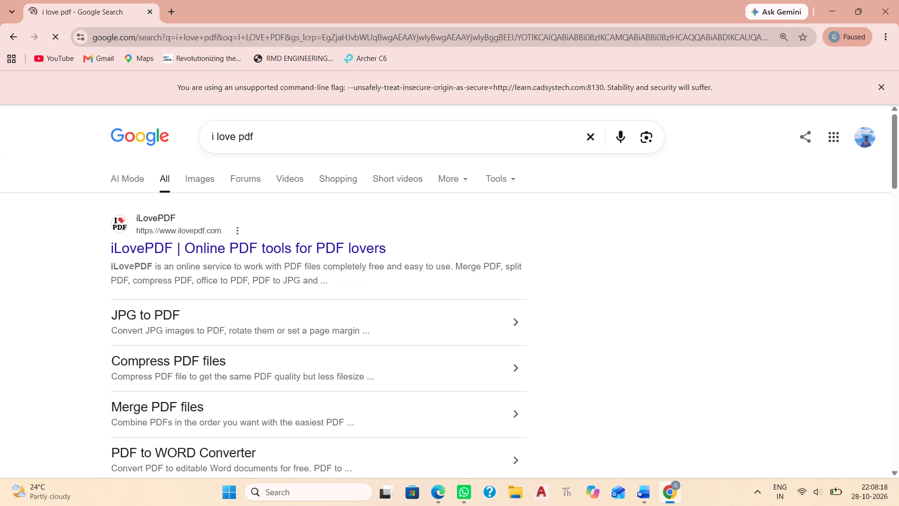
double_click(230, 246)
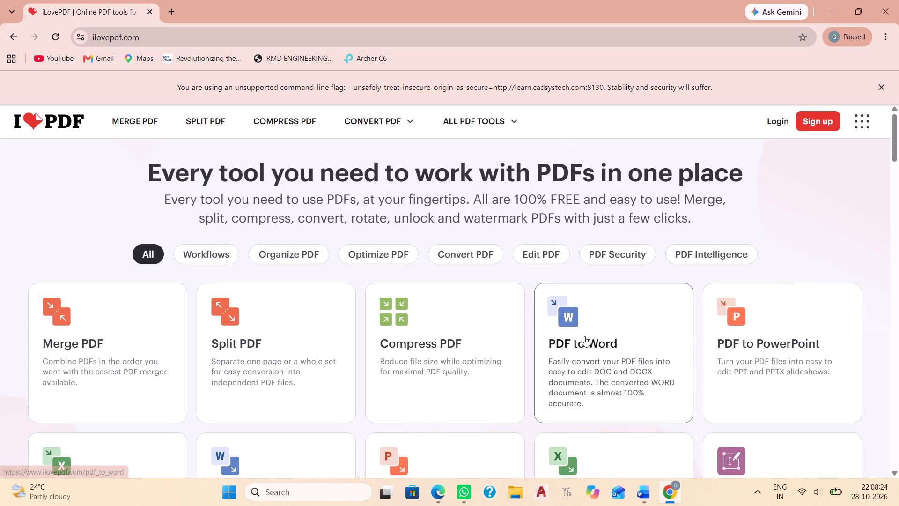
double_click(627, 382)
left_click_drag(400, 239, 440, 295)
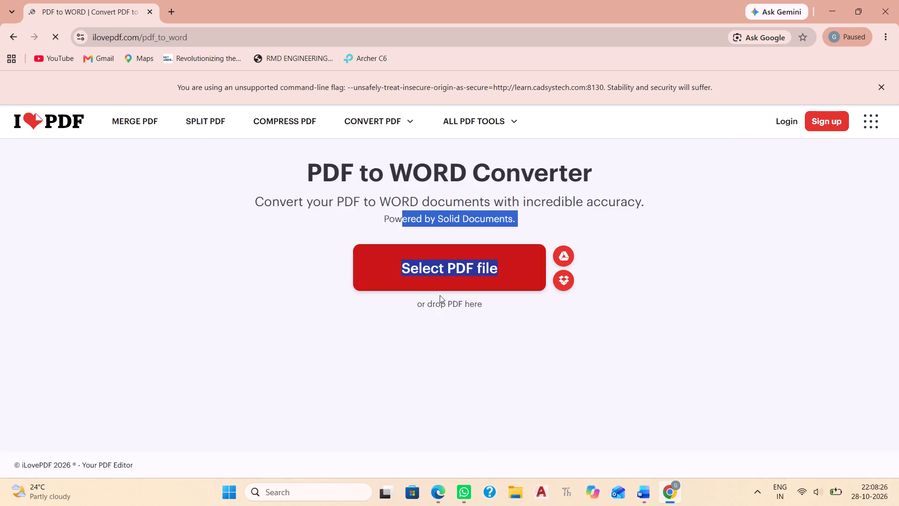
Load the PDF "Document from nandha" from the local Documents folder into the converter.
left_click(383, 262)
left_click(383, 262)
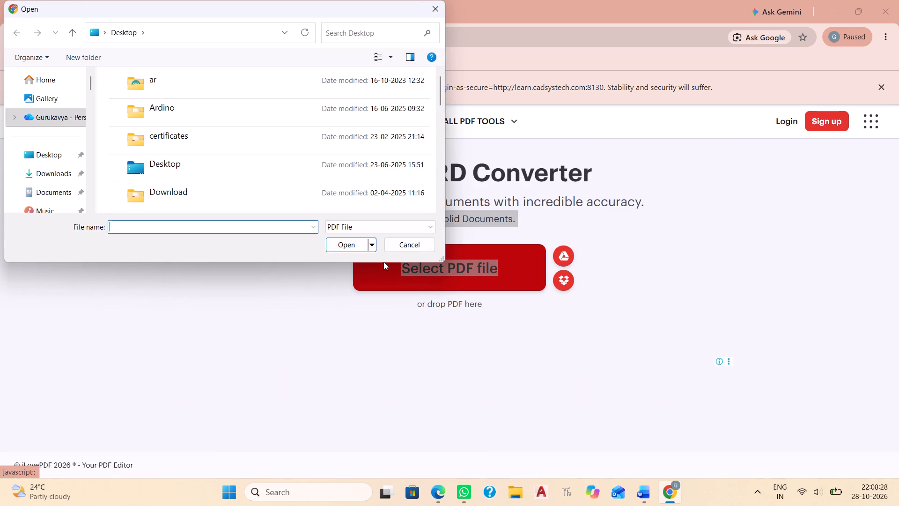
double_click(63, 188)
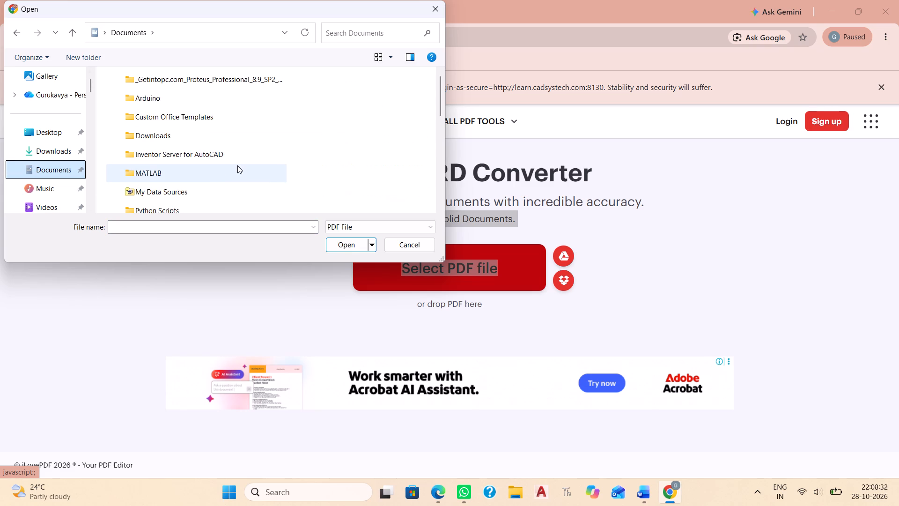
scroll(237, 165, "down", 1)
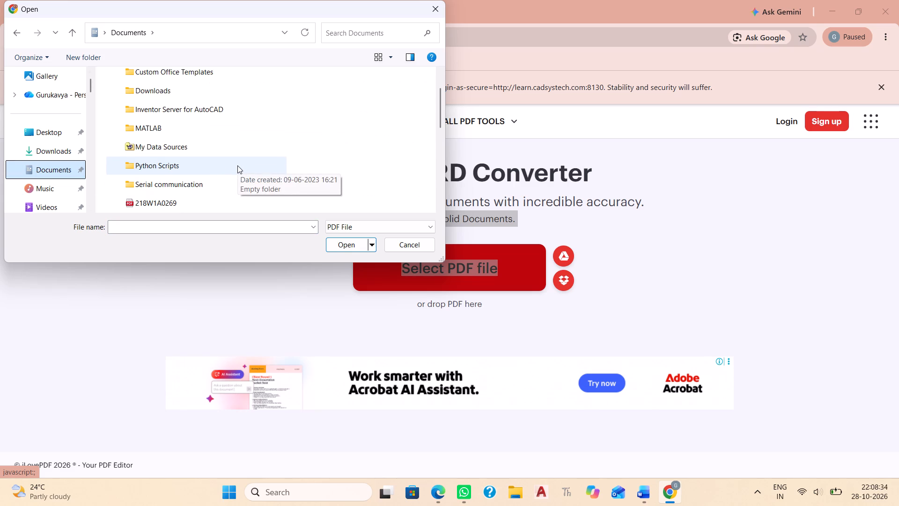
scroll(237, 165, "down", 1)
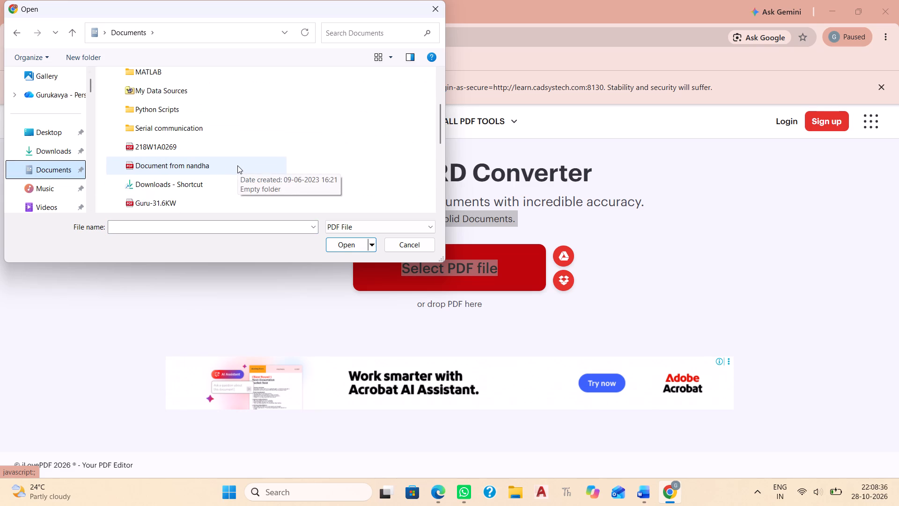
double_click(237, 165)
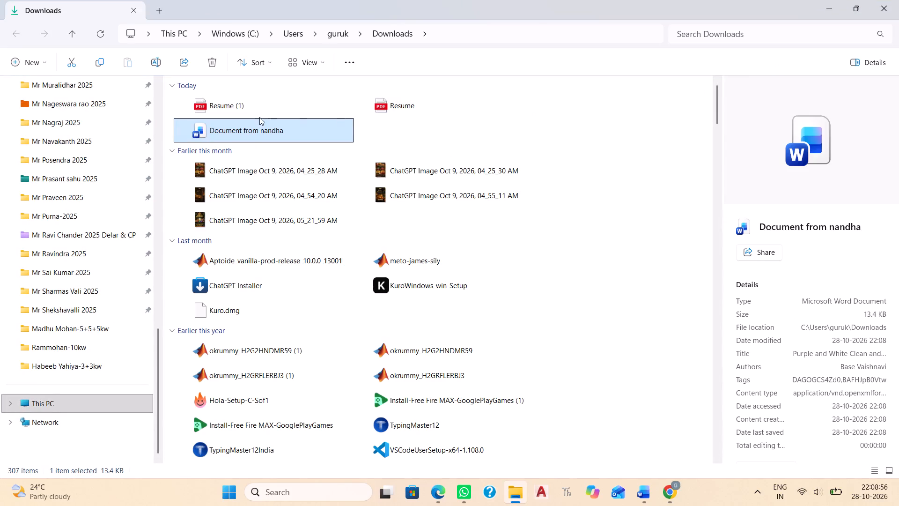
double_click(248, 130)
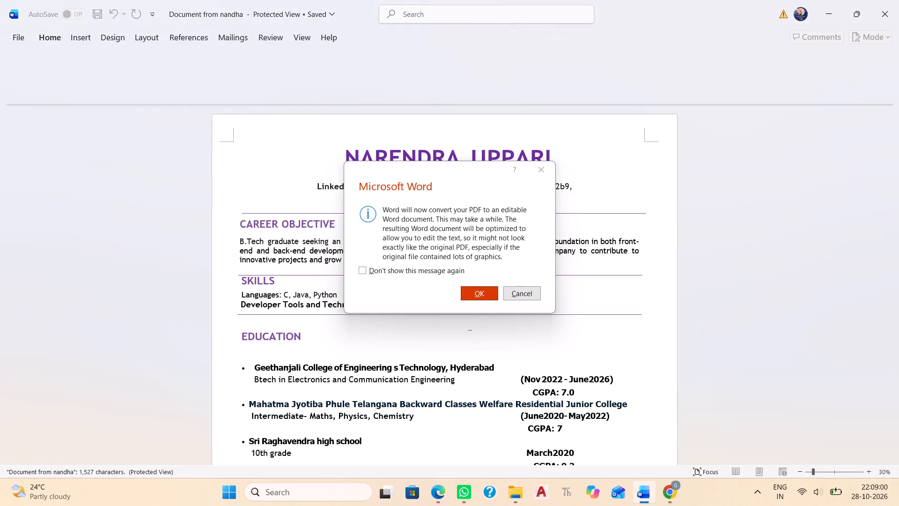
left_click(471, 296)
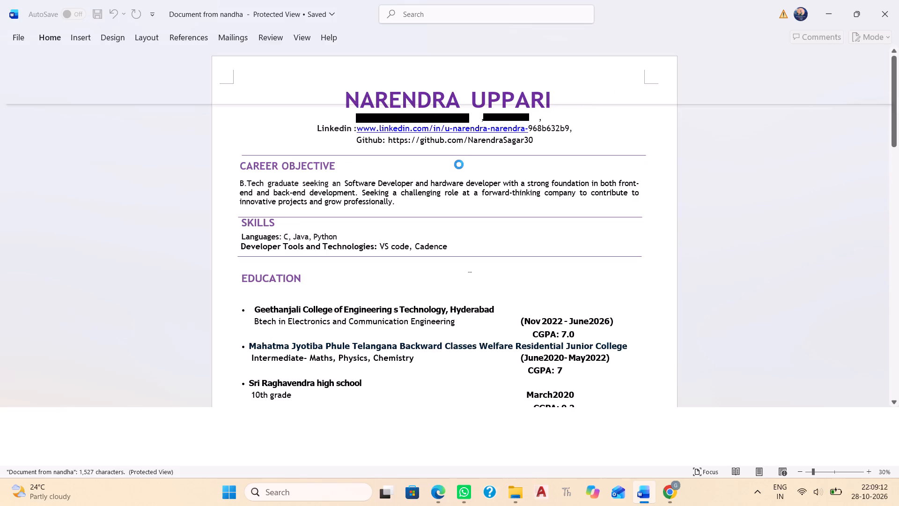
Try to show the view options for the converted résumé, and minimize the unresponsive Word window.
left_click(299, 42)
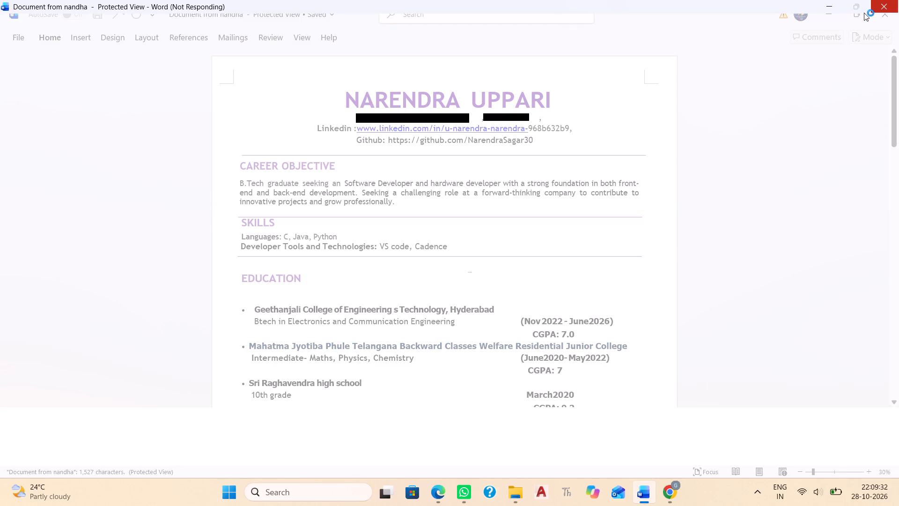
left_click(824, 0)
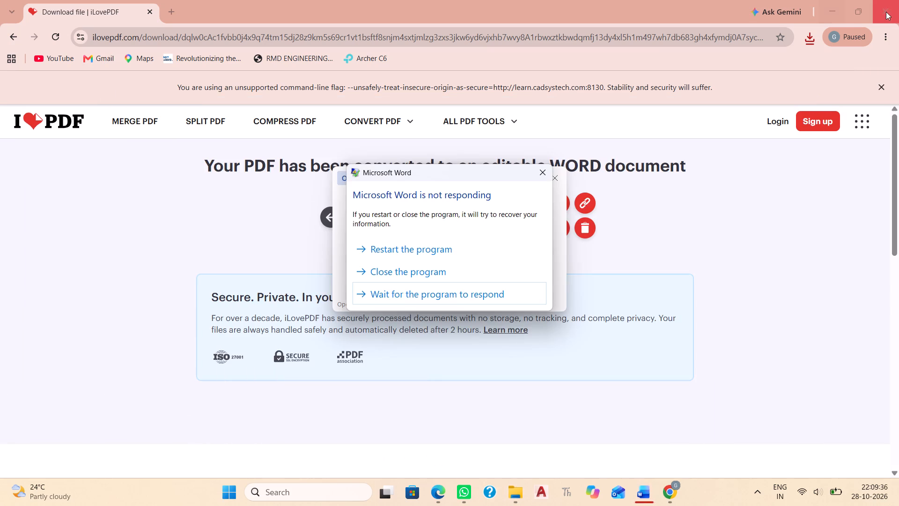
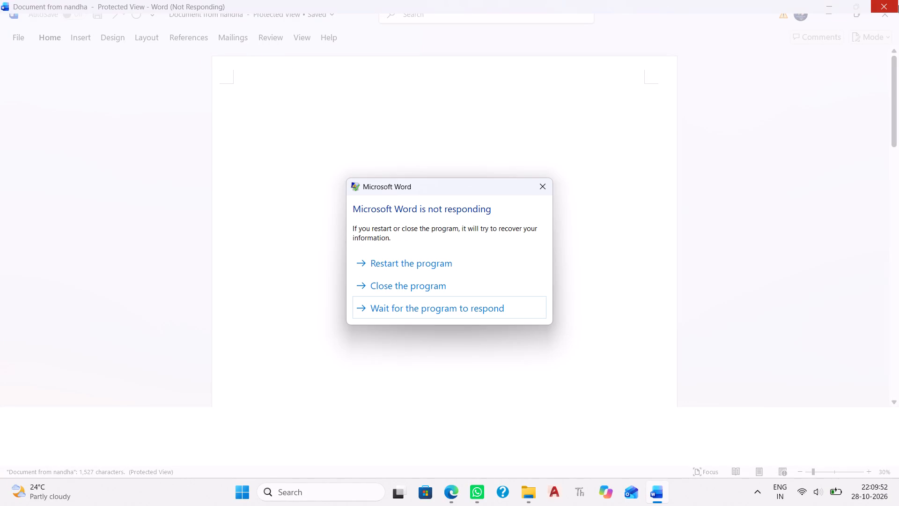
Restart the unresponsive Word program and dismiss the problem report to Microsoft.
left_click(434, 261)
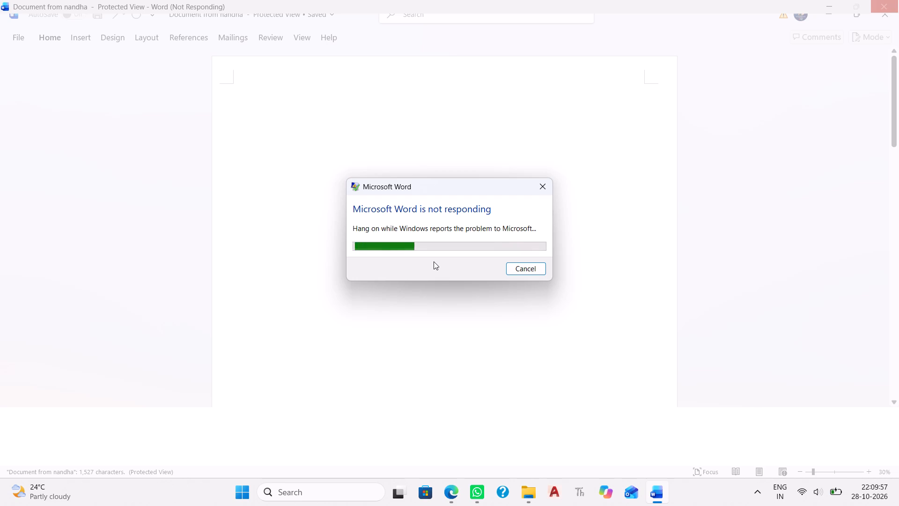
left_click(537, 189)
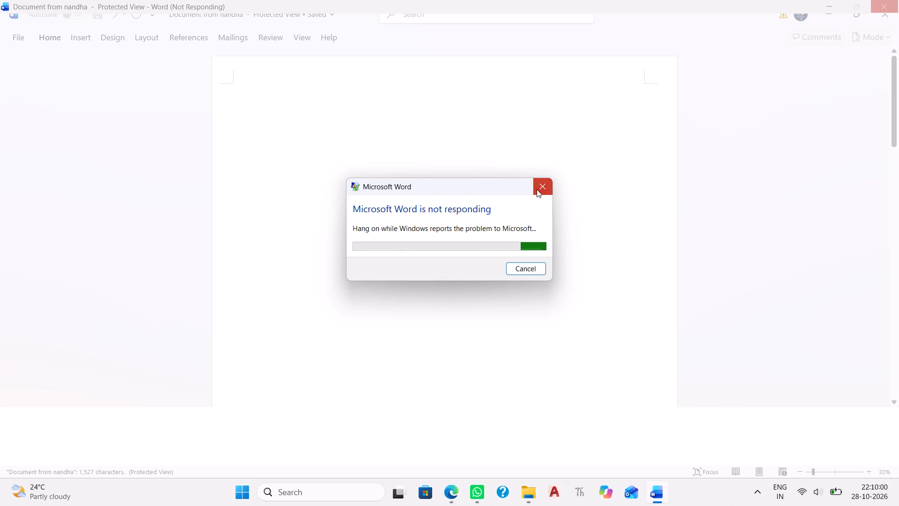
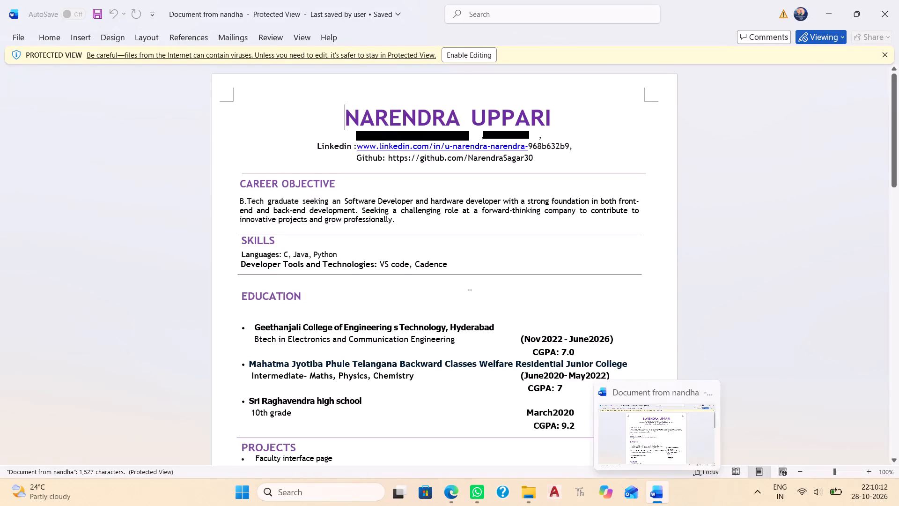
Enable editing for the converted résumé document, taking it out of Protected View.
left_click(457, 60)
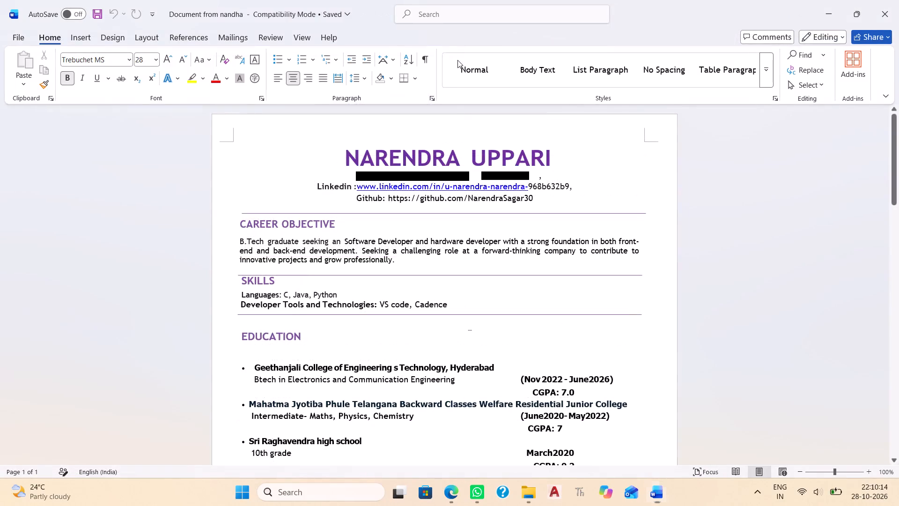
Collapse the content under the SKILLS heading of the résumé.
scroll(476, 199, "down", 1)
scroll(476, 199, "up", 1)
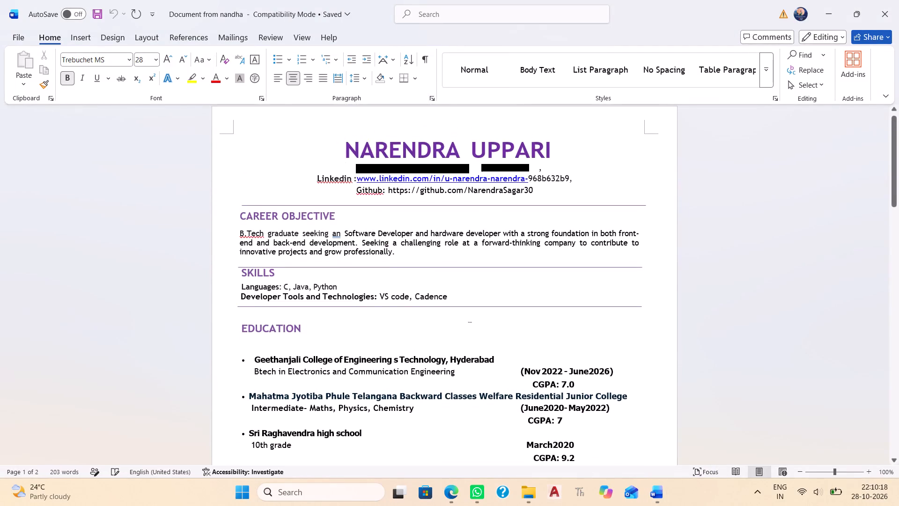
left_click(238, 272)
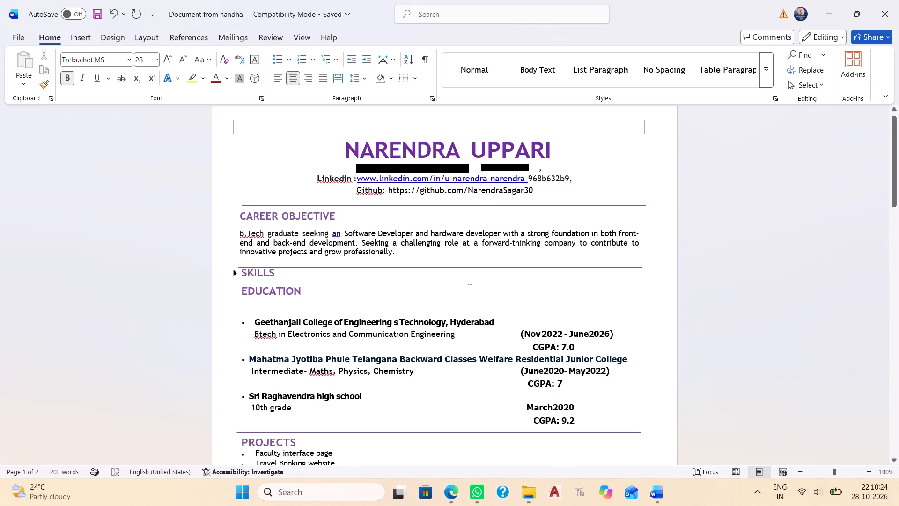
Undo the last change so the hidden content under the SKILLS heading is restored.
key("ctrl+z")
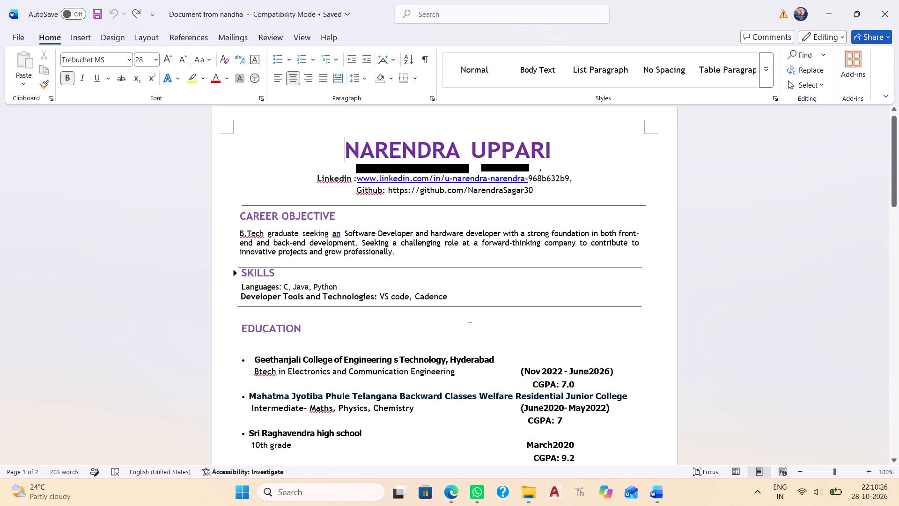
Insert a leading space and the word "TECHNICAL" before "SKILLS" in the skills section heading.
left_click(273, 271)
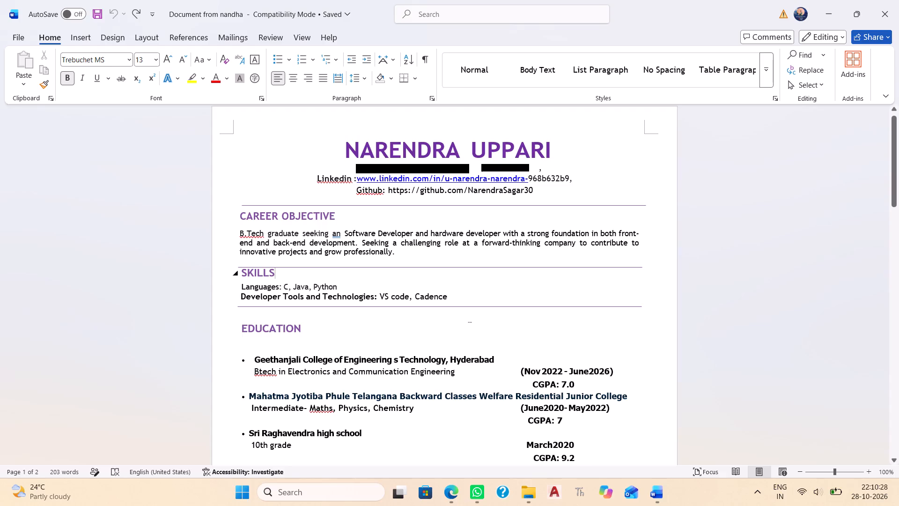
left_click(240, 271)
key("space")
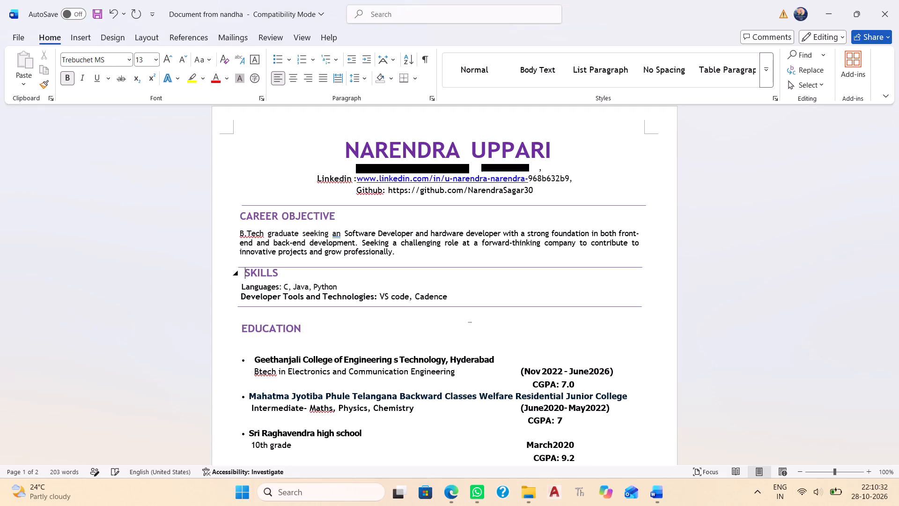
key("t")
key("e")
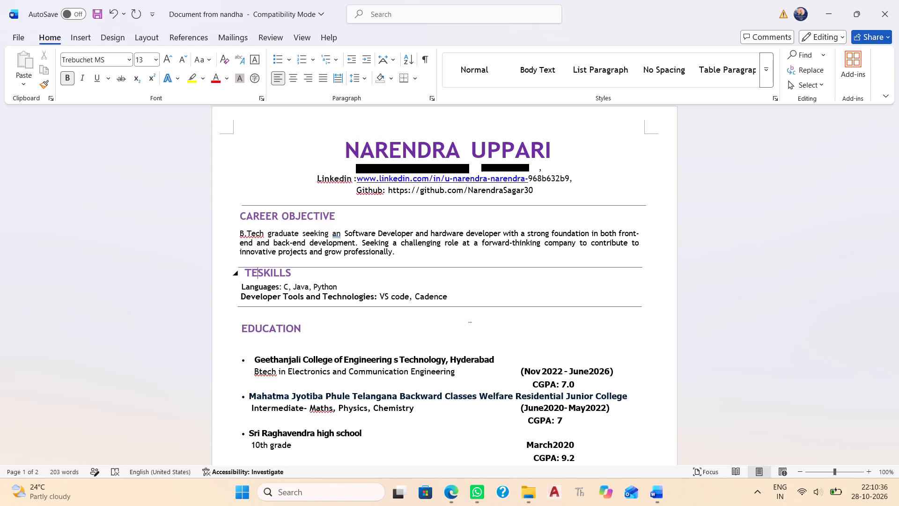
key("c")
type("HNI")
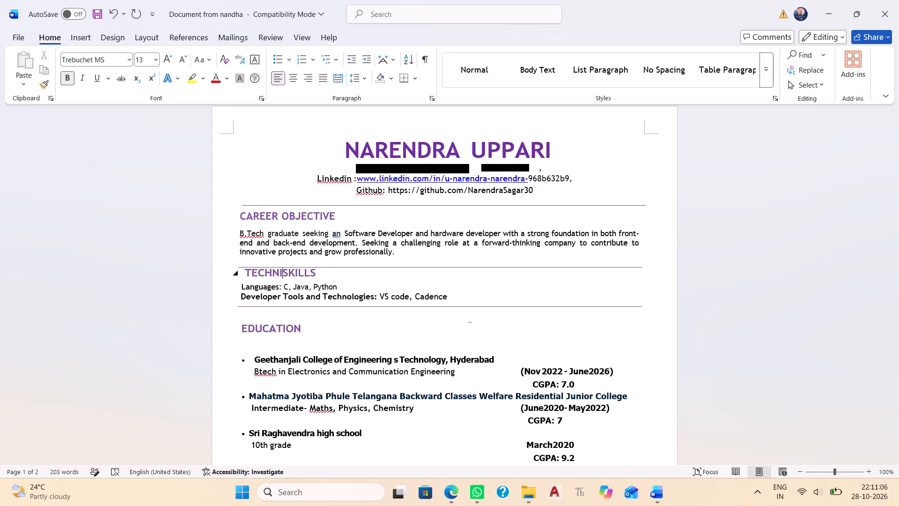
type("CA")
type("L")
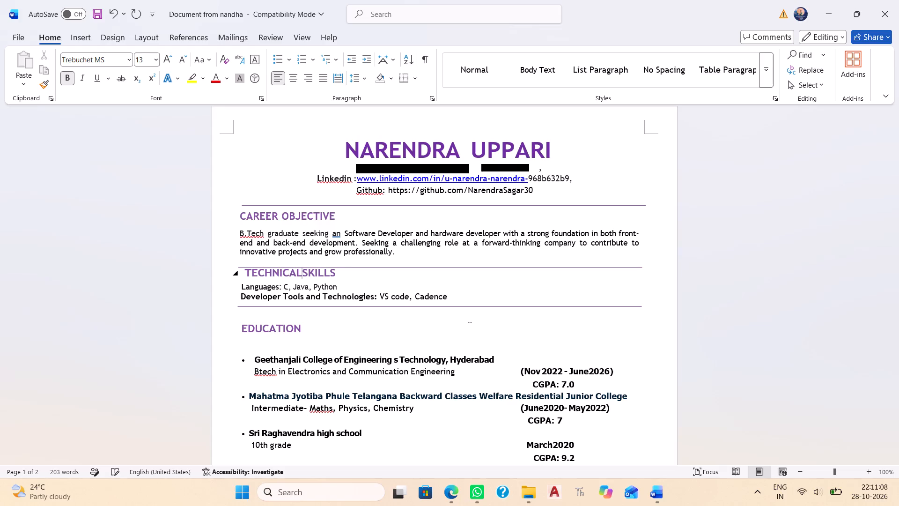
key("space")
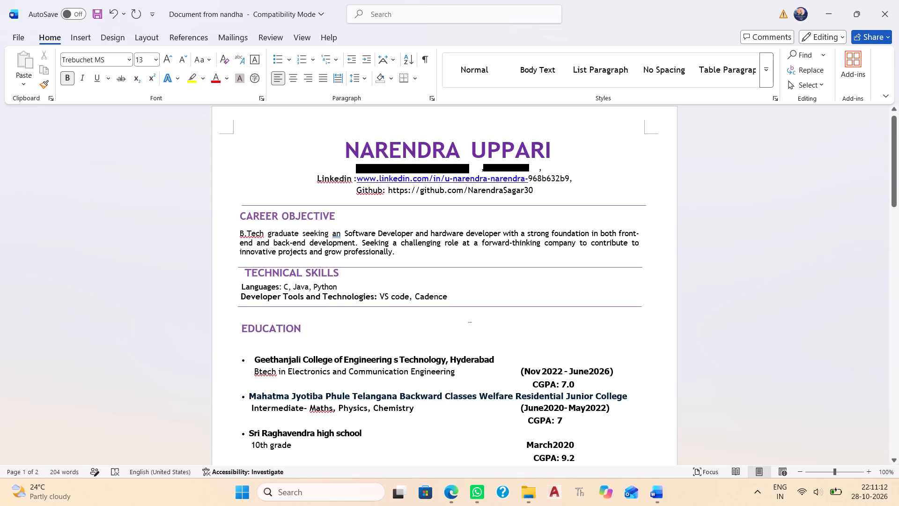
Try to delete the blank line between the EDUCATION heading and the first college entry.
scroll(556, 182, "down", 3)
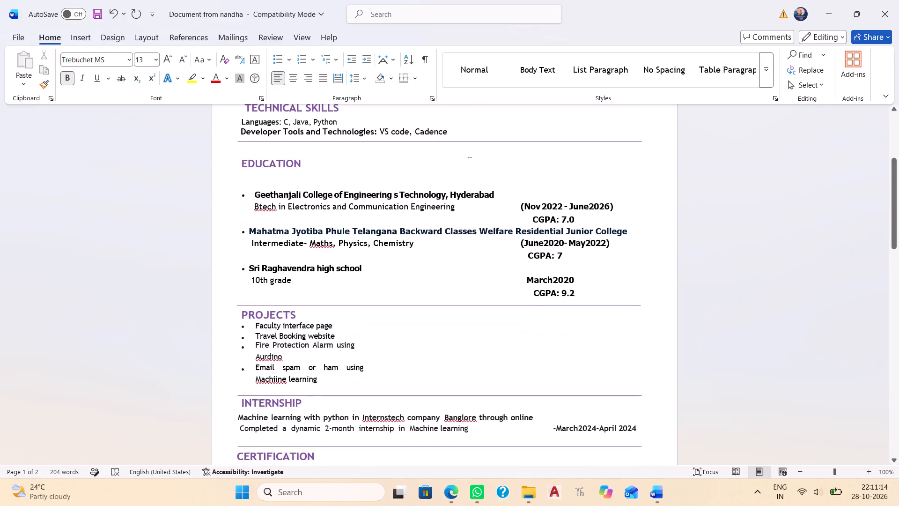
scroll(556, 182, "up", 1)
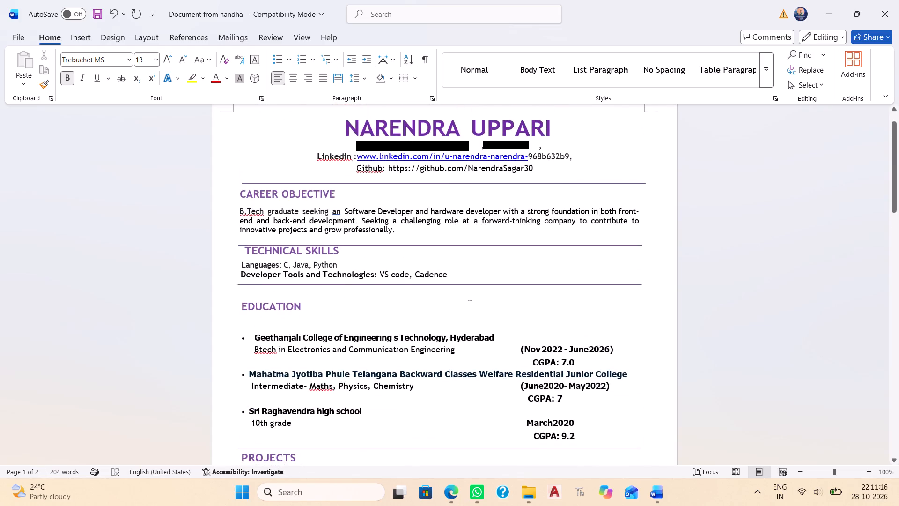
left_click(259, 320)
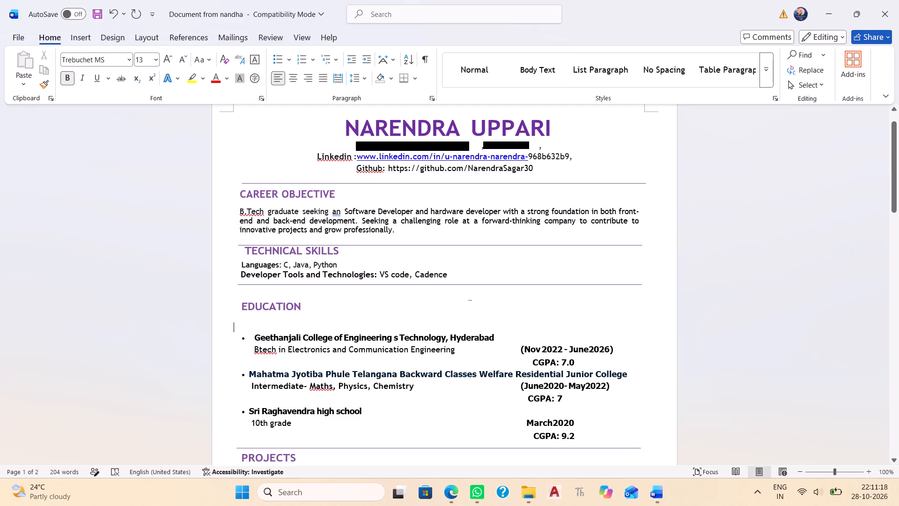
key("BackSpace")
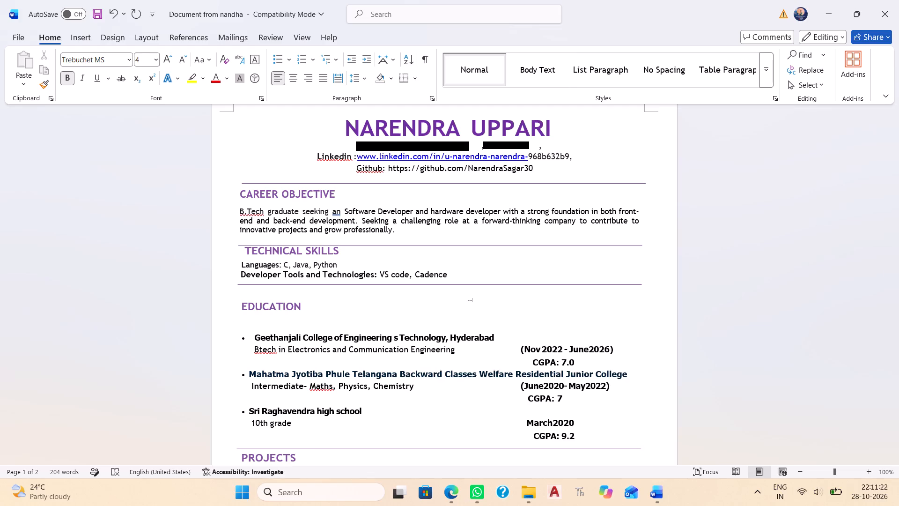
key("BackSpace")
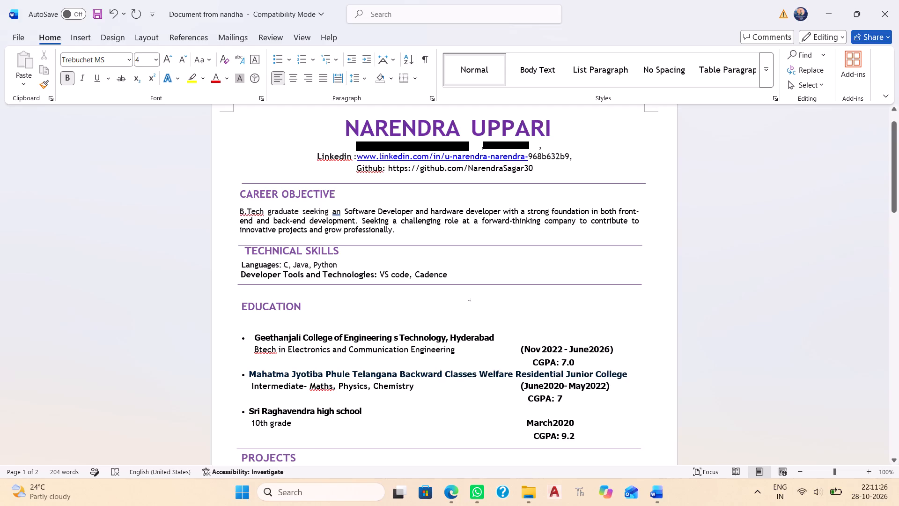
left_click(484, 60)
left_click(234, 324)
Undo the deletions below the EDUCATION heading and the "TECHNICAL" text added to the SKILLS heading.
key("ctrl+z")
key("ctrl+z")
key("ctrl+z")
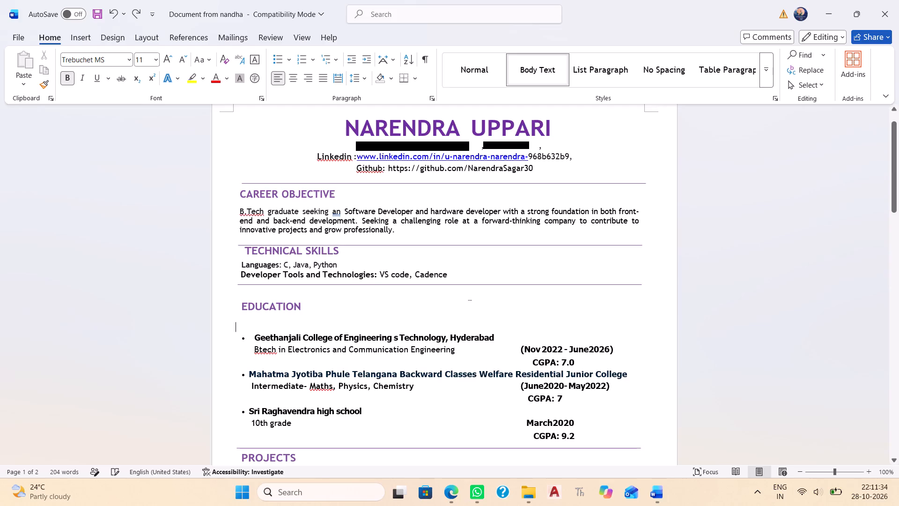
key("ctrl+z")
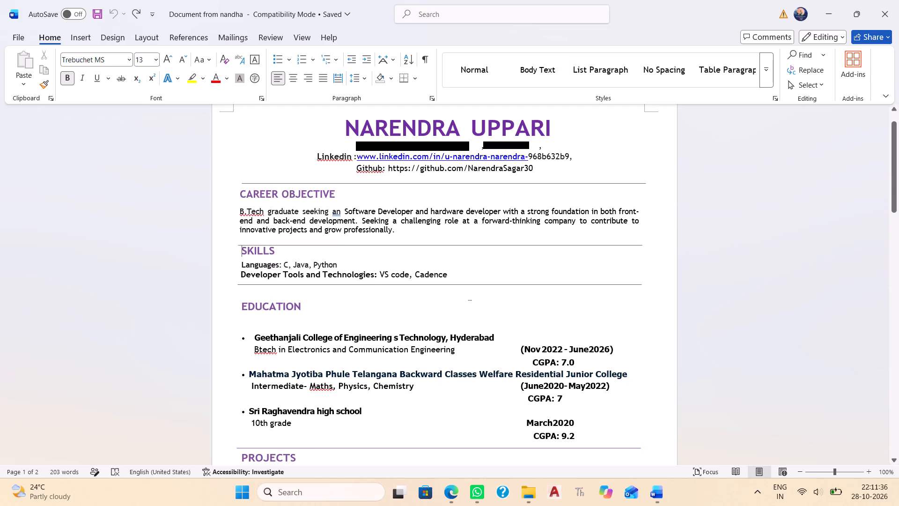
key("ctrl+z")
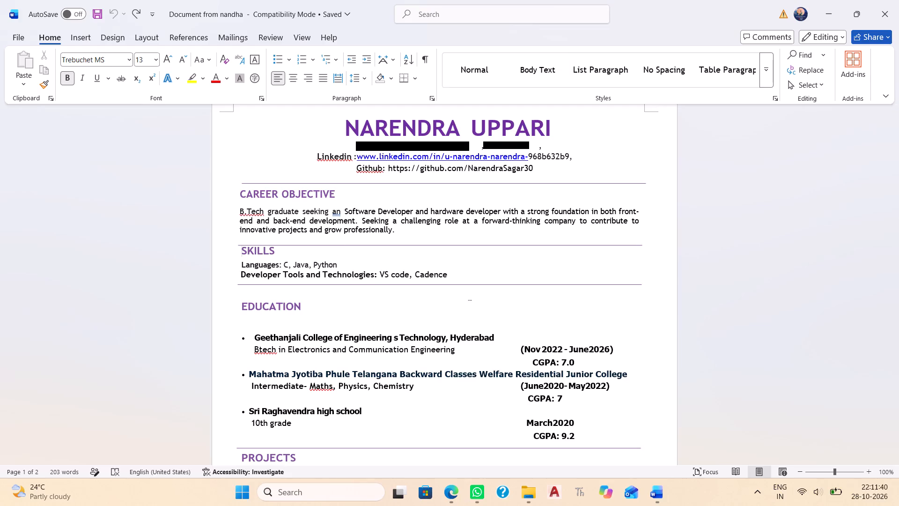
Change the SKILLS heading to "TECHNICAL SKILLS", without a leading space.
type("TE")
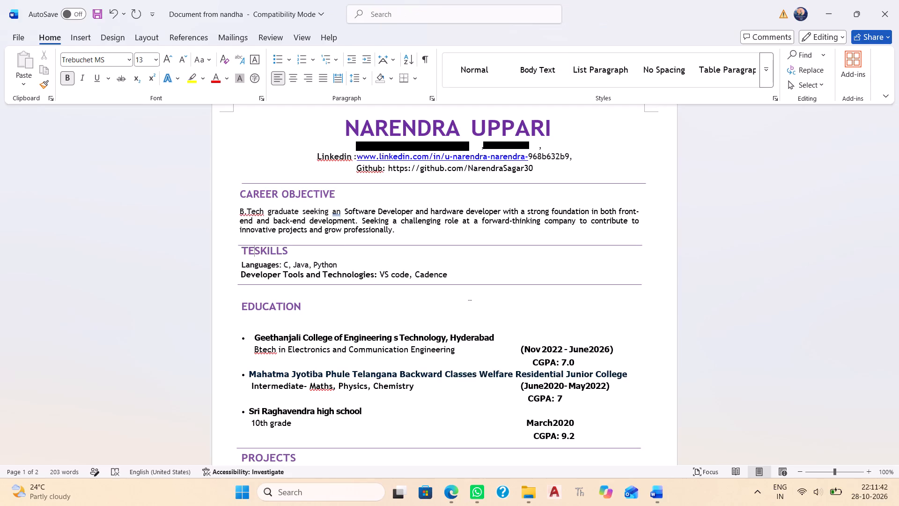
type("CHNICAL")
key("space")
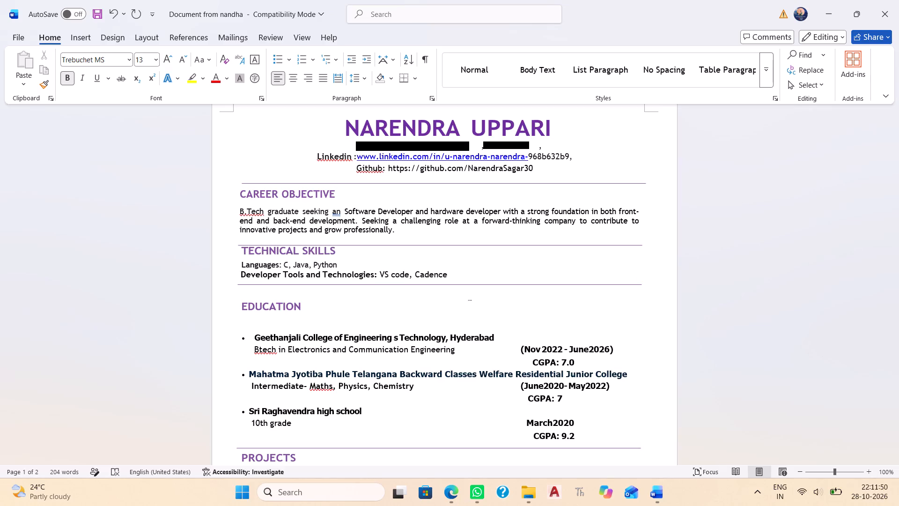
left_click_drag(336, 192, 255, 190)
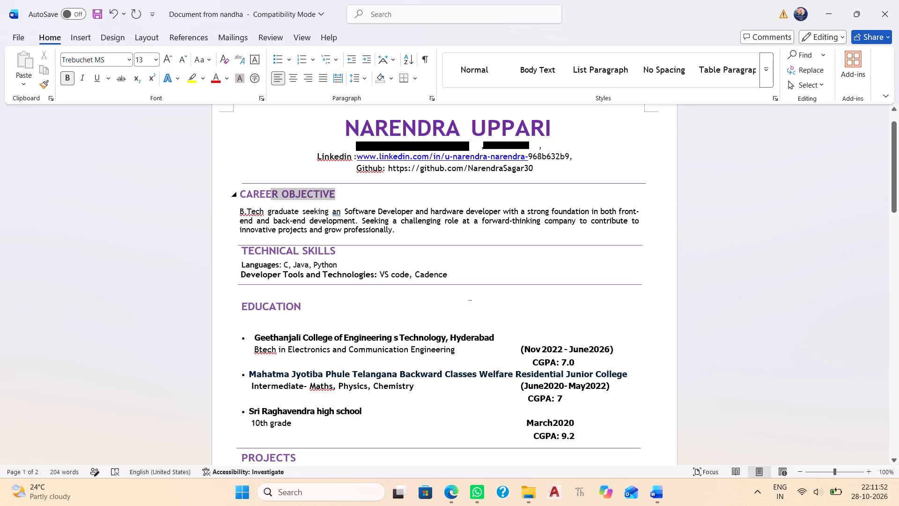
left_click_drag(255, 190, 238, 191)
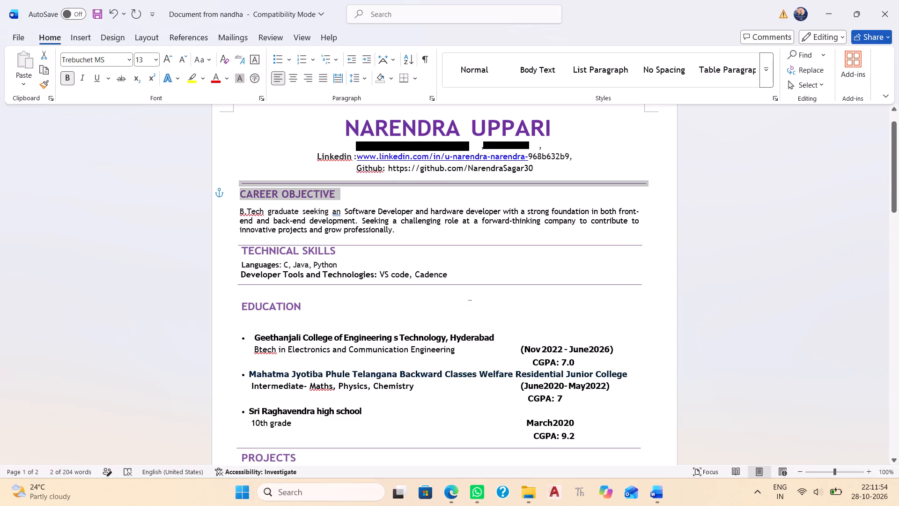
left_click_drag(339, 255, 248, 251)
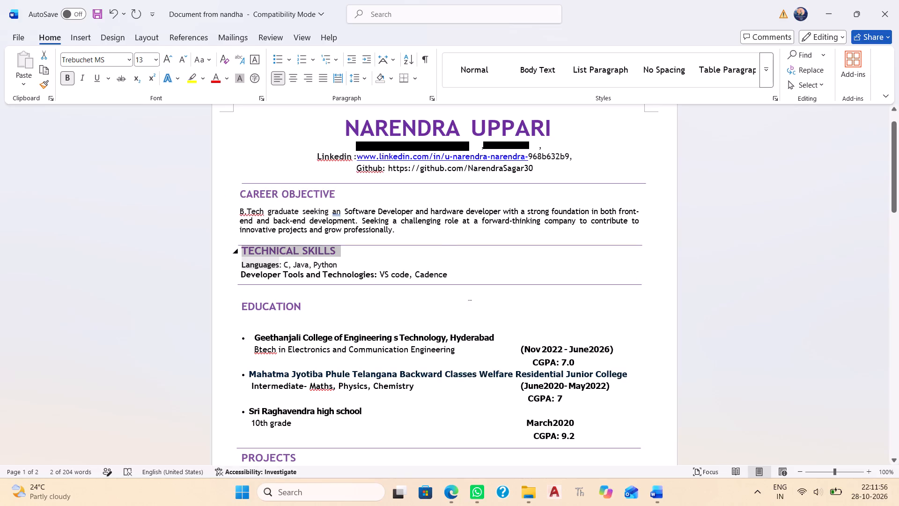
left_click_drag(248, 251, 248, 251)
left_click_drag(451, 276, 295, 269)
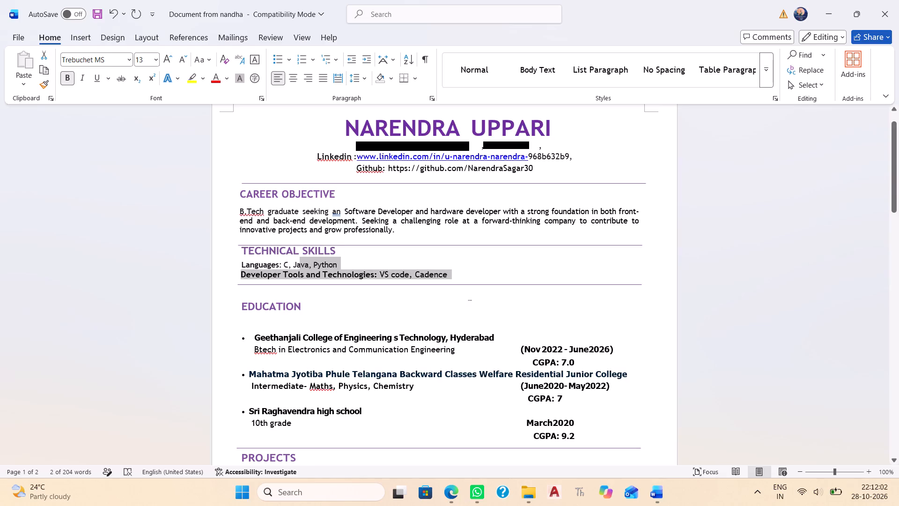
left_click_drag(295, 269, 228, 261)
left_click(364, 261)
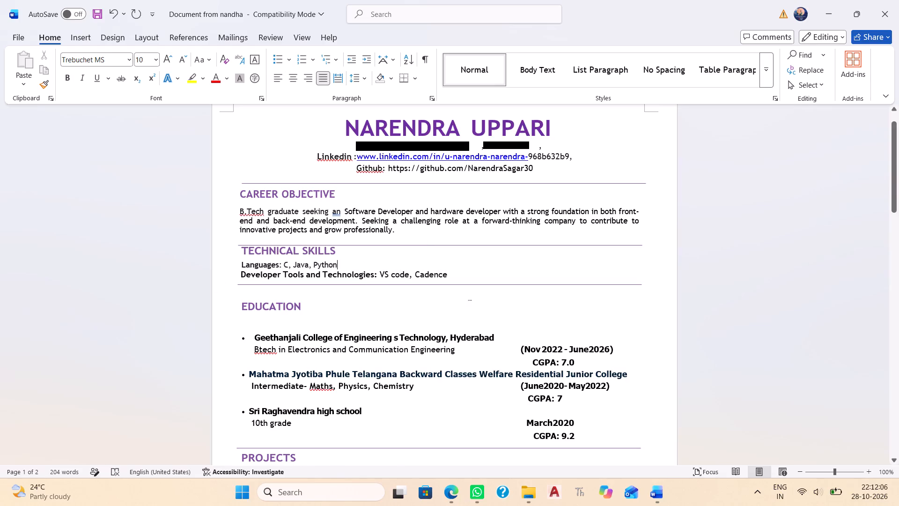
Insert a new empty line directly below the TECHNICAL SKILLS heading.
left_click(337, 253)
key("Return")
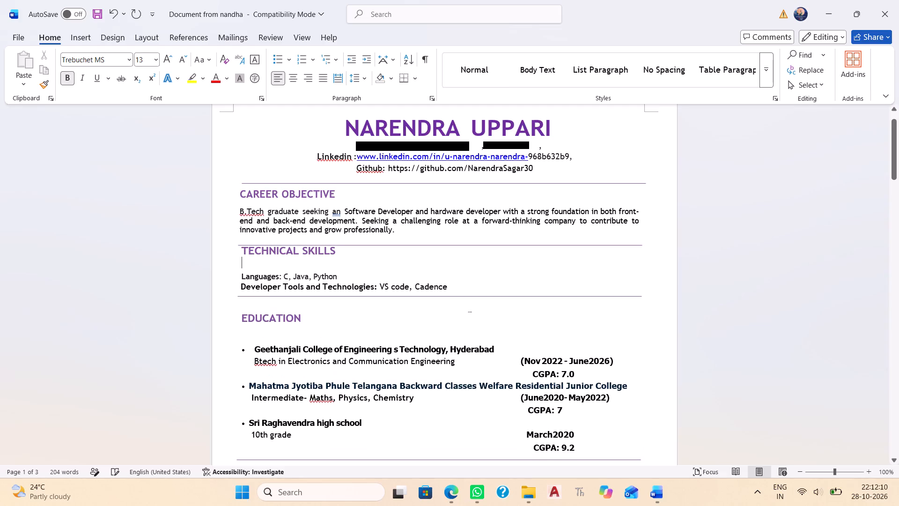
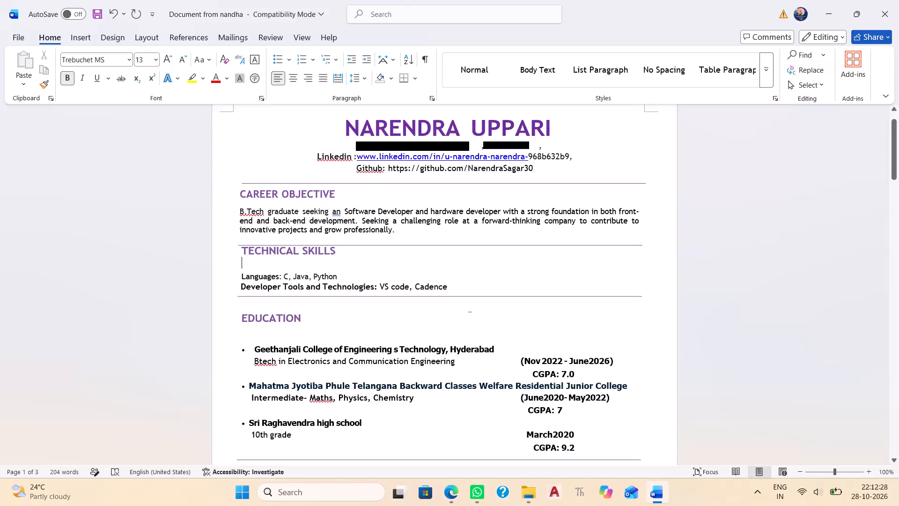
Paste the copied content on the empty line directly below the TECHNICAL SKILLS heading.
key("ctrl+v")
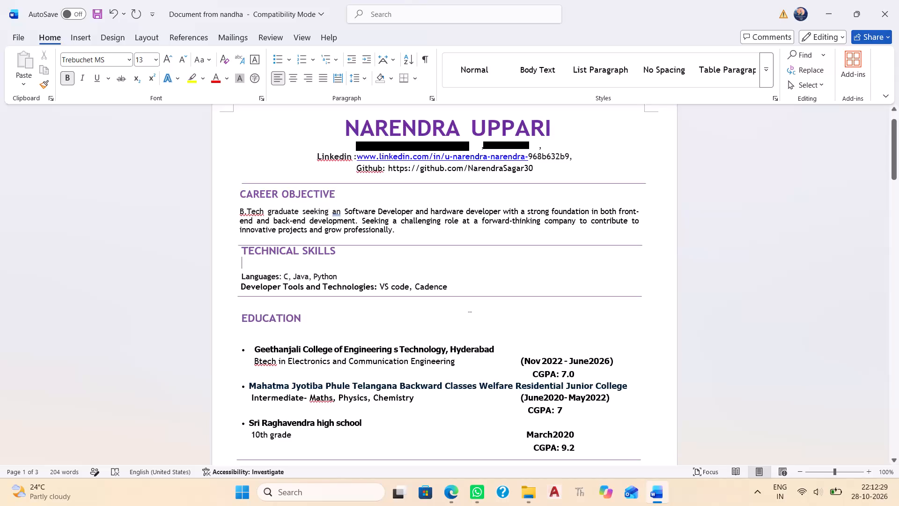
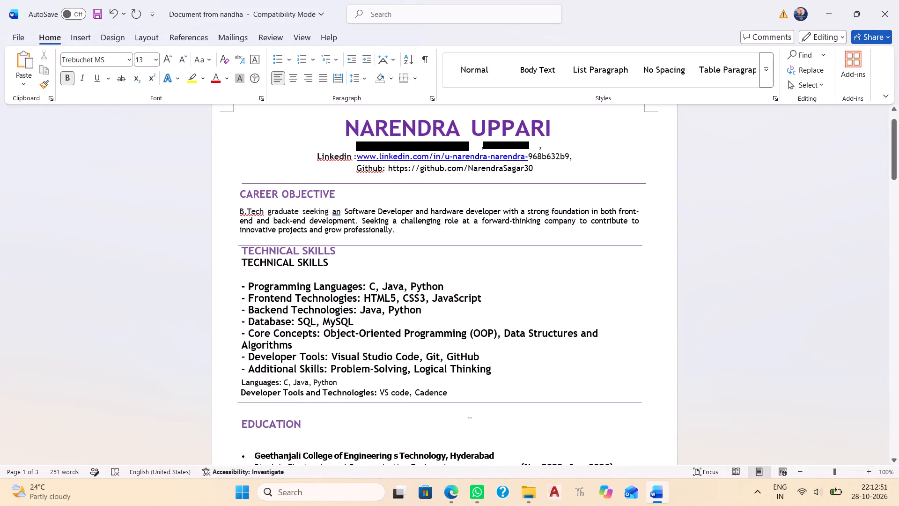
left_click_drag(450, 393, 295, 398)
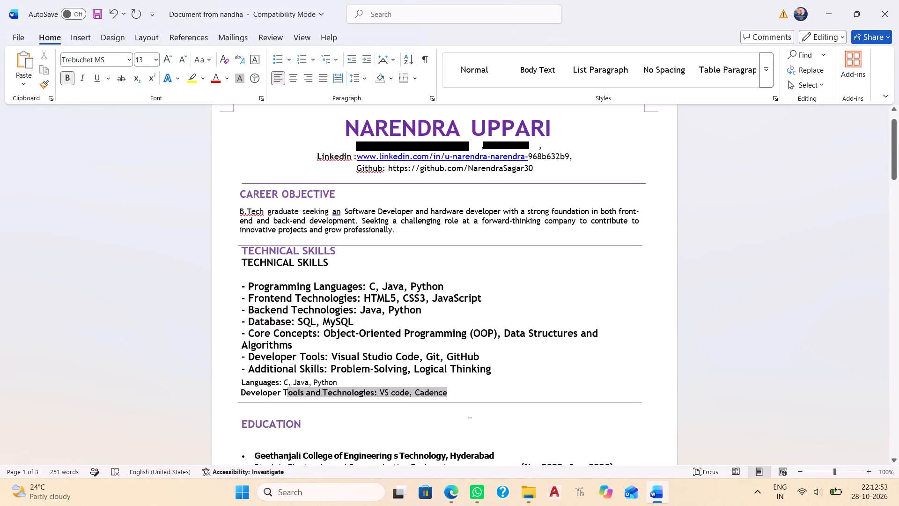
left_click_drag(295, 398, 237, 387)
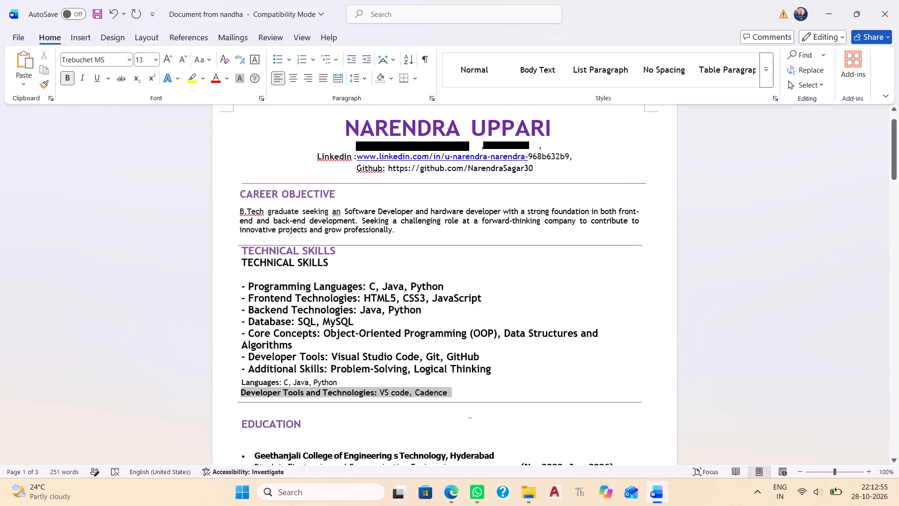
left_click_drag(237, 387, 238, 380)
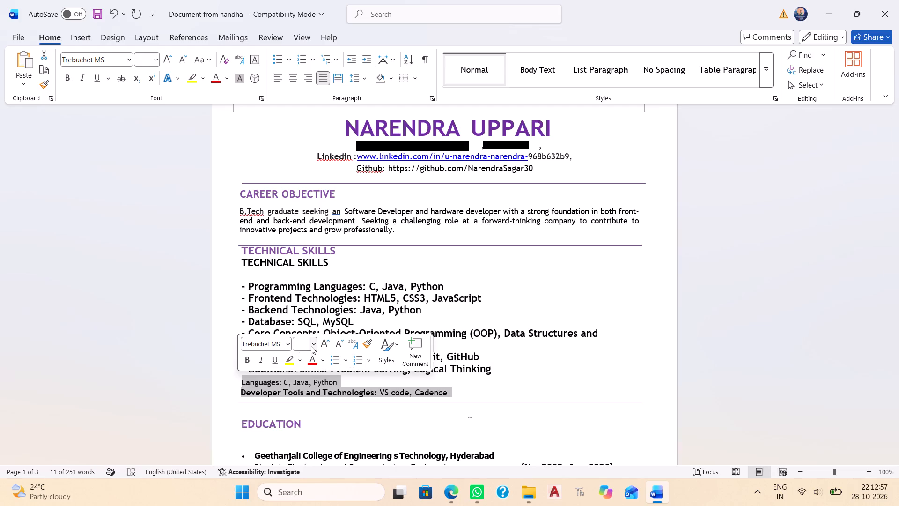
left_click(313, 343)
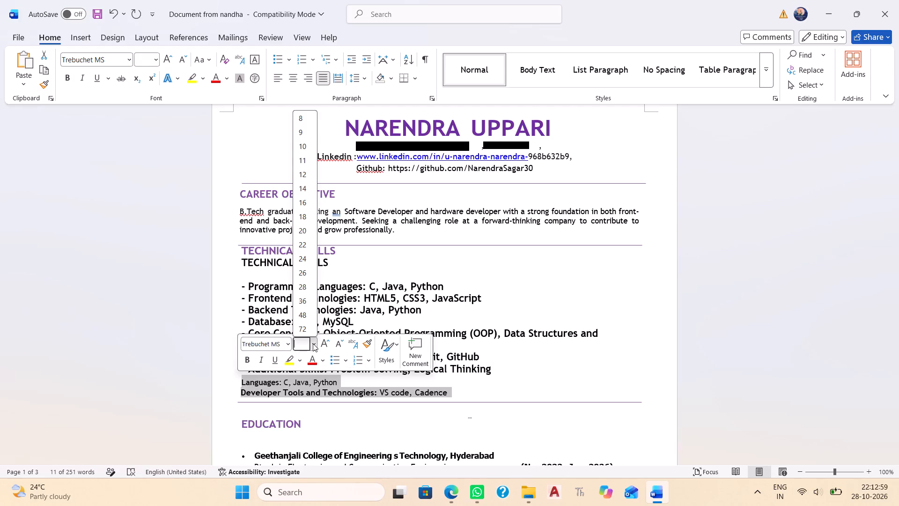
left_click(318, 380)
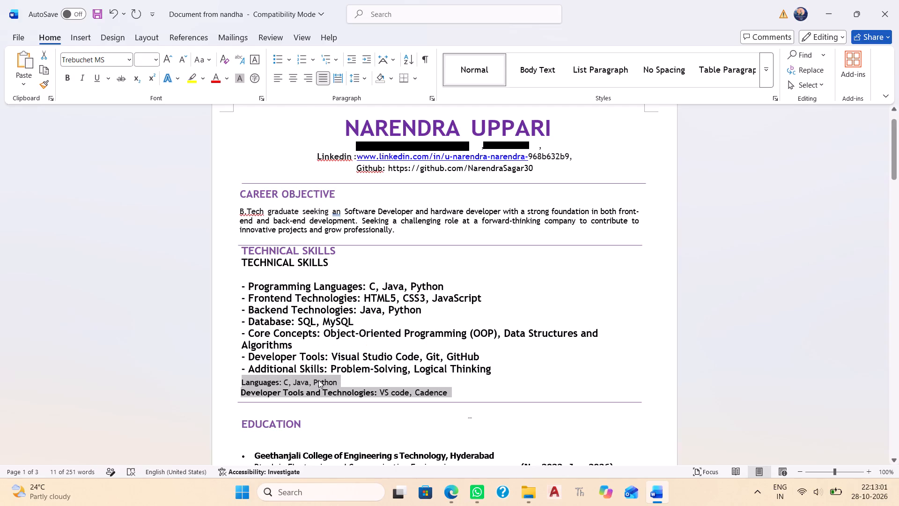
Set the font size of the pasted skills list, from Programming Languages to Additional Skills, to 10, matching the career objective text.
left_click_drag(508, 219, 372, 223)
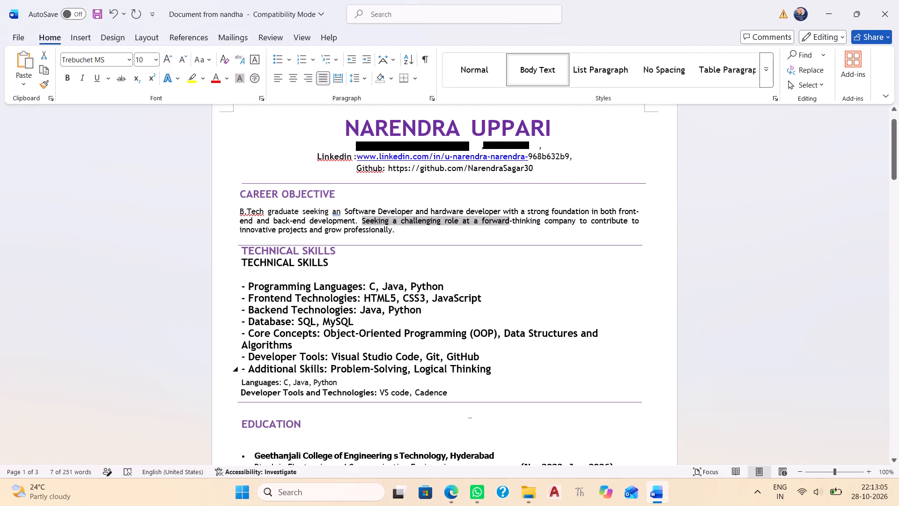
left_click_drag(497, 369, 279, 279)
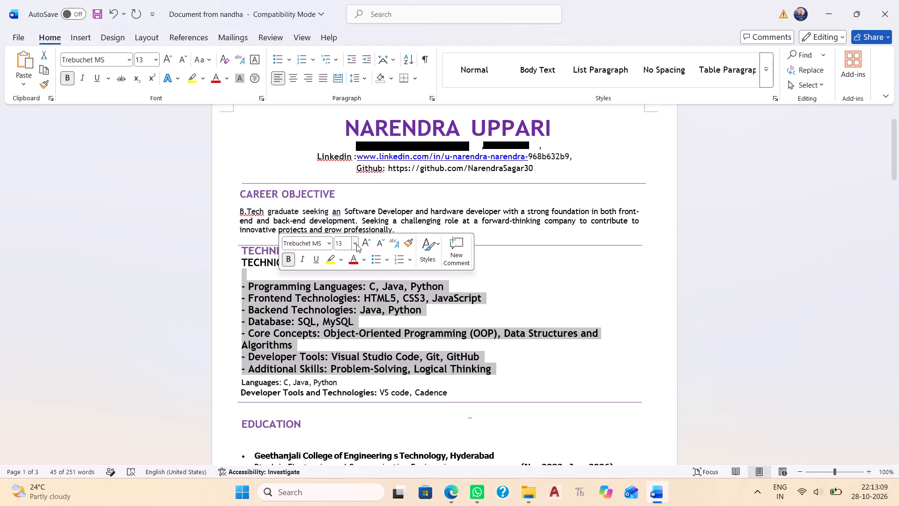
left_click(356, 244)
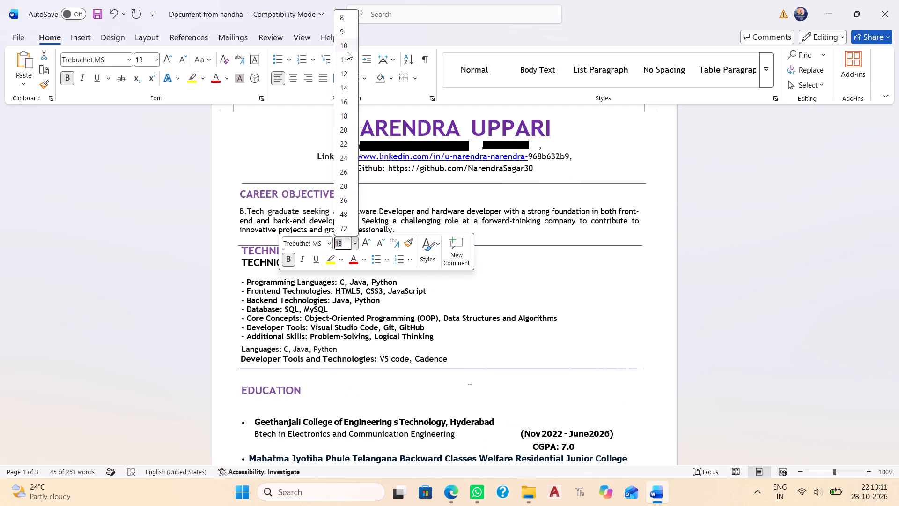
left_click(347, 52)
left_click(349, 218)
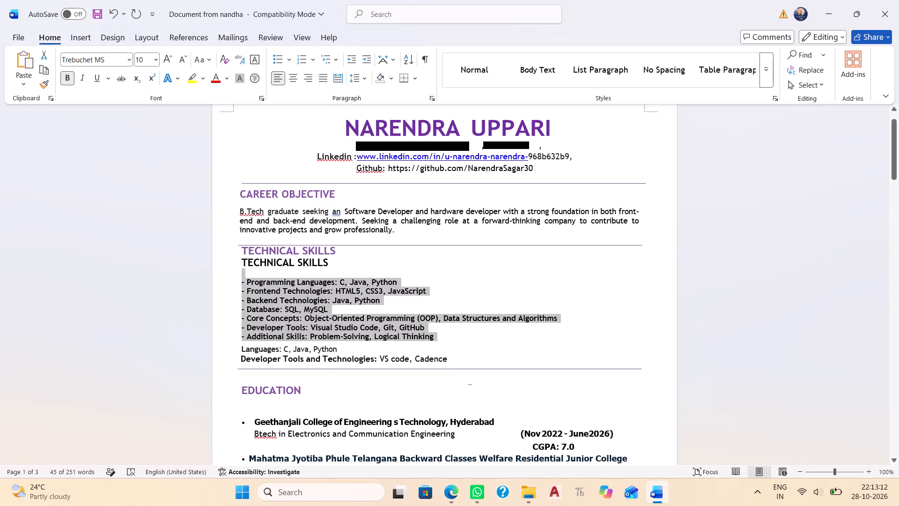
left_click(374, 284)
Delete the duplicate black TECHNICAL SKILLS line, including its paragraph break, beneath the purple heading.
scroll(374, 284, "down", 1)
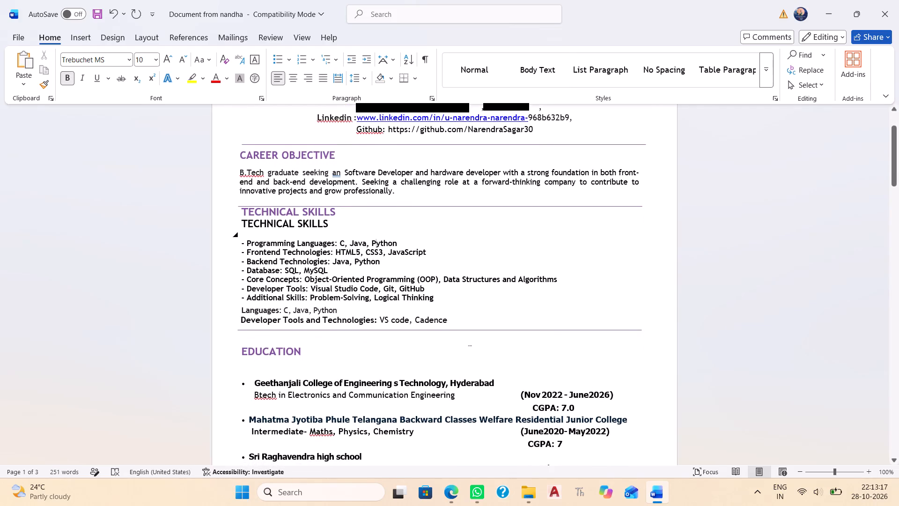
left_click(327, 226)
key("BackSpace")
key("BackSpace")
key("BackSpace")
key("BackSpace")
key("BackSpace")
key("BackSpace")
key("BackSpace")
key("BackSpace")
key("BackSpace")
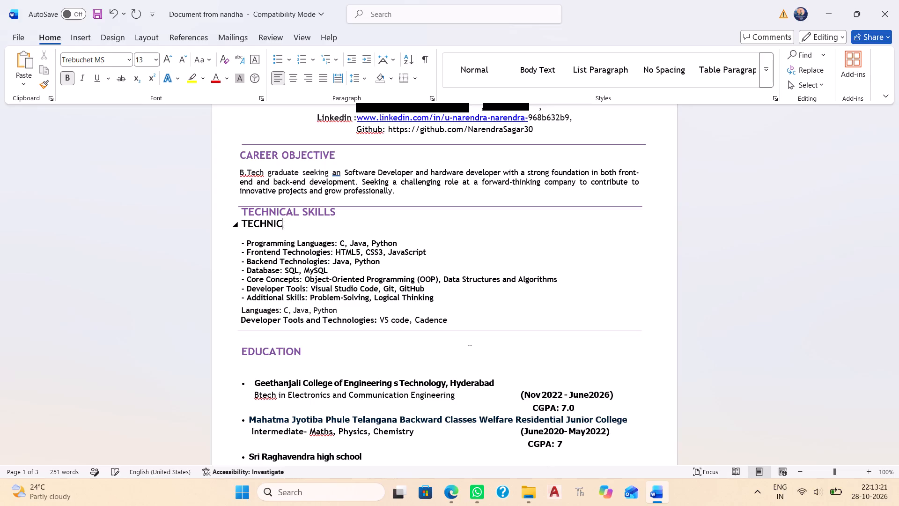
key("BackSpace")
key("BackSpace")
key("BackSpace")
key("BackSpace")
key("BackSpace")
key("BackSpace")
key("BackSpace")
key("BackSpace")
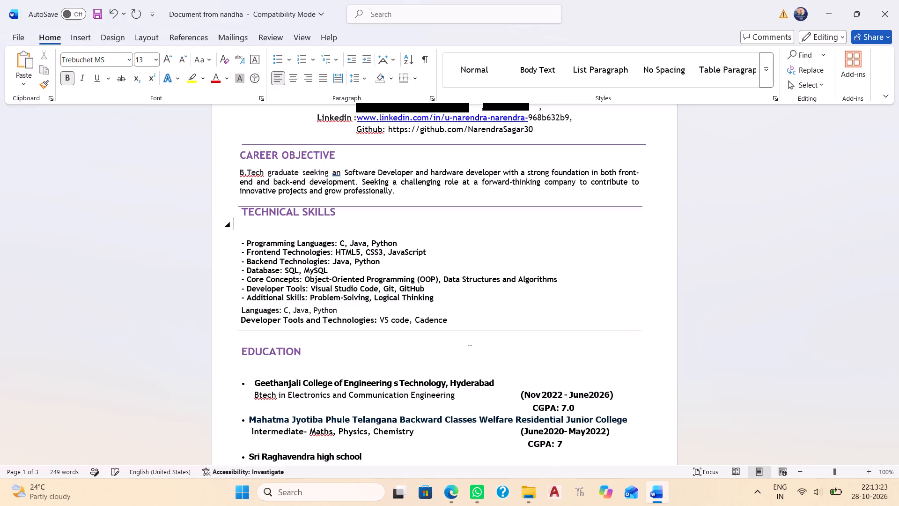
key("BackSpace")
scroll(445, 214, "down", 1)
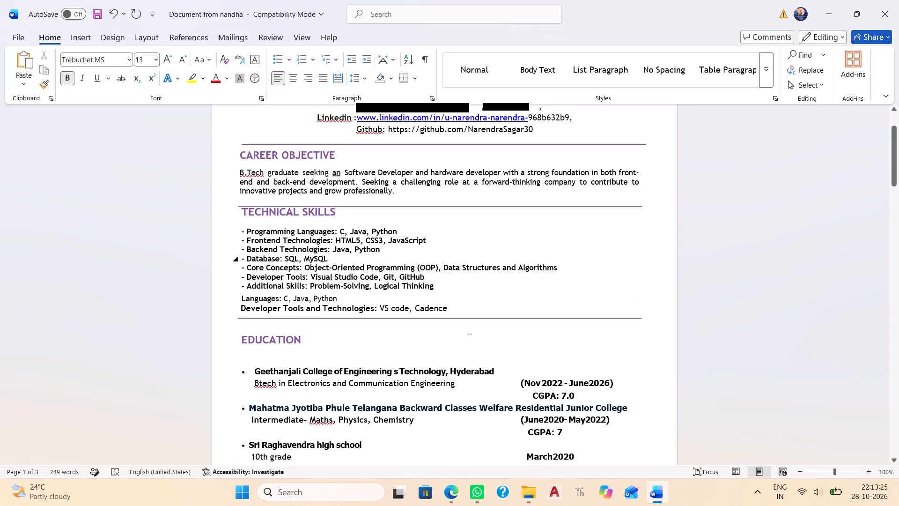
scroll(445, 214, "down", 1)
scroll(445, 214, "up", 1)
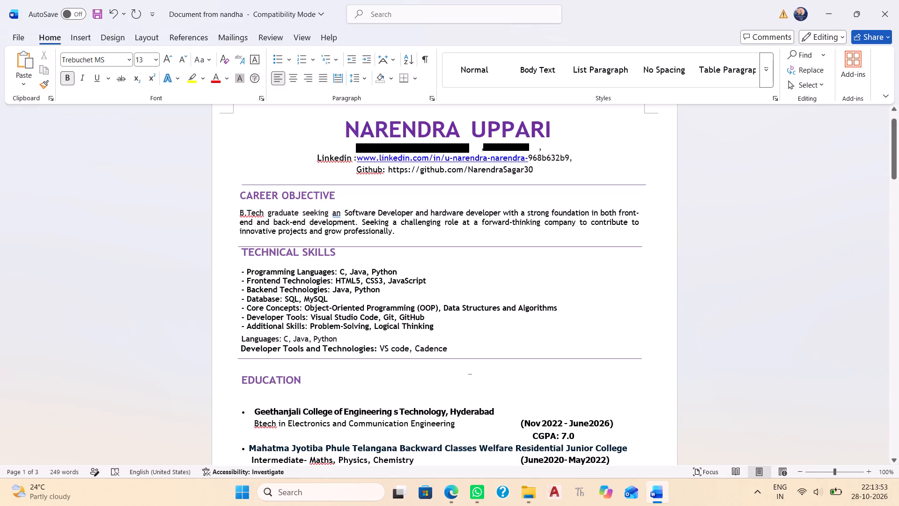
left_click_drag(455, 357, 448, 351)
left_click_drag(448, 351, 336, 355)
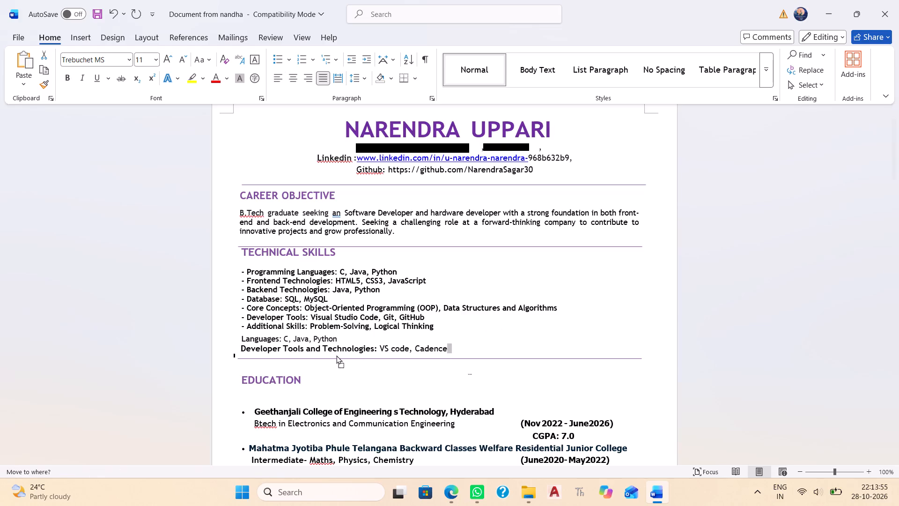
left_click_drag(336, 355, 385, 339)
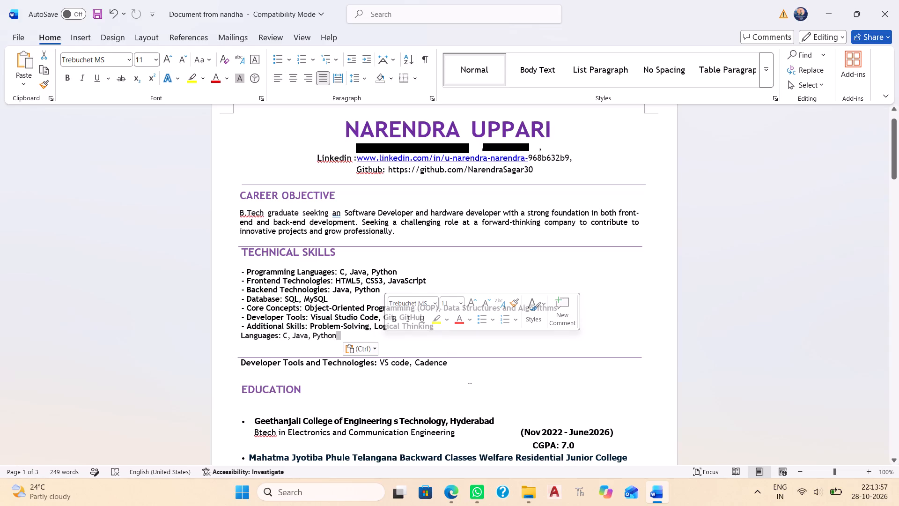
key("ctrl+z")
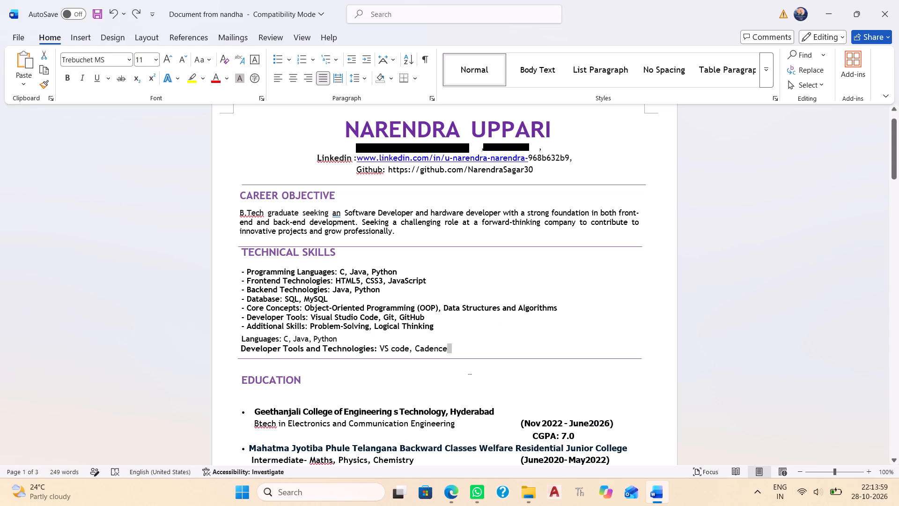
Delete the old "Developer Tools and Technologies" and "Languages" lines, with their line breaks, below the new skills list.
left_click(450, 349)
key("BackSpace")
key("BackSpace")
key("BackSpace")
key("BackSpace")
key("BackSpace")
key("BackSpace")
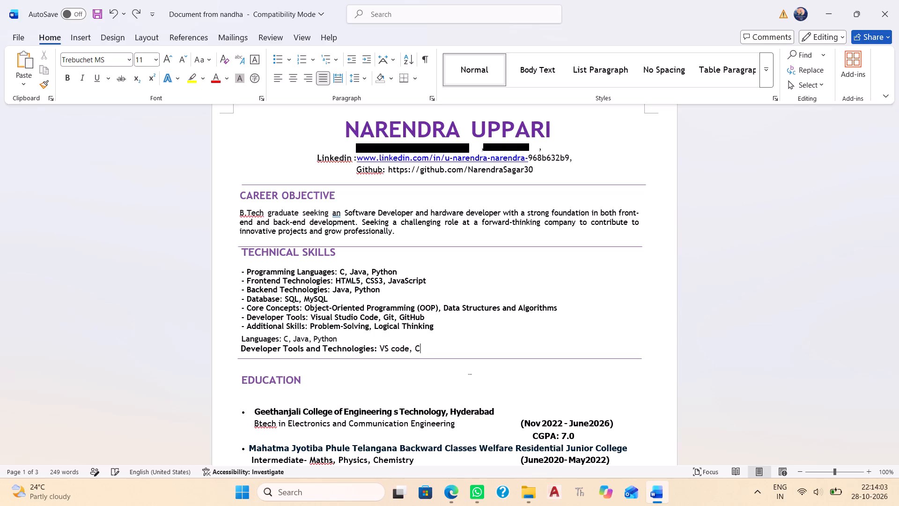
key("BackSpace")
key("BackSpace")
key("BackSpace")
key("BackSpace")
key("BackSpace")
key("BackSpace")
key("BackSpace")
key("BackSpace")
key("BackSpace")
key("BackSpace")
key("BackSpace")
key("BackSpace")
key("BackSpace")
key("BackSpace")
key("BackSpace")
key("BackSpace")
key("BackSpace")
key("BackSpace")
key("BackSpace")
key("BackSpace")
key("BackSpace")
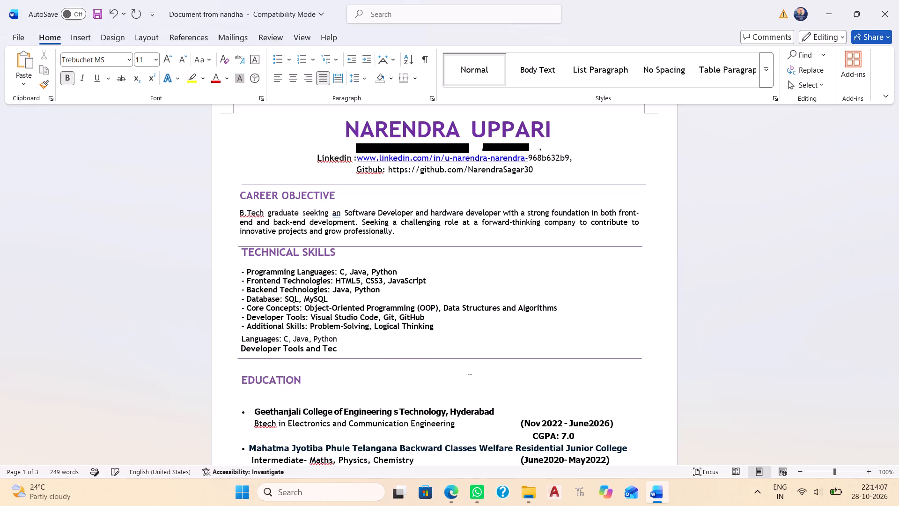
key("BackSpace")
key("BackSpace")
key("BackSpace")
key("BackSpace")
key("BackSpace")
key("BackSpace")
key("BackSpace")
key("BackSpace")
key("BackSpace")
key("BackSpace")
key("BackSpace")
key("BackSpace")
key("BackSpace")
key("BackSpace")
key("BackSpace")
key("BackSpace")
key("BackSpace")
key("BackSpace")
key("BackSpace")
key("BackSpace")
key("BackSpace")
key("BackSpace")
key("BackSpace")
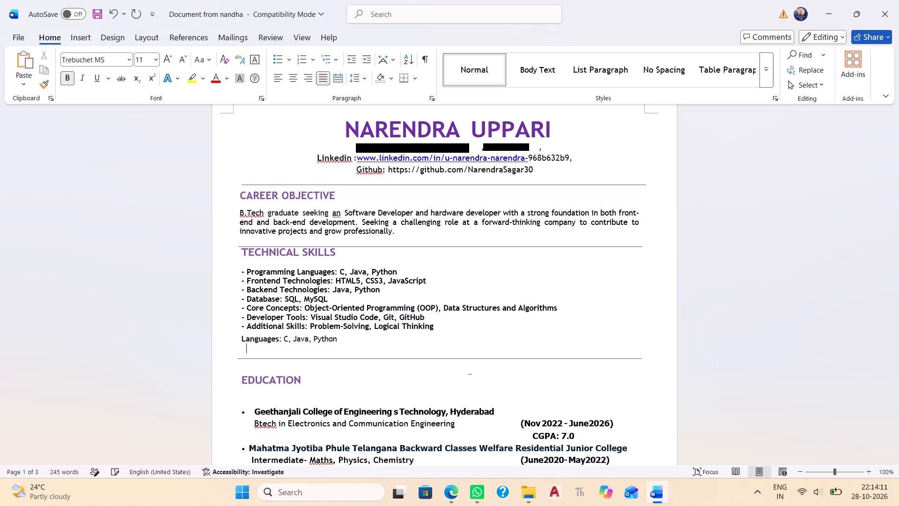
key("BackSpace")
key("BackSpace")
key("BackSpace")
key("BackSpace")
key("BackSpace")
key("BackSpace")
key("BackSpace")
key("BackSpace")
key("BackSpace")
key("BackSpace")
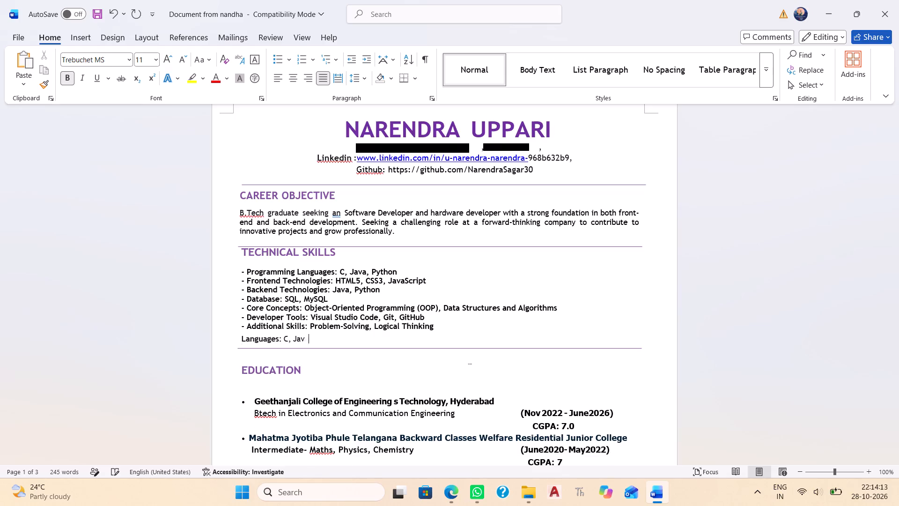
key("BackSpace")
key("BackSpace")
key("BackSpace")
key("BackSpace")
key("BackSpace")
key("BackSpace")
key("BackSpace")
key("BackSpace")
key("BackSpace")
key("BackSpace")
key("BackSpace")
key("BackSpace")
key("BackSpace")
key("BackSpace")
key("BackSpace")
key("BackSpace")
key("BackSpace")
key("BackSpace")
key("BackSpace")
key("BackSpace")
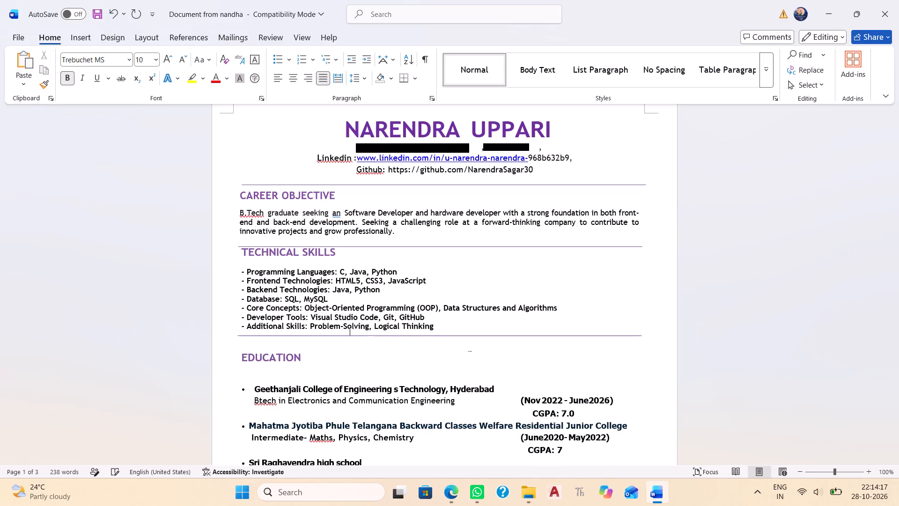
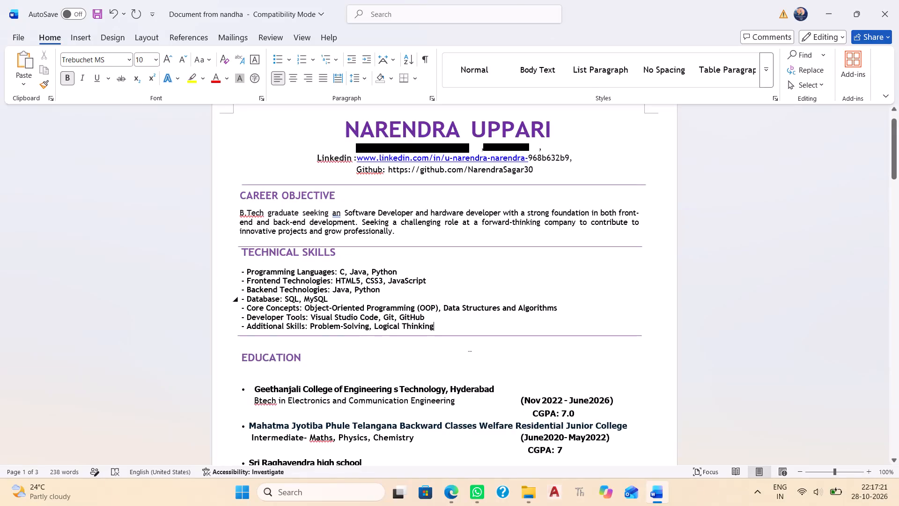
Delete the entire "Backend Technologies: Java, Python" line, including its dash and line break, from the technical skills list.
left_click(380, 292)
key("BackSpace")
key("BackSpace")
key("BackSpace")
key("BackSpace")
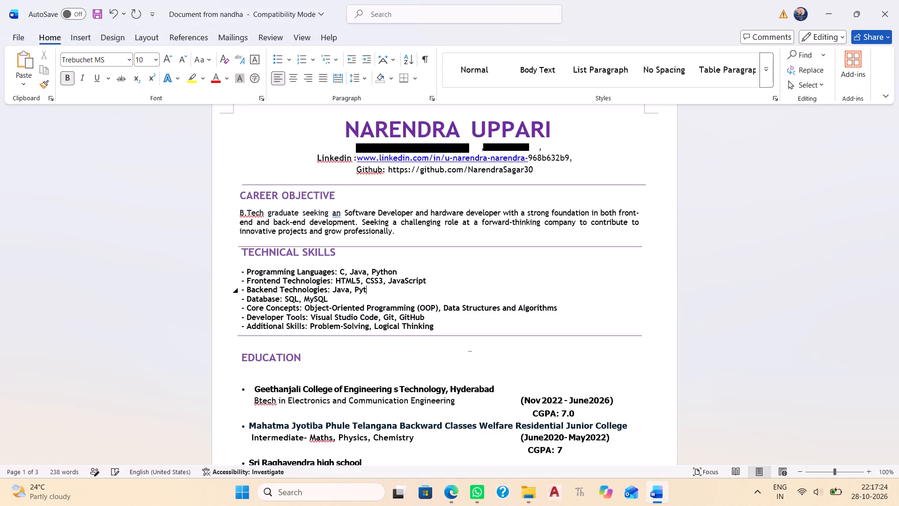
key("BackSpace")
key("BackSpace")
key("BackSpace")
key("BackSpace")
key("BackSpace")
key("BackSpace")
key("BackSpace")
key("BackSpace")
key("BackSpace")
key("BackSpace")
key("BackSpace")
key("BackSpace")
key("BackSpace")
key("BackSpace")
key("BackSpace")
key("BackSpace")
key("BackSpace")
key("BackSpace")
key("BackSpace")
key("BackSpace")
key("BackSpace")
key("BackSpace")
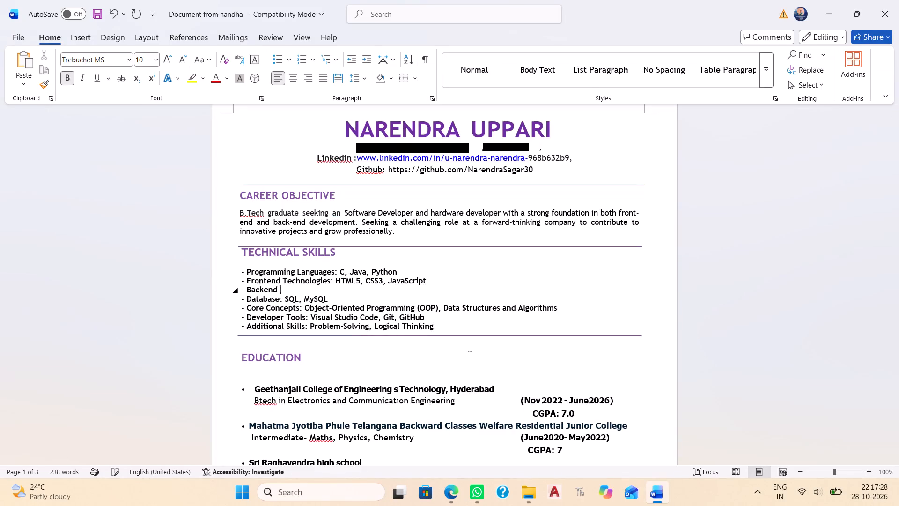
key("BackSpace")
key("BackSpace")
key("BackSpace")
key("BackSpace")
key("BackSpace")
key("BackSpace")
key("BackSpace")
key("BackSpace")
key("BackSpace")
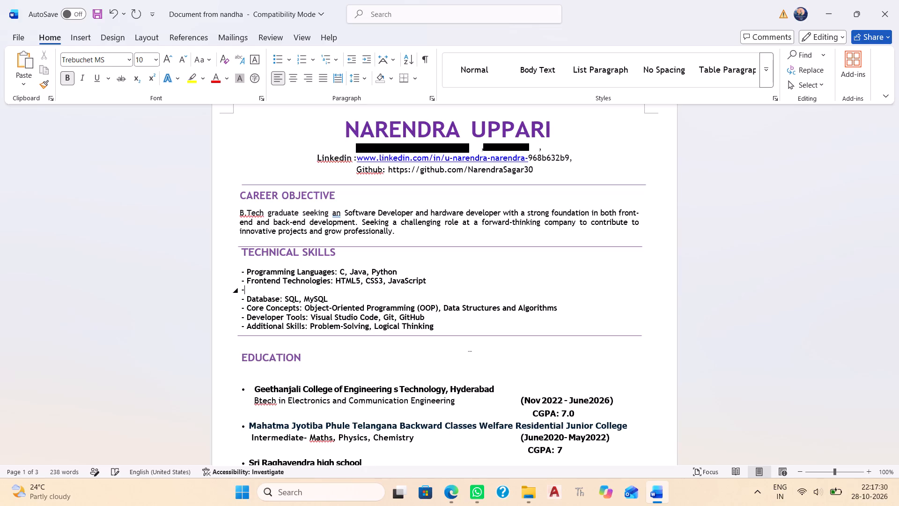
key("BackSpace")
key("BackSpace")
key("BackSpace")
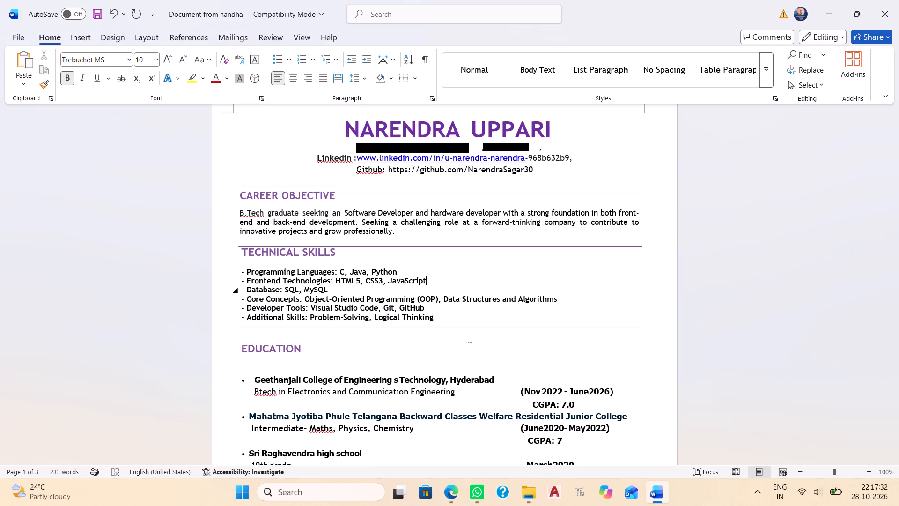
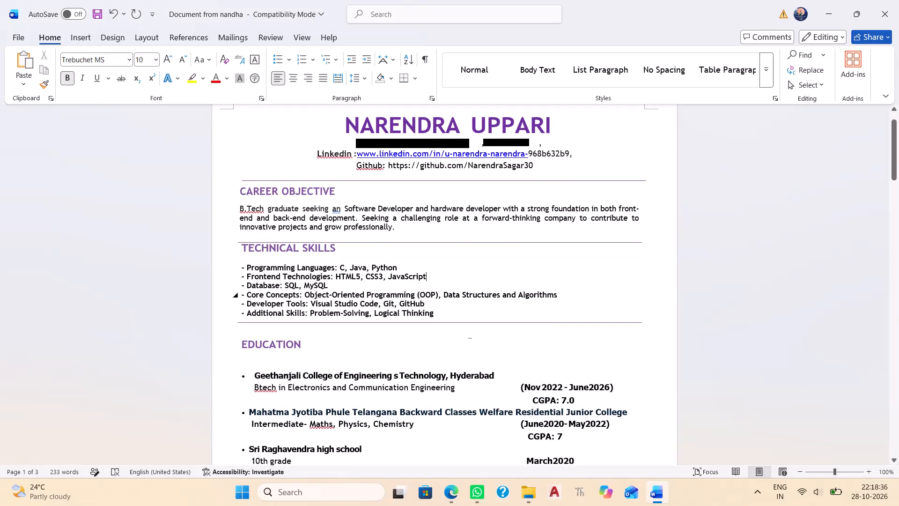
Review the résumé's education, projects and internship sections below the technical skills list.
scroll(380, 292, "down", 1)
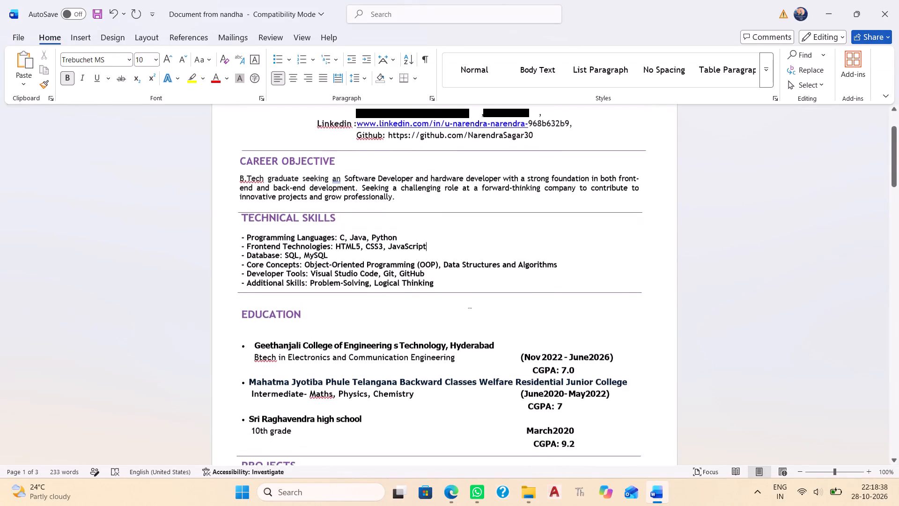
scroll(380, 292, "down", 2)
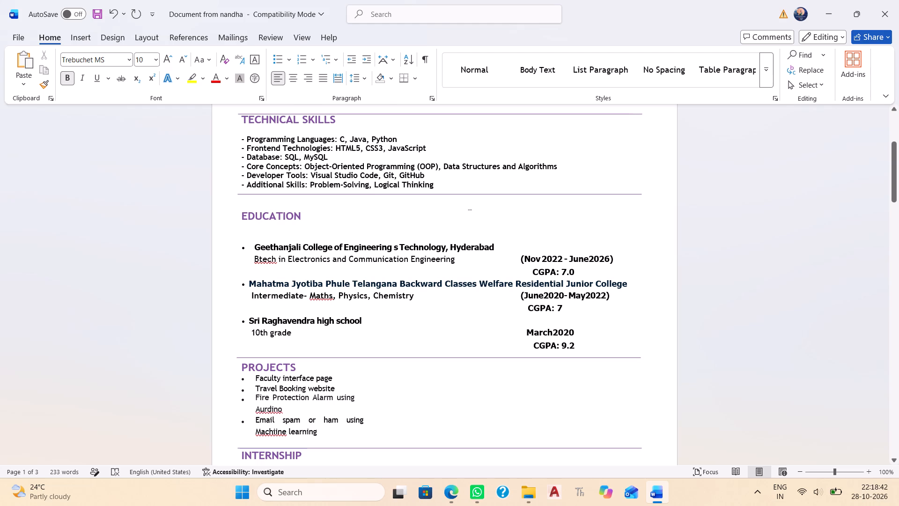
scroll(380, 292, "down", 1)
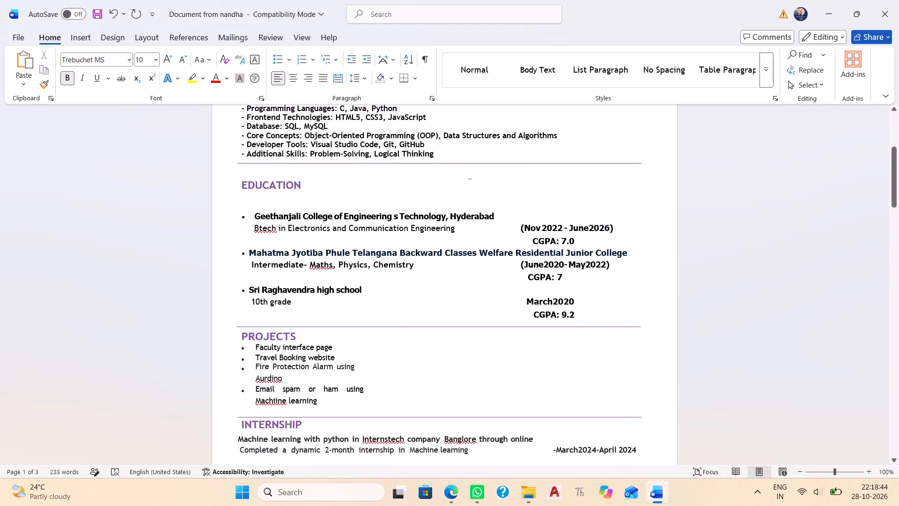
scroll(380, 292, "down", 1)
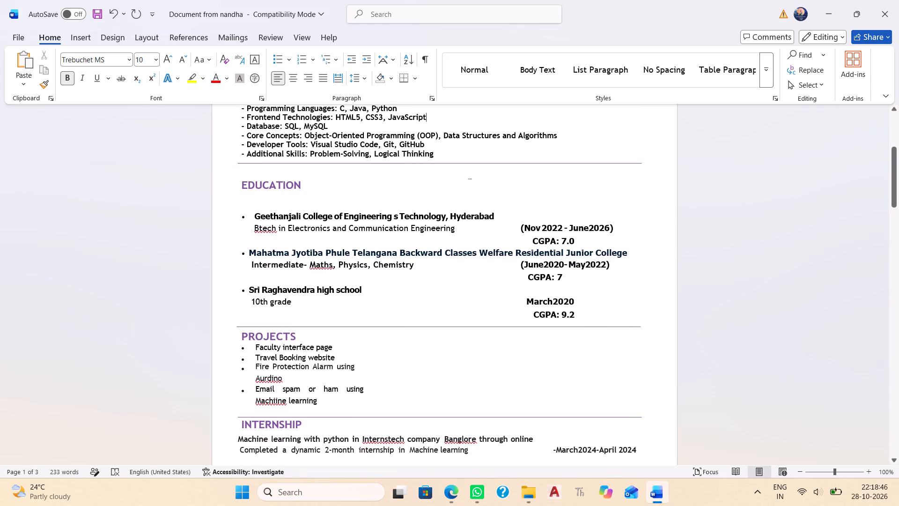
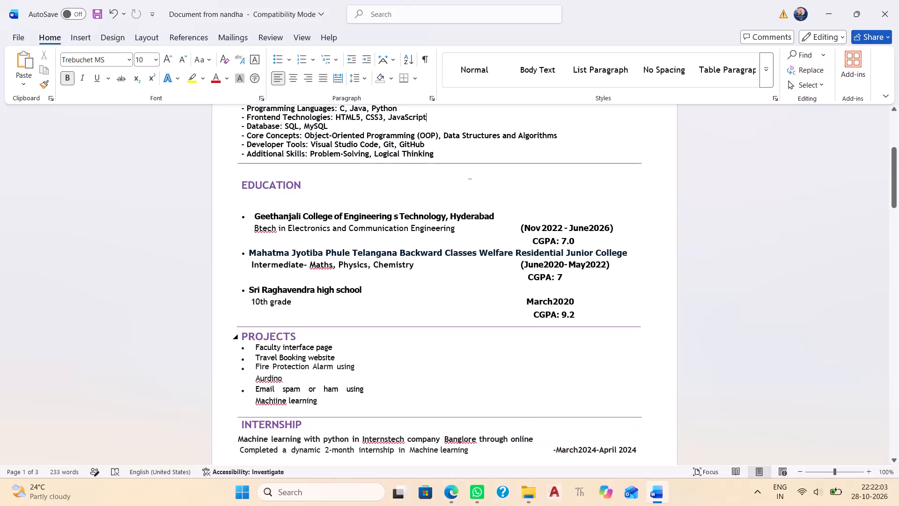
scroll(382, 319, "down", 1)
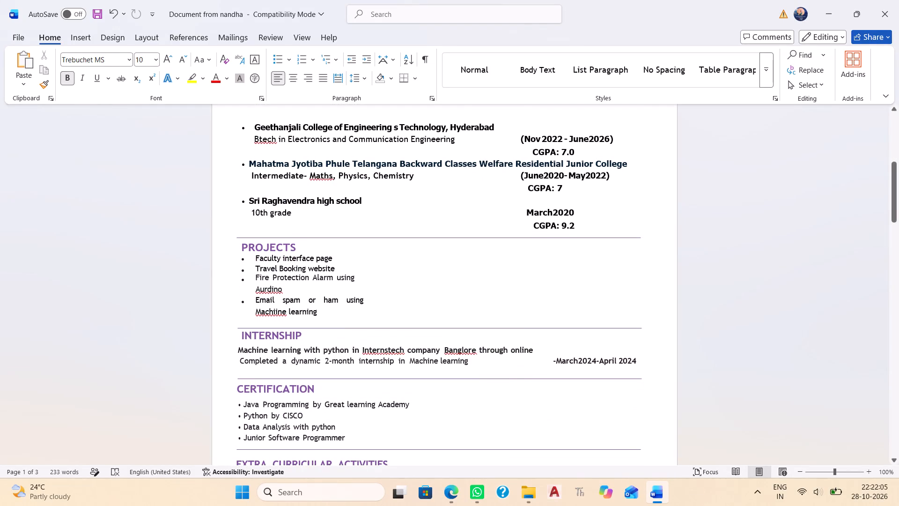
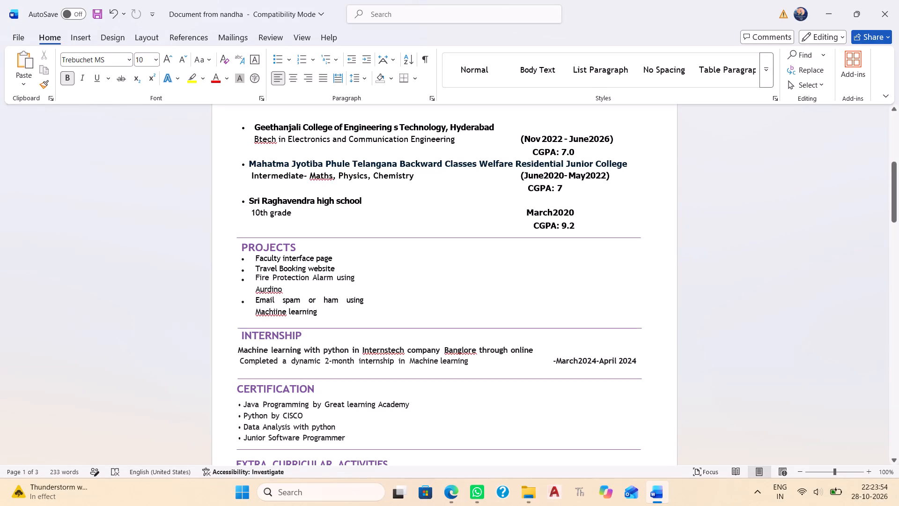
Paste the copied project descriptions on a new line under the PROJECTS heading and delete their stray first line, "actual project ki match avvali.".
left_click(332, 255)
left_click(306, 249)
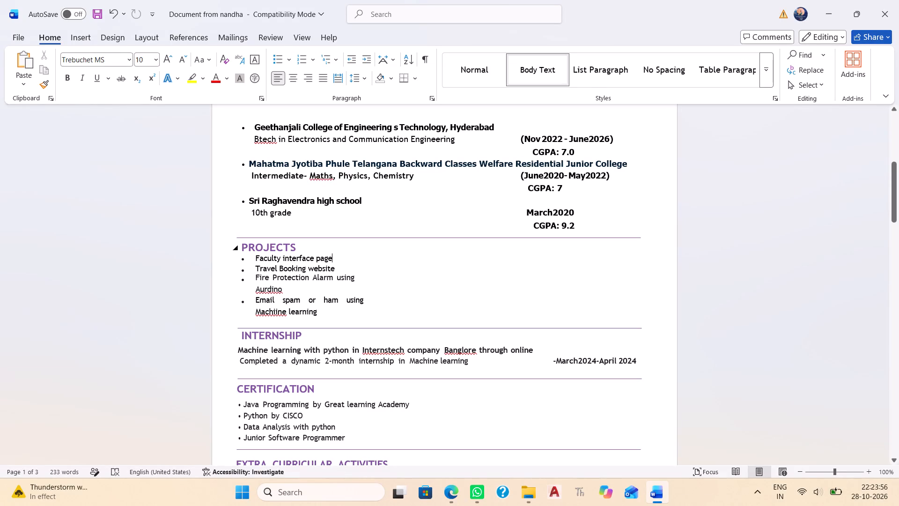
key("Return")
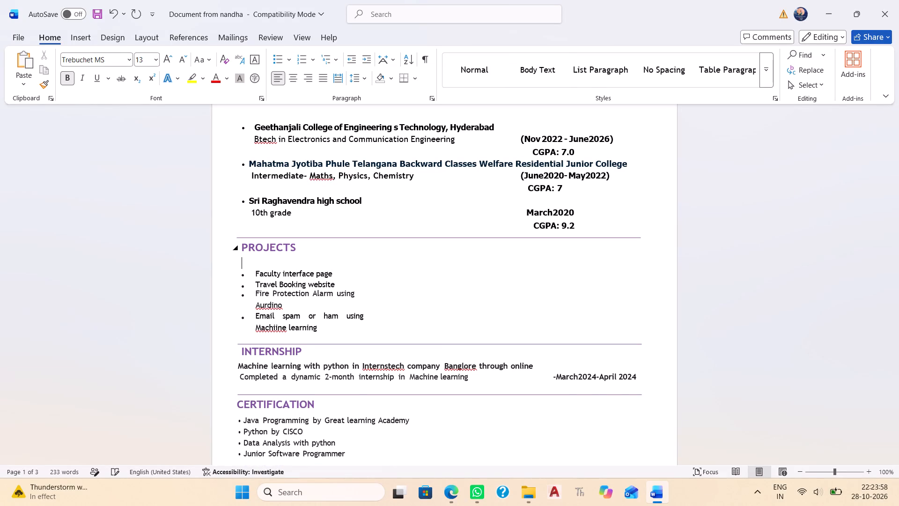
key("ctrl+v")
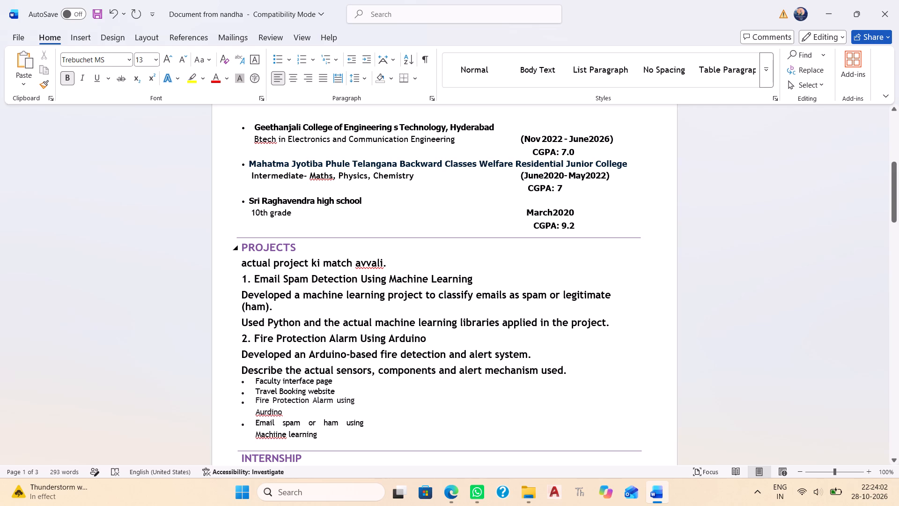
left_click_drag(388, 262, 252, 260)
key("BackSpace")
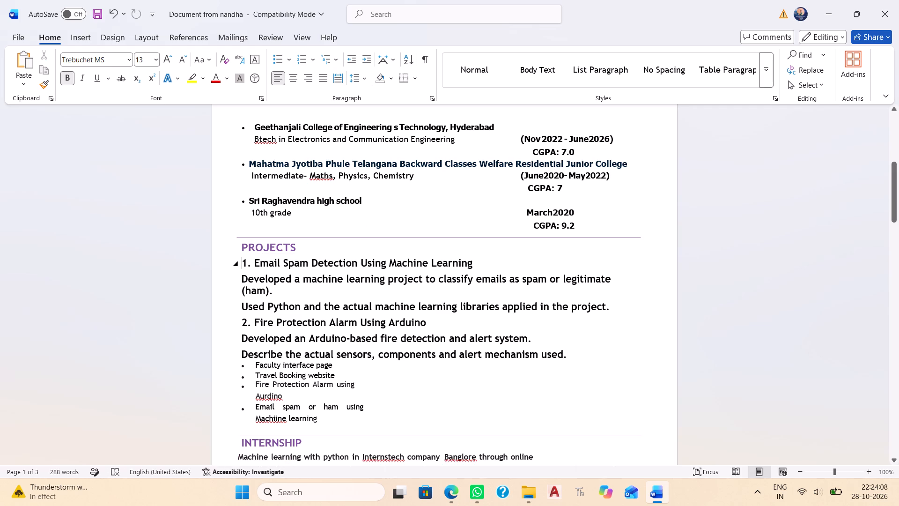
Set the font size of the pasted email spam detection and fire protection alarm project text to 10.
left_click_drag(242, 261, 535, 347)
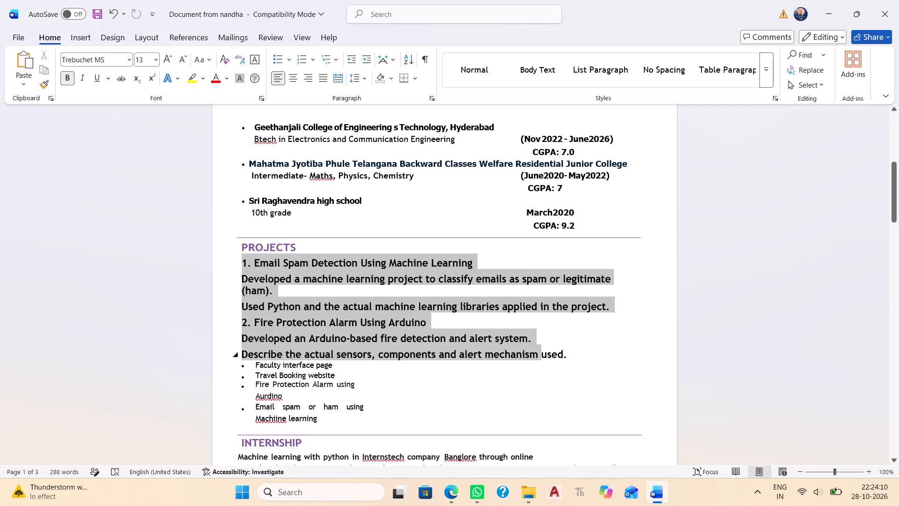
left_click_drag(535, 347, 565, 353)
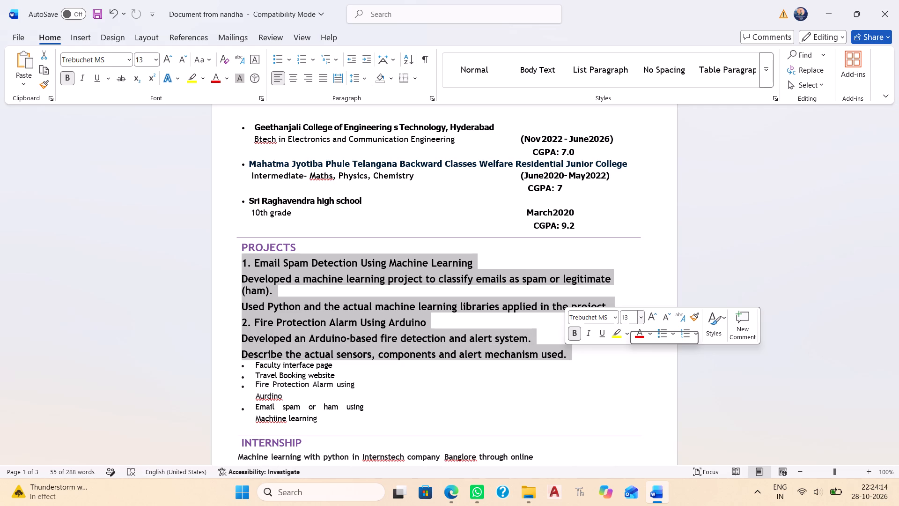
left_click(642, 318)
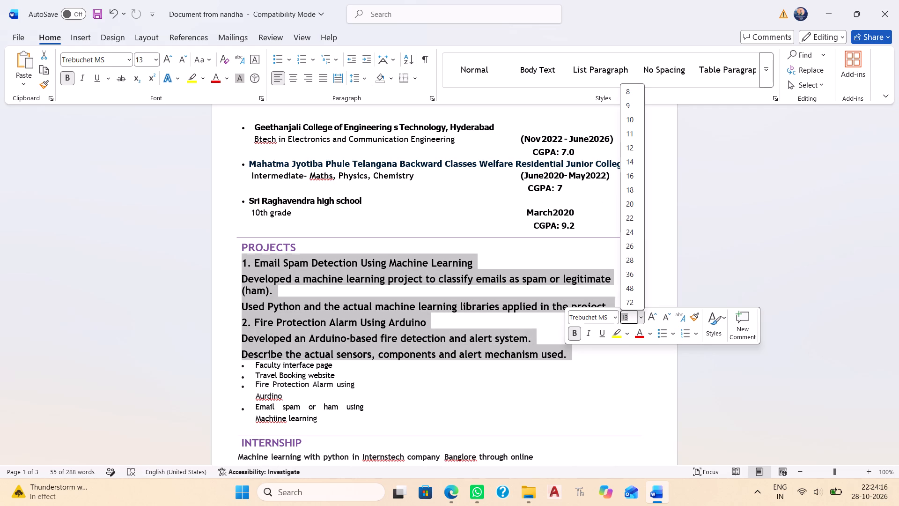
left_click(637, 123)
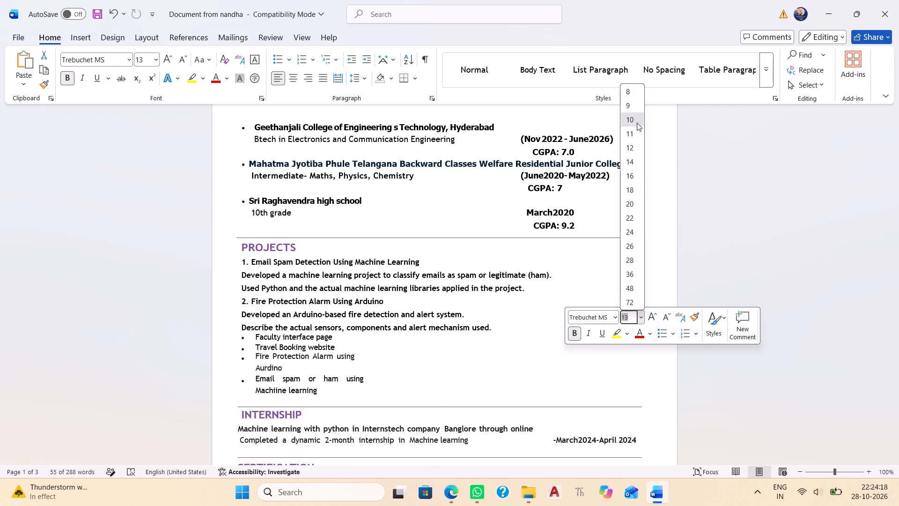
left_click(423, 277)
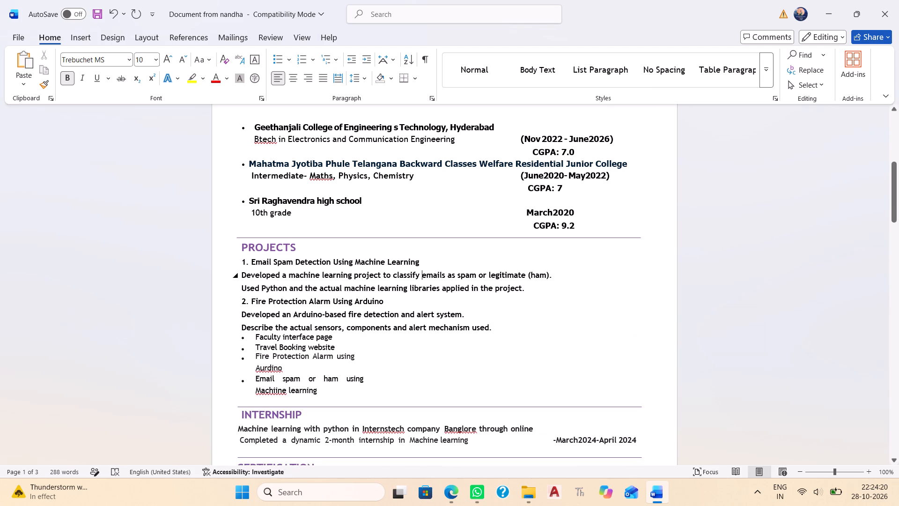
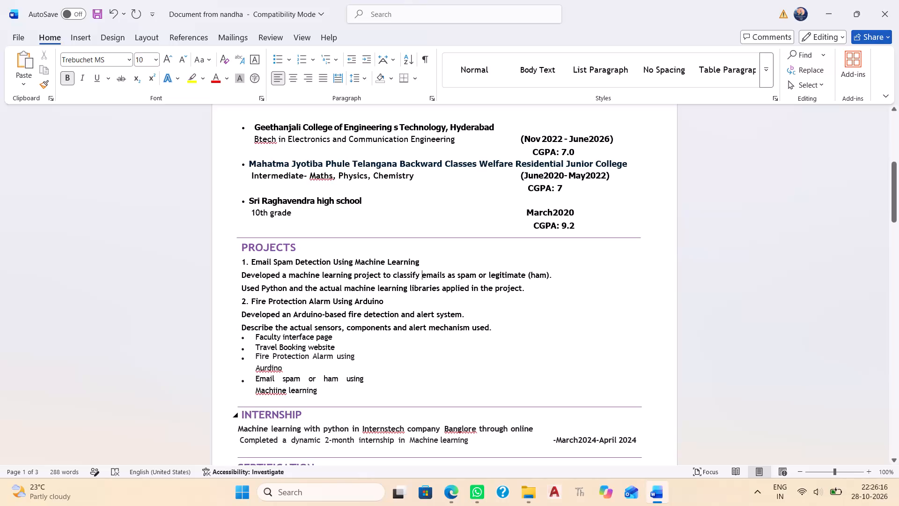
Delete the old bulleted project list below the new descriptions, from "Faculty interface page" through "Email spam or ham using Machiine learning".
left_click(325, 398)
left_click_drag(325, 398, 239, 322)
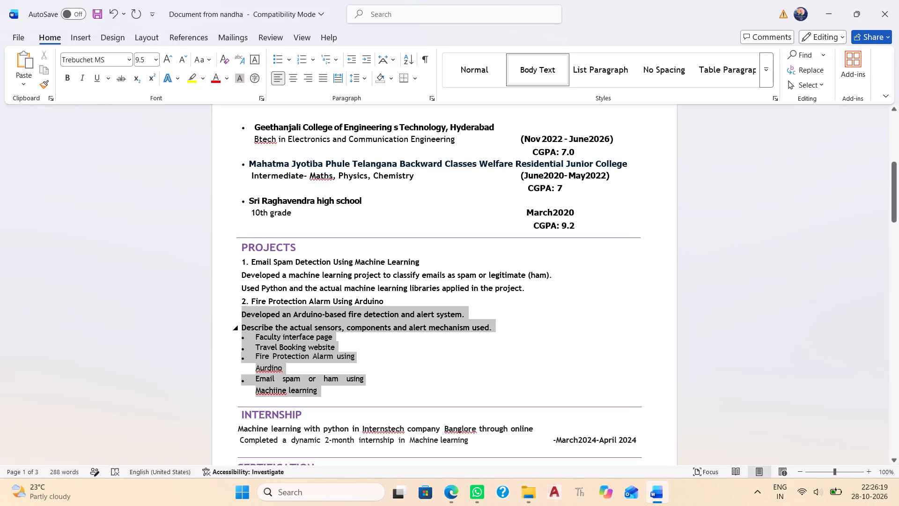
left_click_drag(239, 322, 240, 336)
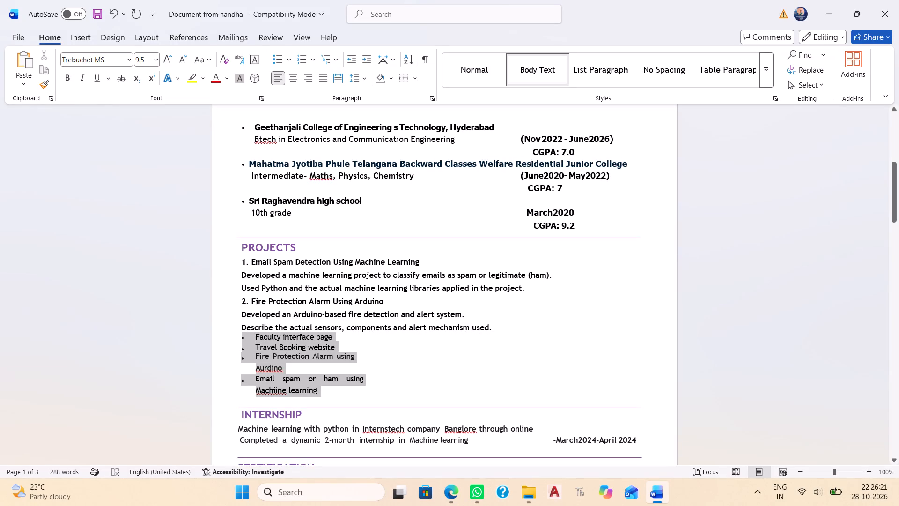
left_click_drag(240, 336, 239, 336)
key("BackSpace")
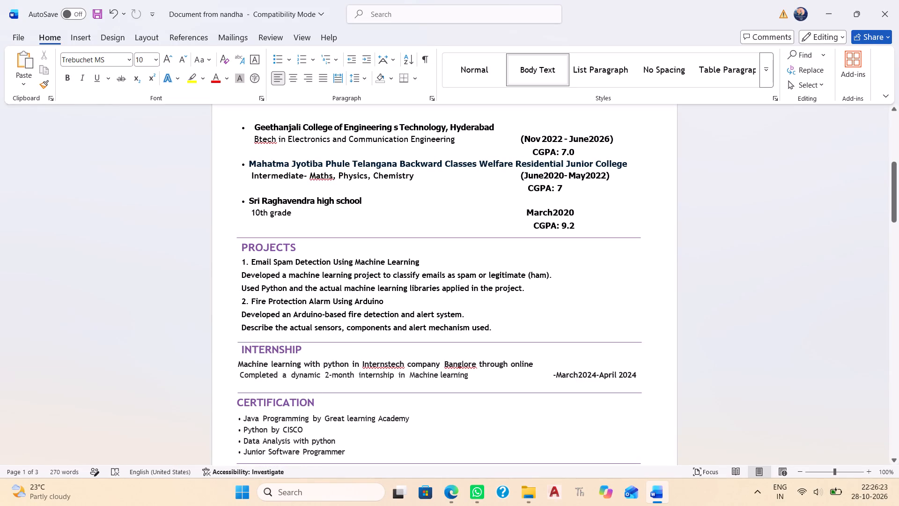
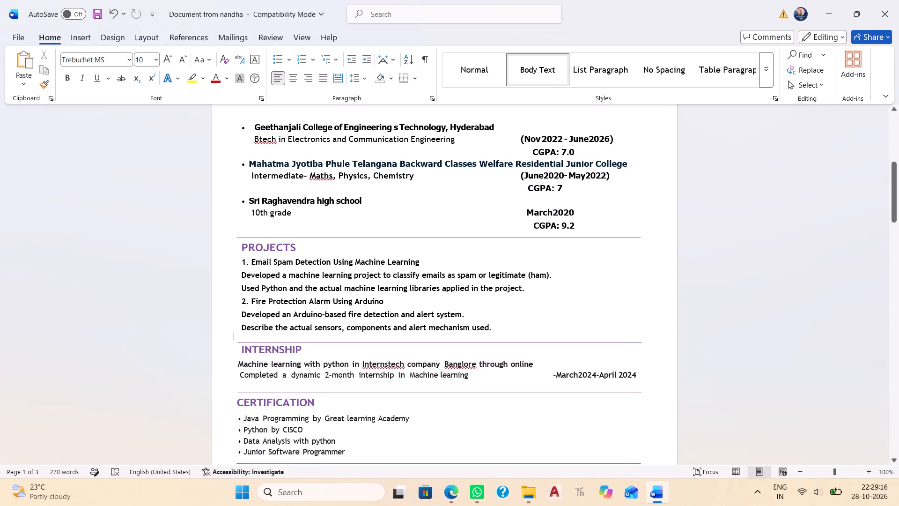
Undo the recent PROJECTS edits, from the bulleted list deletion and font size change back through the pasting of the new project descriptions.
key("ctrl+z")
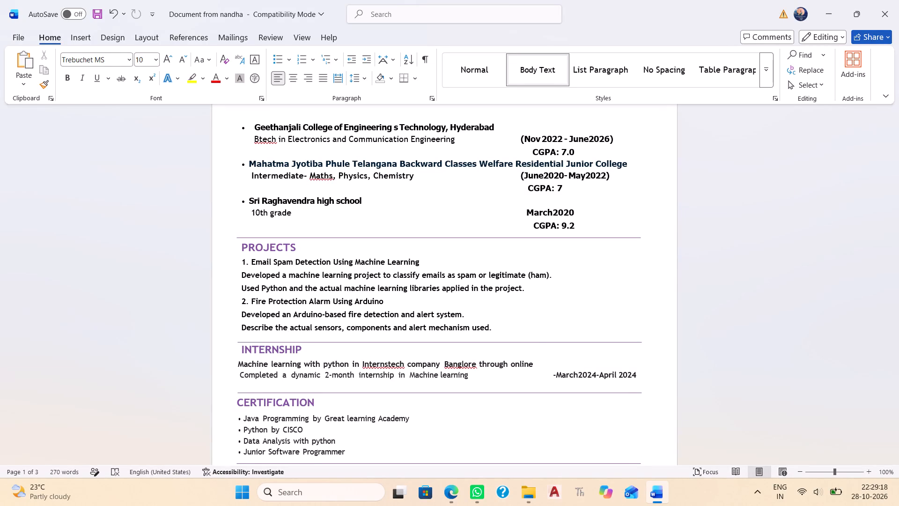
key("ctrl+z")
key("ctrl+z")
key("ctrl+z")
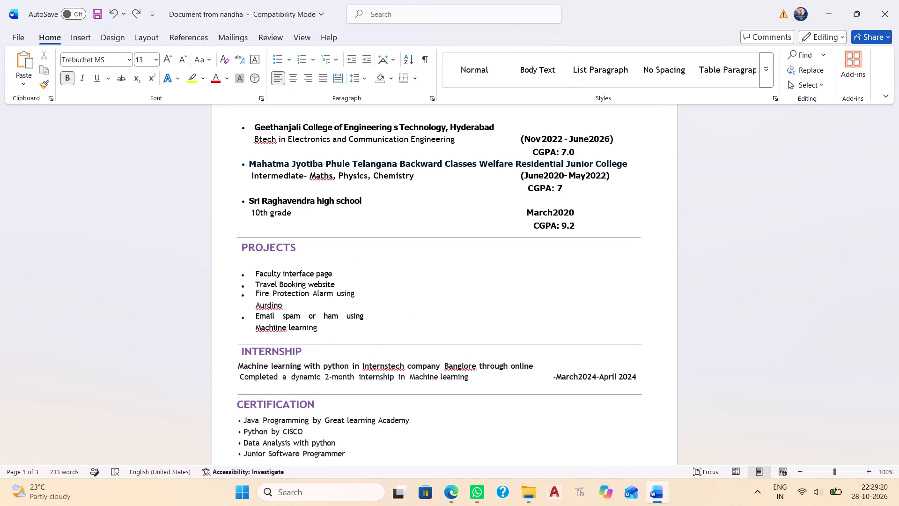
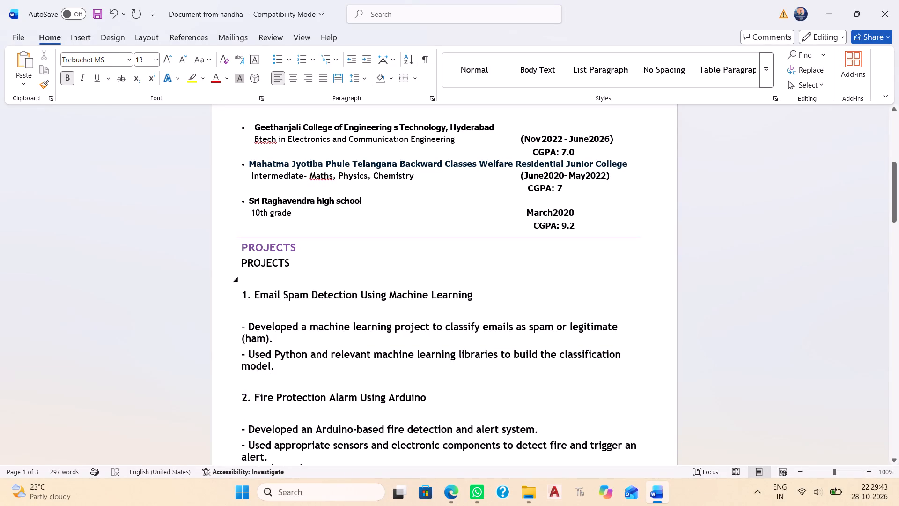
Select the pasted email spam detection and fire protection alarm project text under PROJECTS and open its font size choices.
left_click_drag(241, 289, 297, 321)
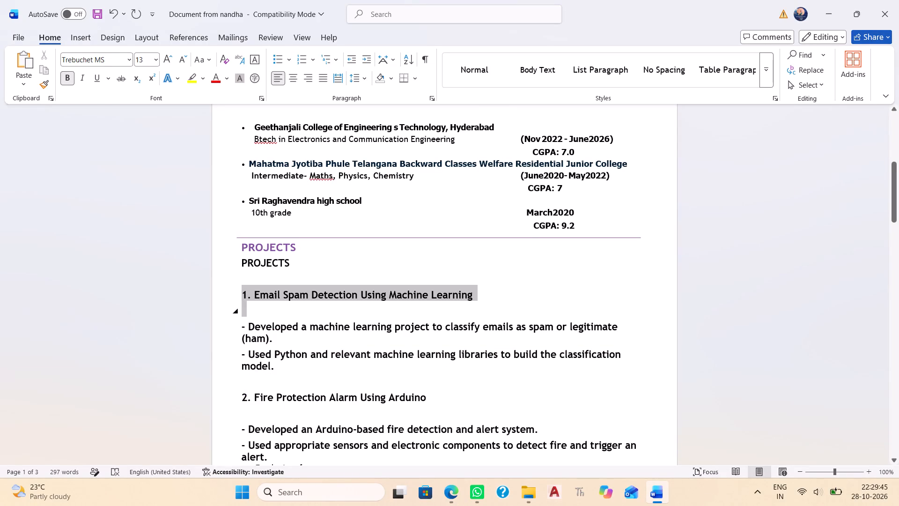
left_click_drag(297, 321, 258, 231)
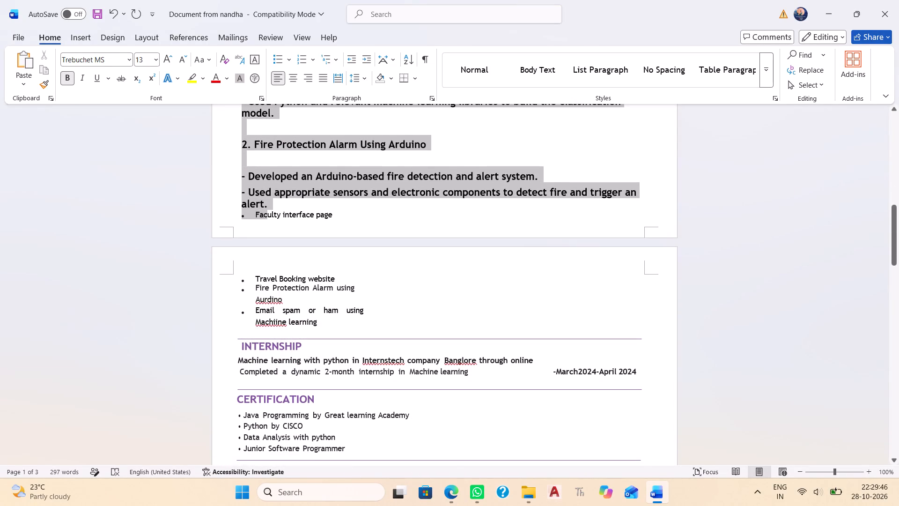
left_click_drag(258, 231, 283, 202)
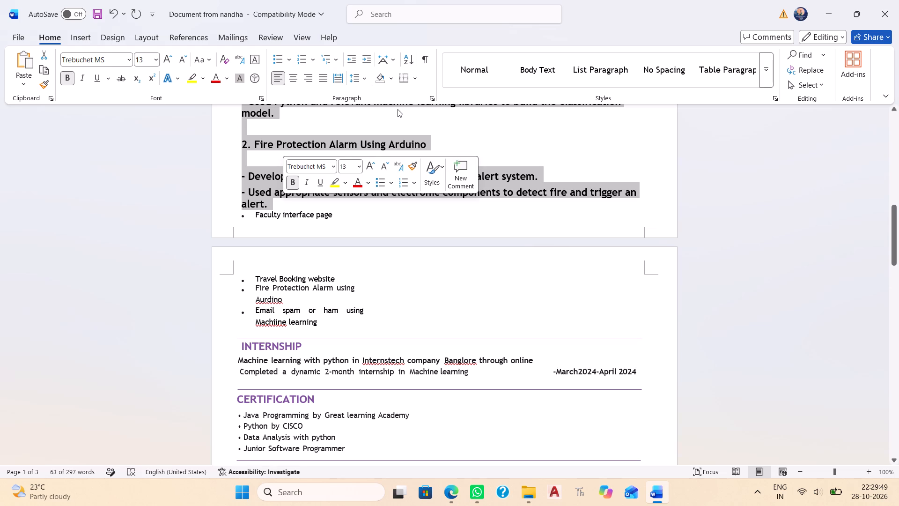
left_click(358, 164)
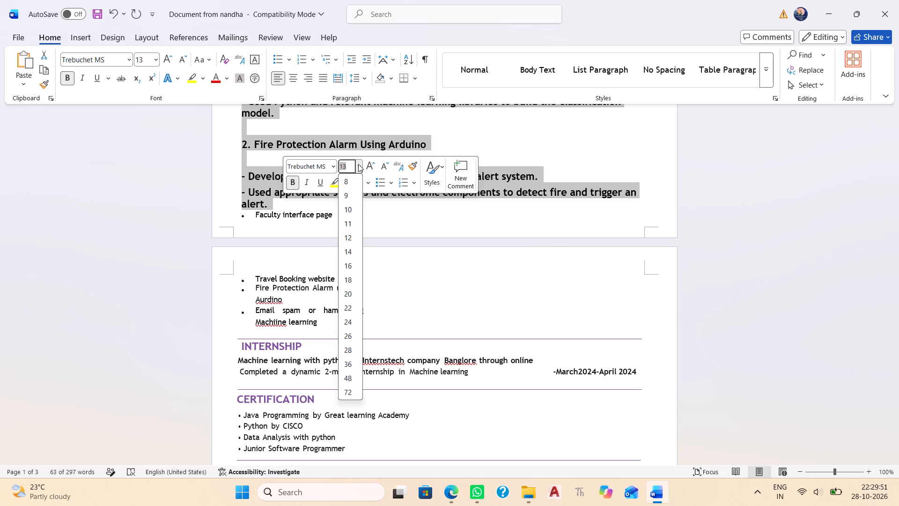
Set the font size of the selected project descriptions to 10.
left_click(353, 209)
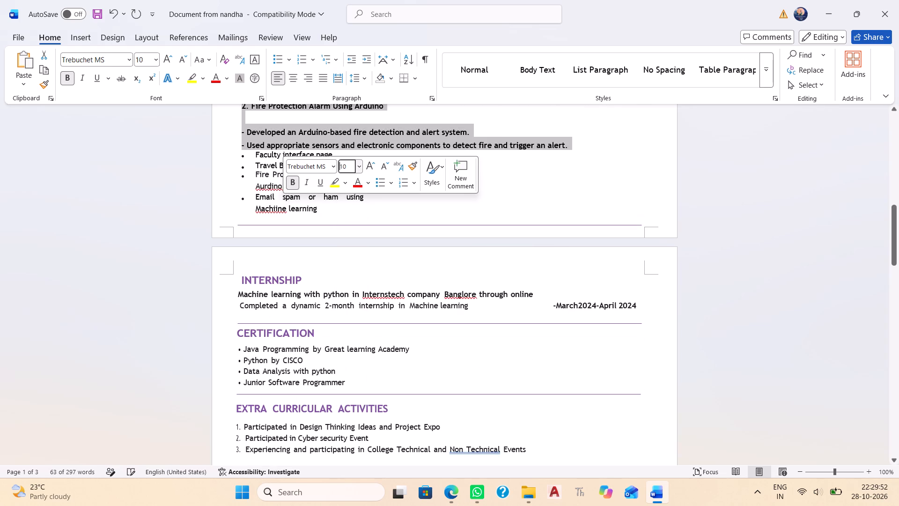
Delete the duplicate black "PROJECTS" heading and the blank line beneath it, above the Email Spam Detection title.
scroll(354, 255, "up", 3)
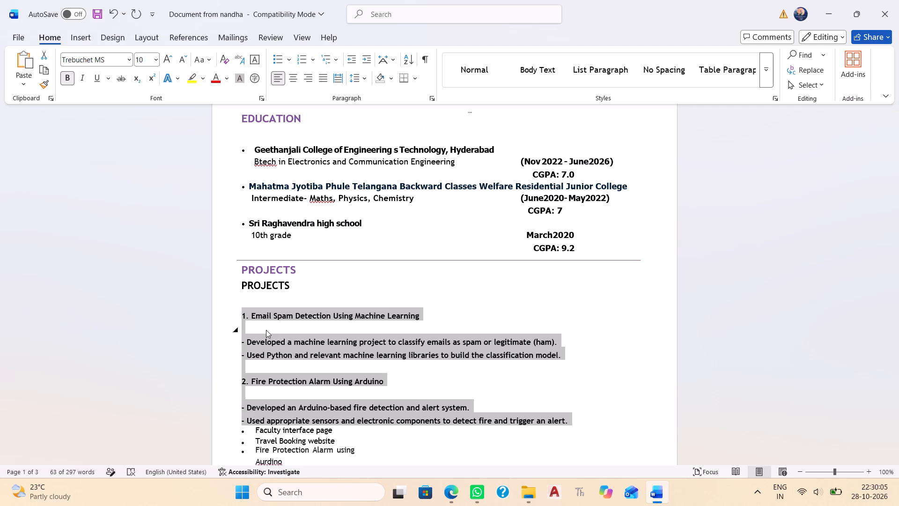
left_click_drag(287, 287, 228, 287)
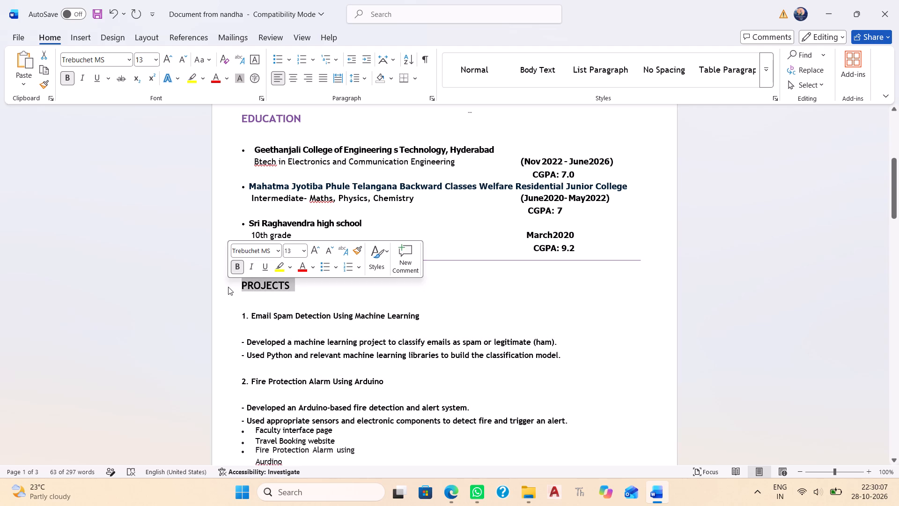
key("BackSpace")
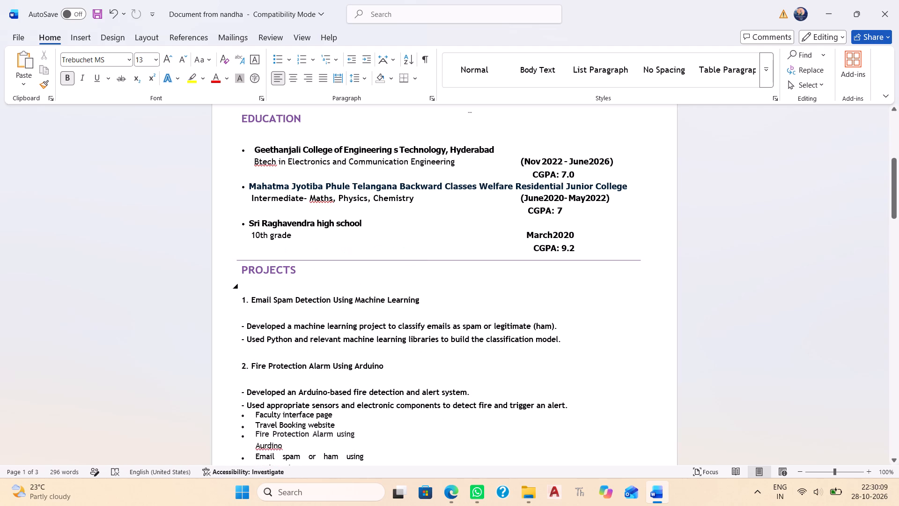
key("BackSpace")
key("BackSpace")
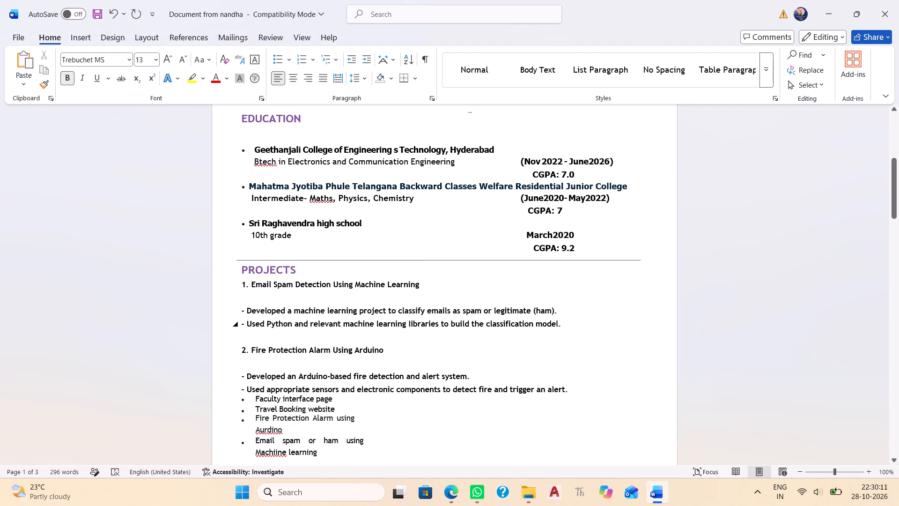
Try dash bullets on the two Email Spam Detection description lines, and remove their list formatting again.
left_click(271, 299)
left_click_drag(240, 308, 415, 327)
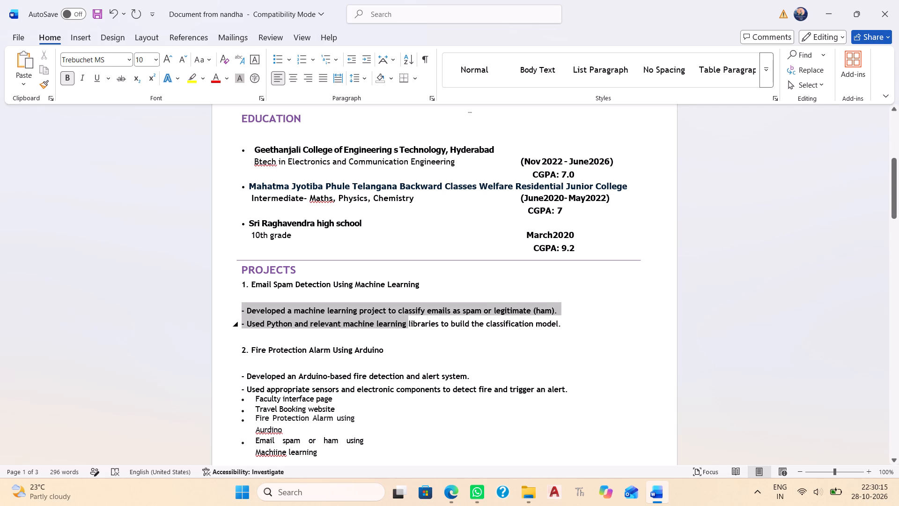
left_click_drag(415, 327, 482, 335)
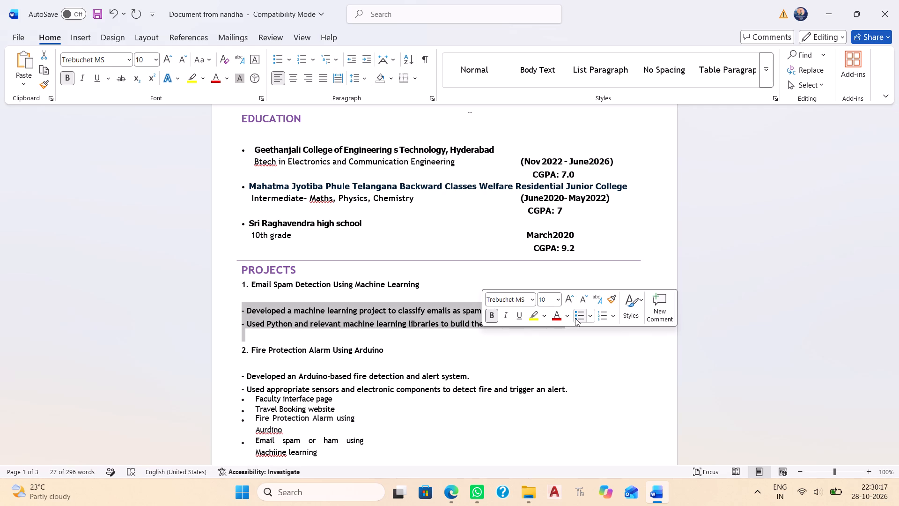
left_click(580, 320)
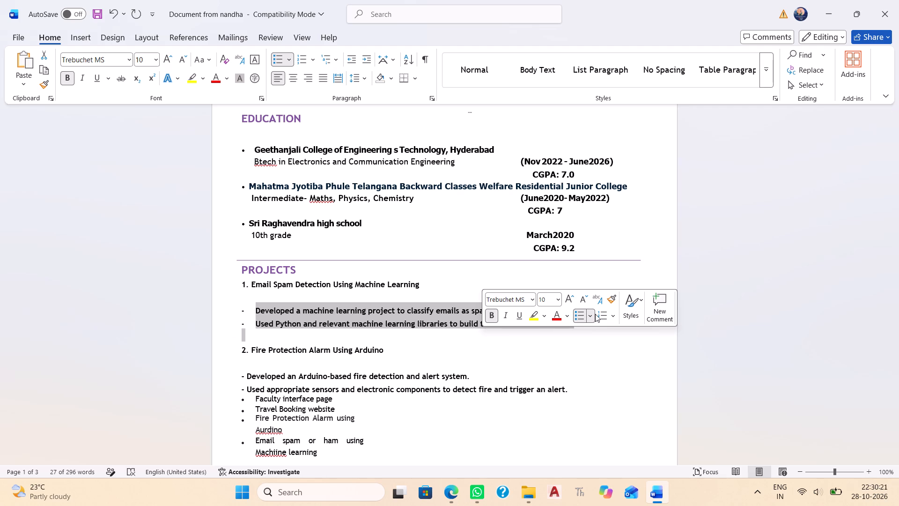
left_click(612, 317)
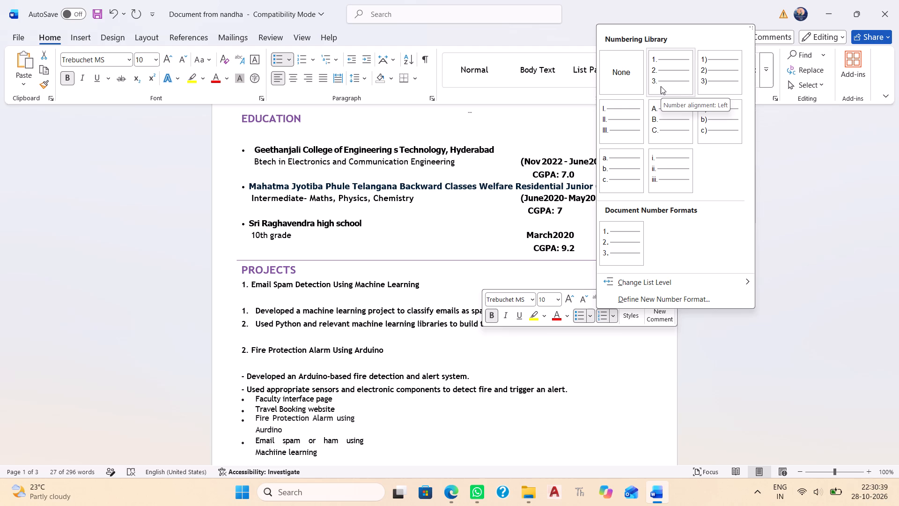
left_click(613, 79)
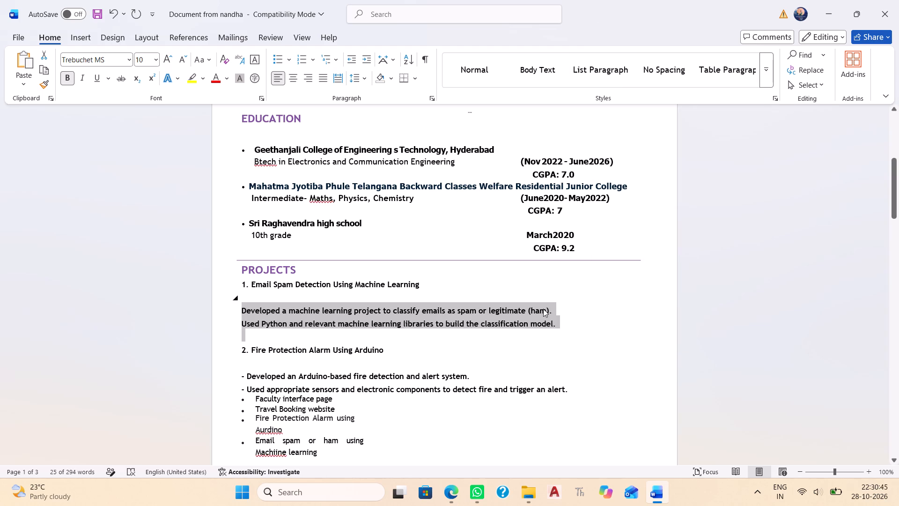
Remove the blank line below the Email Spam Detection title and format its two description lines as an indented dash list.
left_click(438, 296)
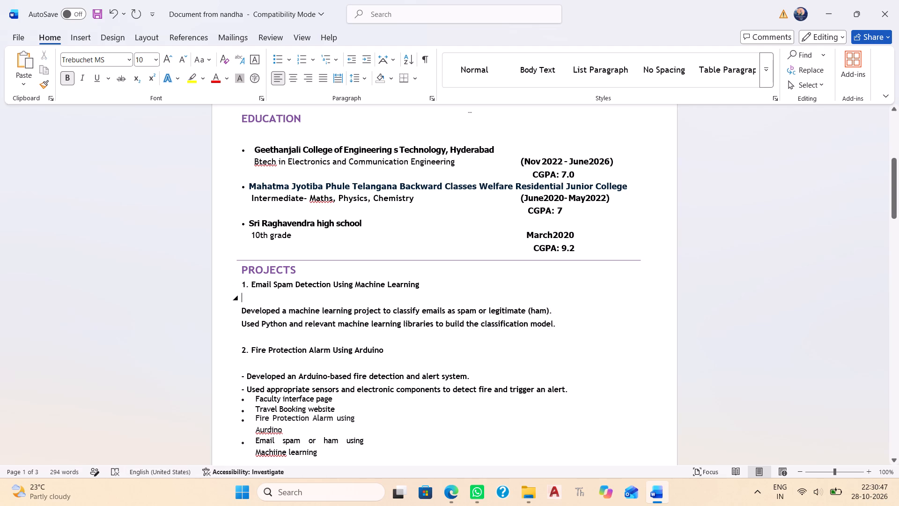
key("BackSpace")
key("BackSpace")
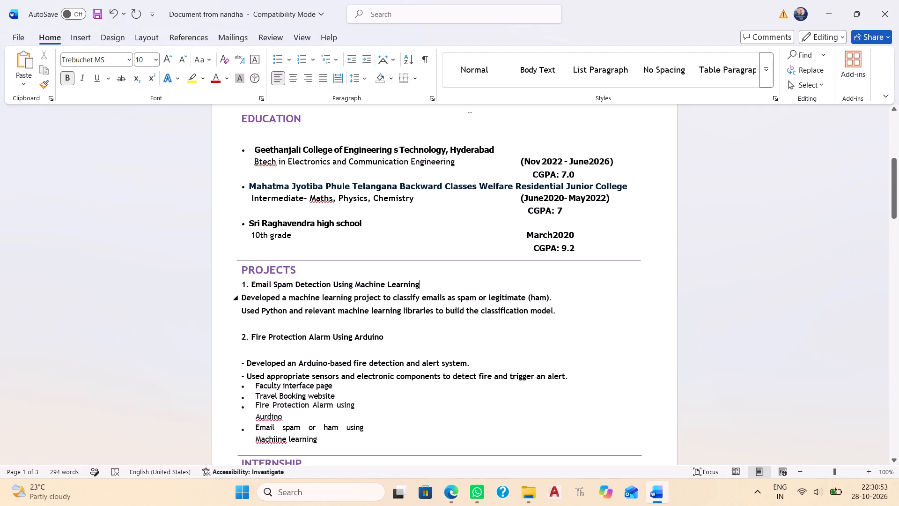
left_click_drag(240, 296, 429, 326)
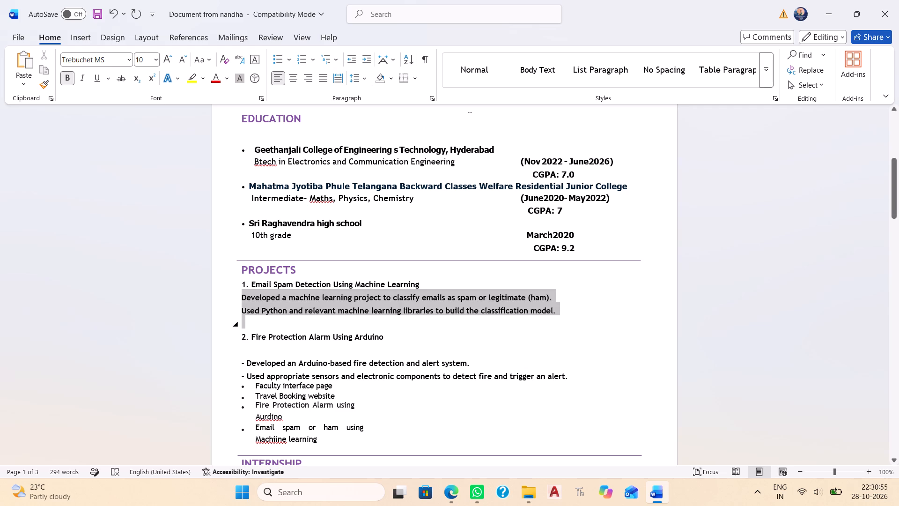
left_click_drag(429, 326, 427, 321)
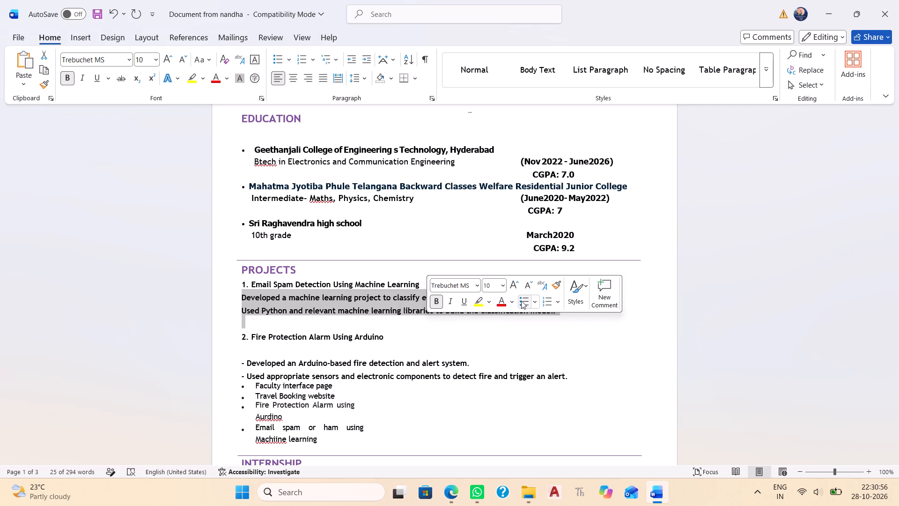
left_click(523, 301)
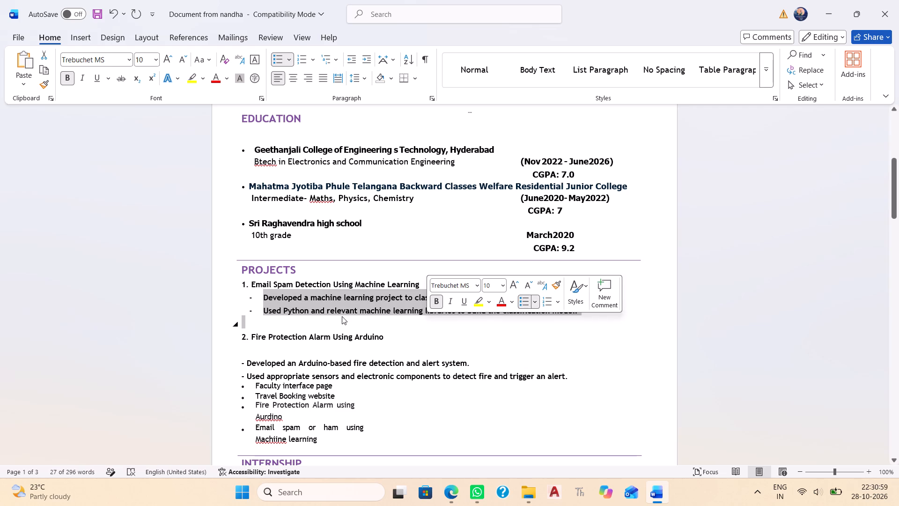
Delete the blank line between the Email Spam Detection descriptions and the "2. Fire Protection Alarm Using Arduino" title.
left_click(381, 329)
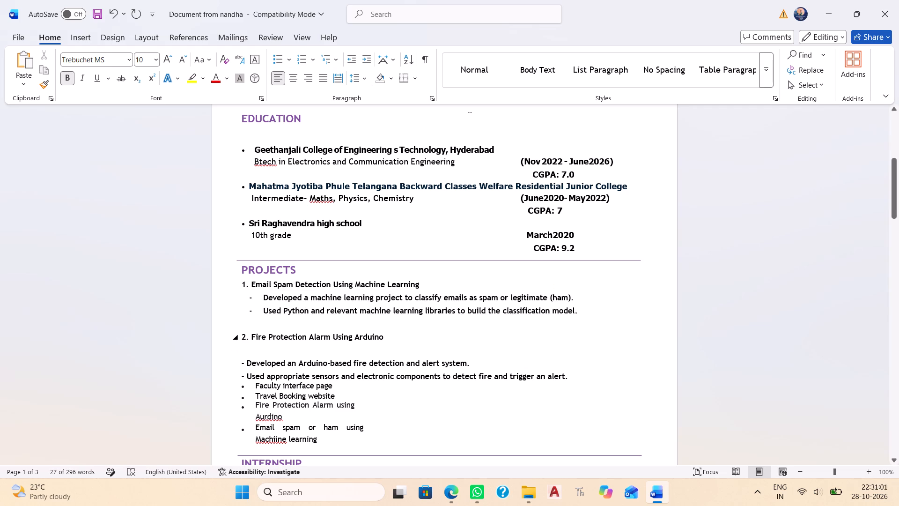
left_click(314, 320)
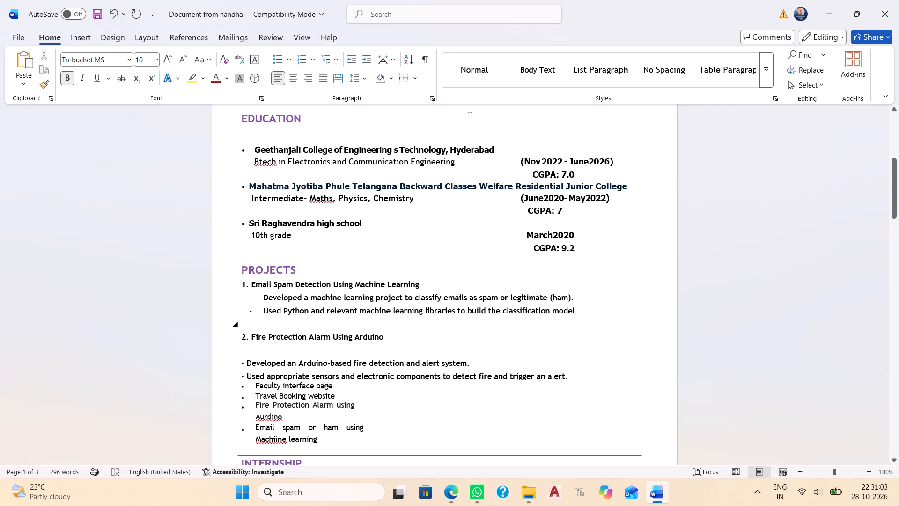
key("BackSpace")
key("BackSpace")
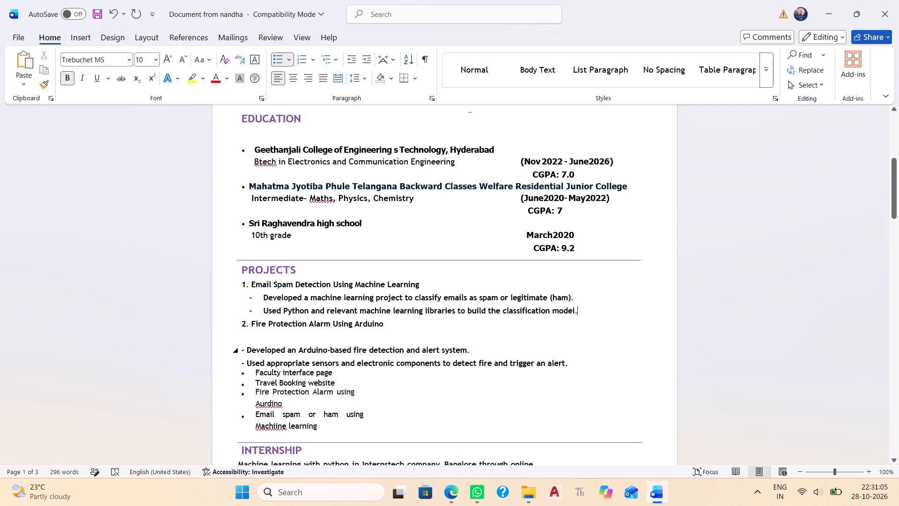
Format the two Fire Protection Alarm description lines as an indented dash list and remove the blank line above them.
left_click_drag(243, 347, 399, 389)
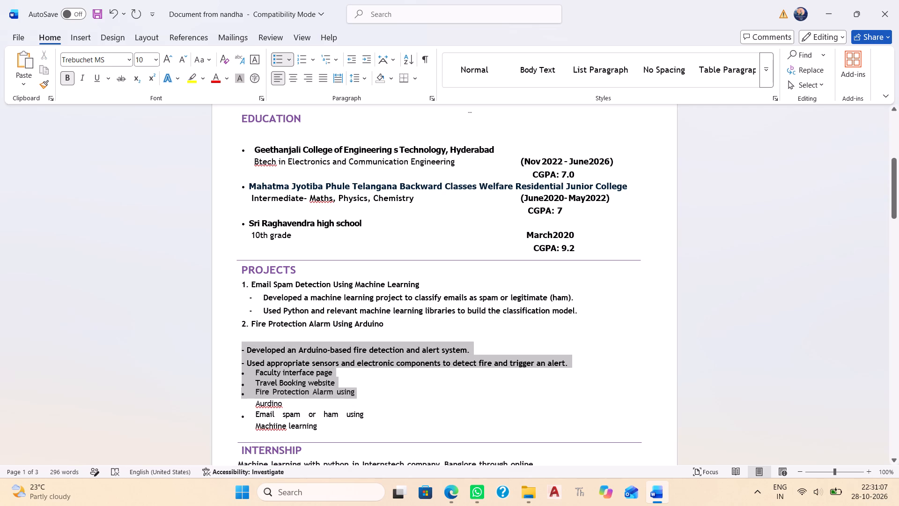
left_click_drag(399, 389, 521, 367)
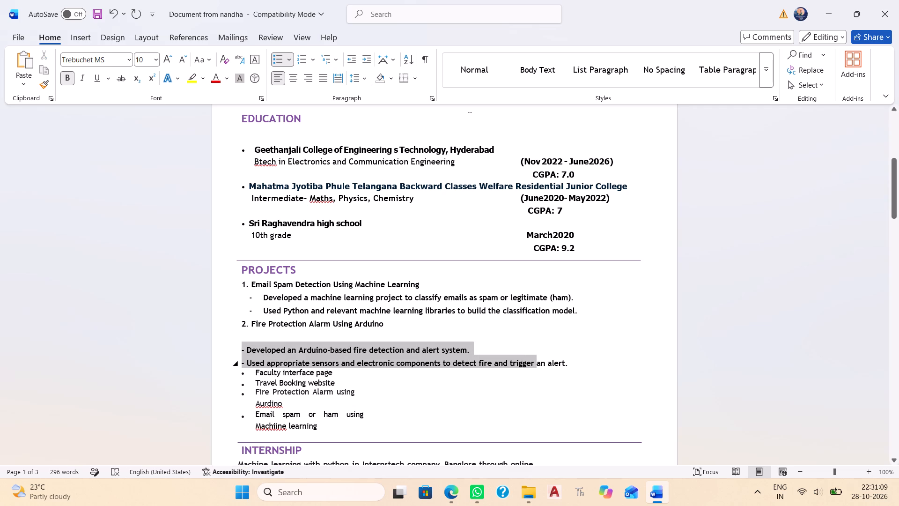
left_click_drag(521, 367, 554, 364)
left_click_drag(554, 364, 580, 360)
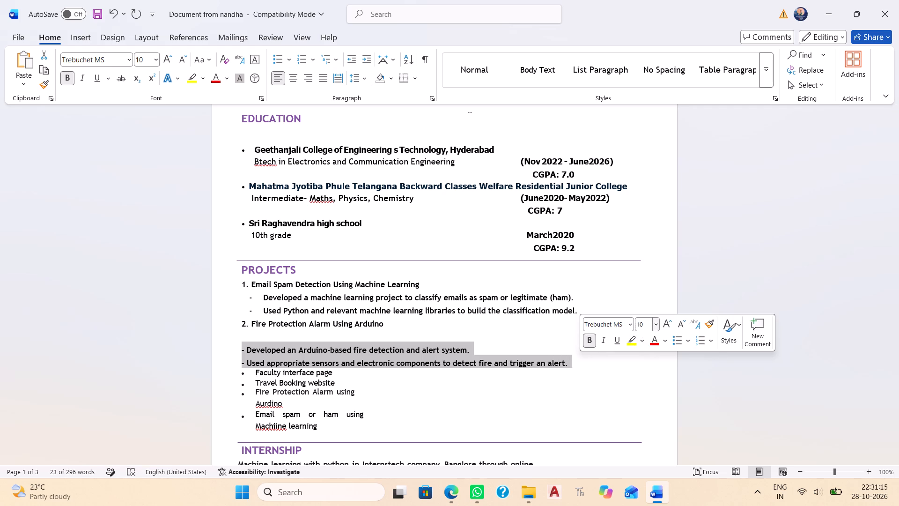
left_click(675, 341)
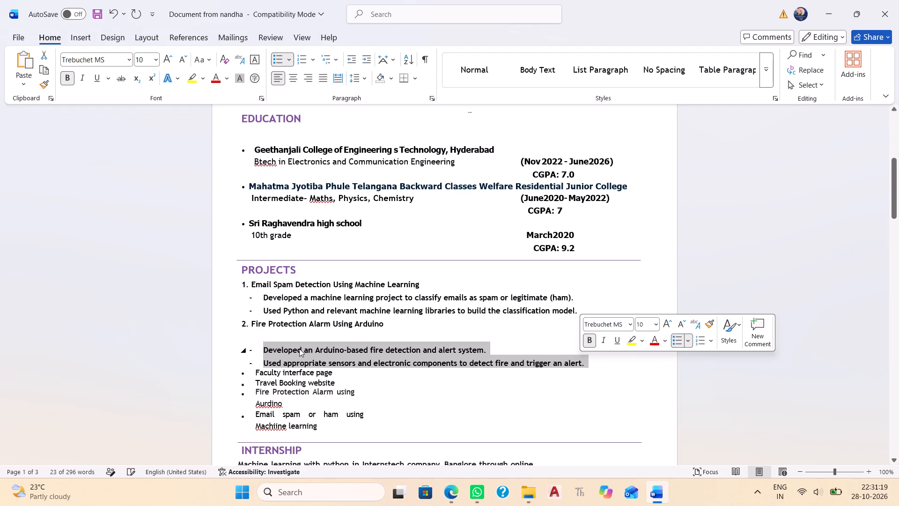
left_click(282, 333)
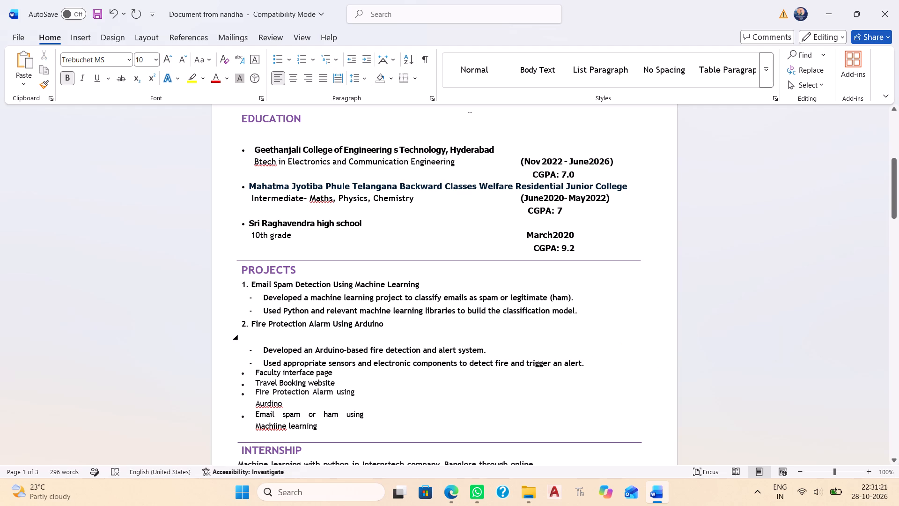
key("BackSpace")
key("BackSpace")
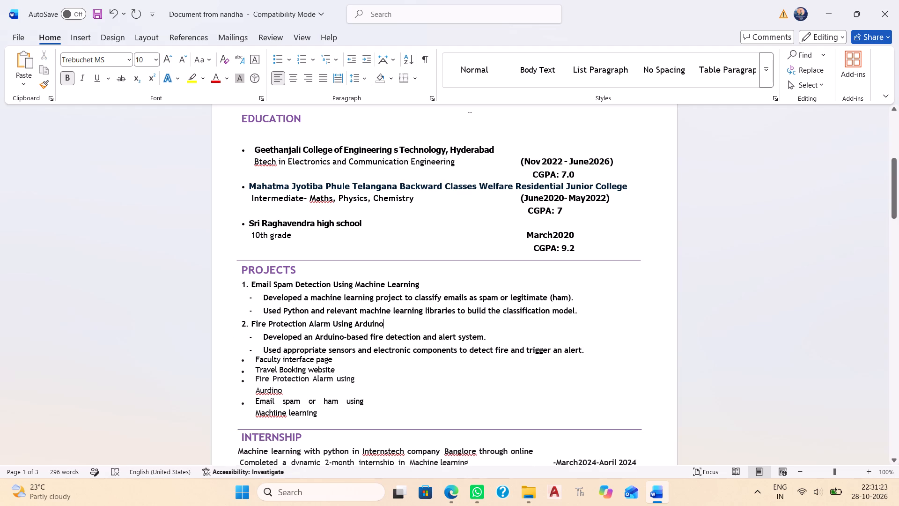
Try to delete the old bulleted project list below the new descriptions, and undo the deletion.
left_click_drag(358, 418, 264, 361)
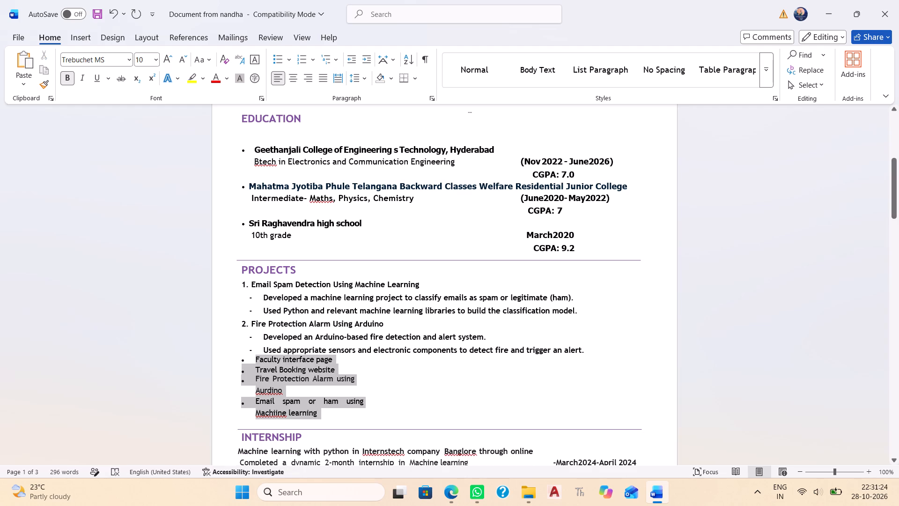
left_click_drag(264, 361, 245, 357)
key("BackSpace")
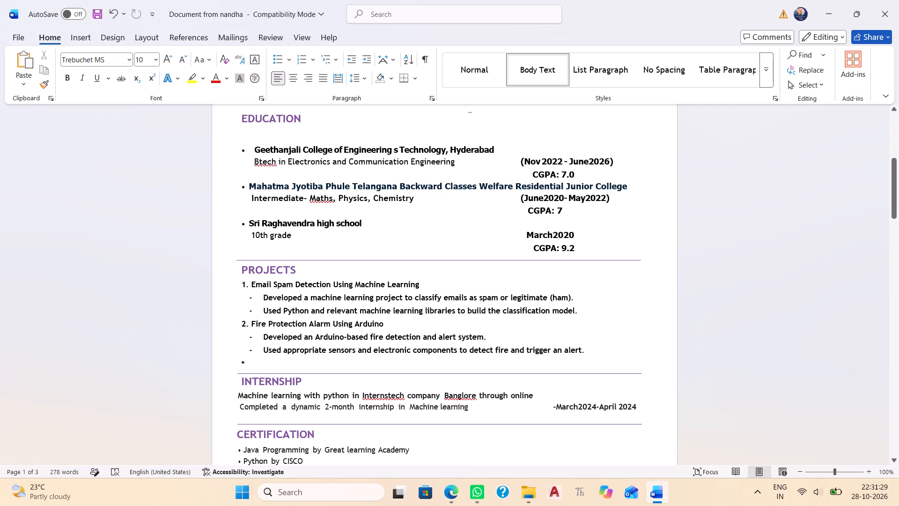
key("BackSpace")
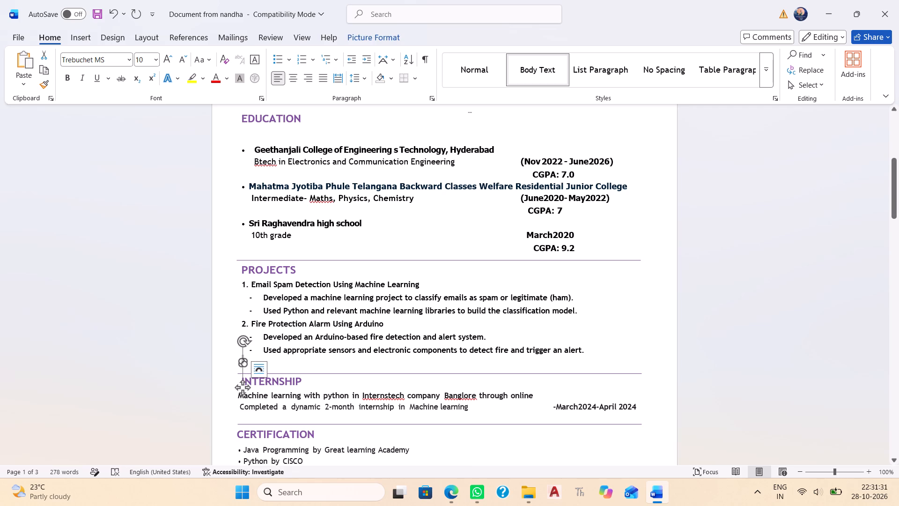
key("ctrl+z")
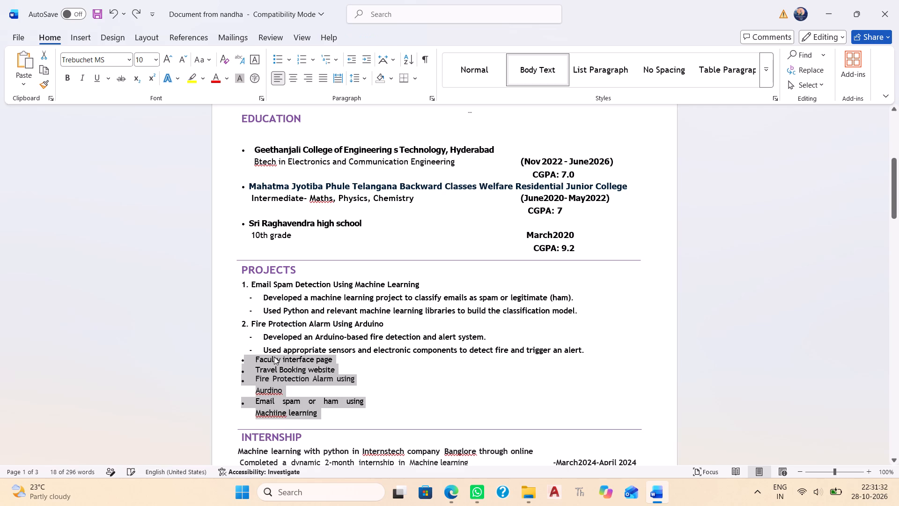
Delete the old bulleted project list with its bullet marks, from "Faculty interface page" through "Email spam or ham using Machiine learning".
left_click(284, 399)
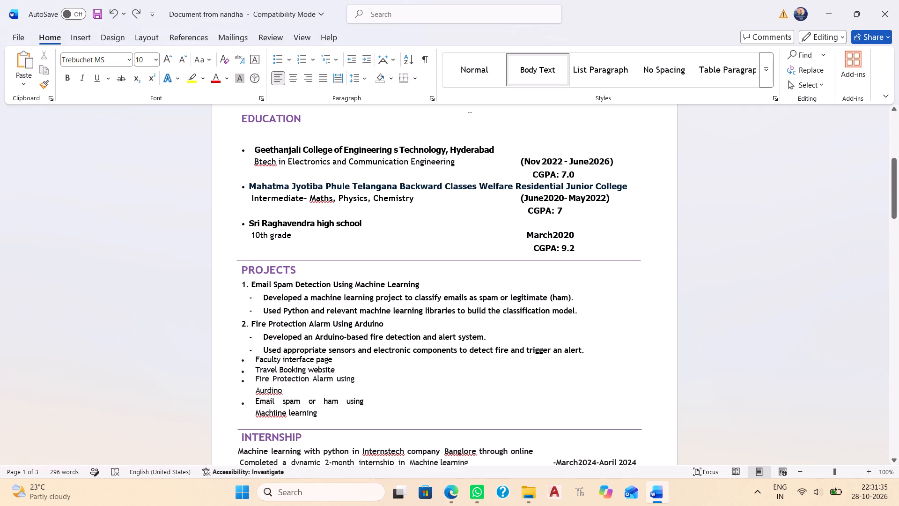
left_click_drag(236, 359, 301, 407)
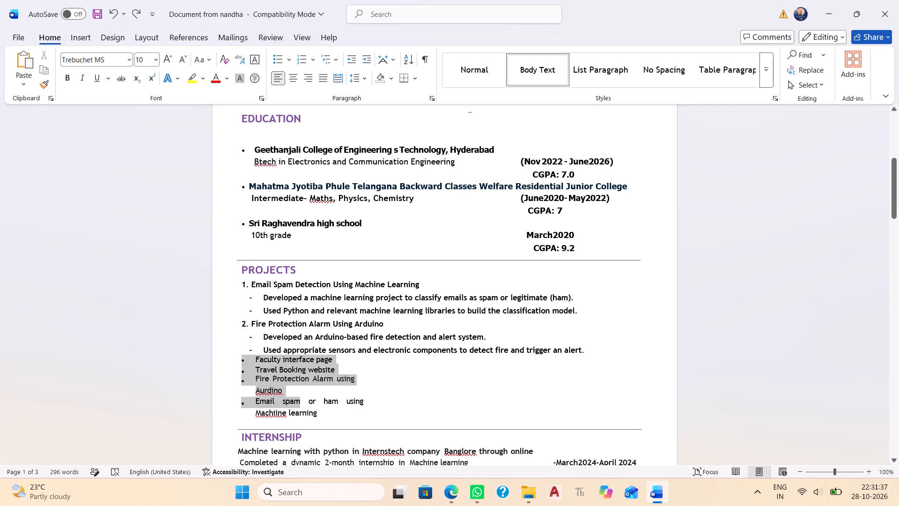
left_click_drag(301, 407, 317, 424)
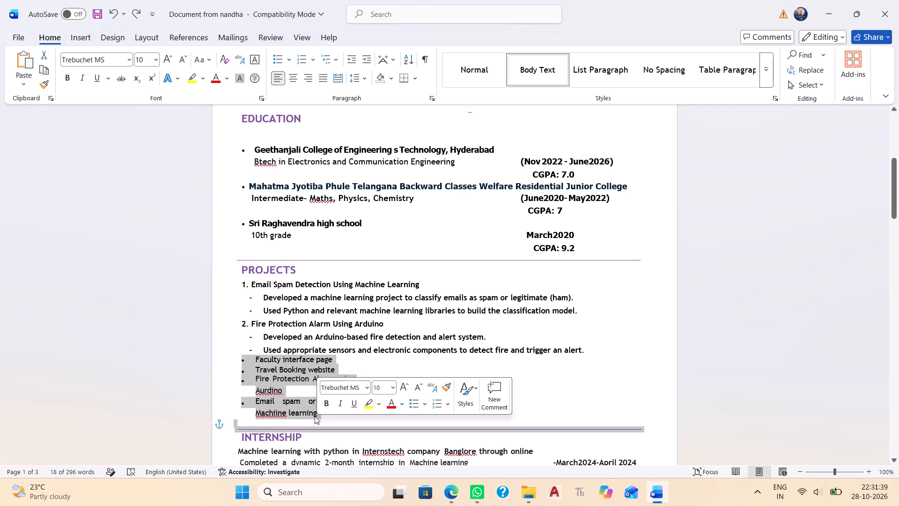
left_click(315, 416)
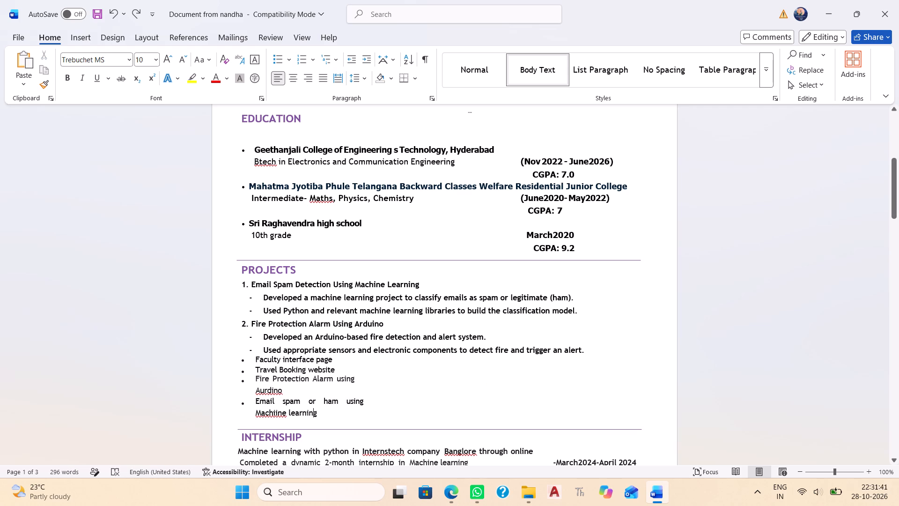
left_click_drag(327, 417, 250, 375)
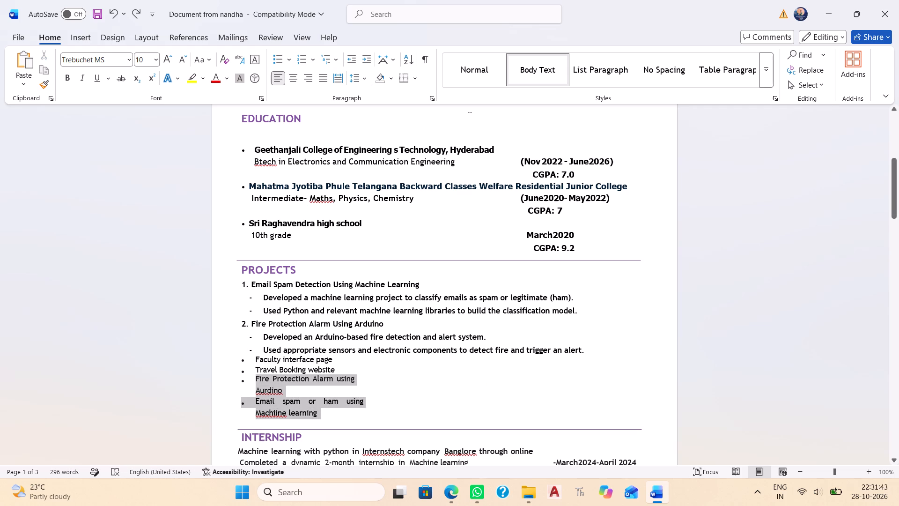
left_click_drag(250, 375, 232, 362)
key("BackSpace")
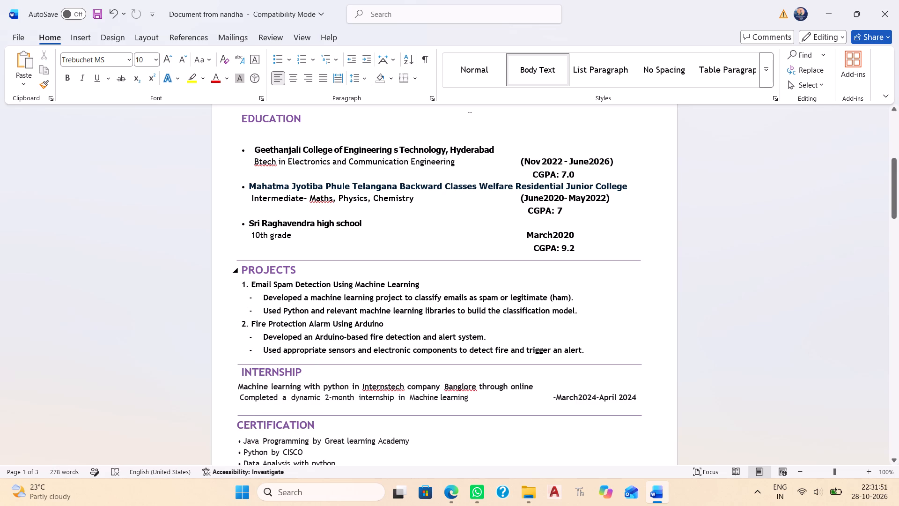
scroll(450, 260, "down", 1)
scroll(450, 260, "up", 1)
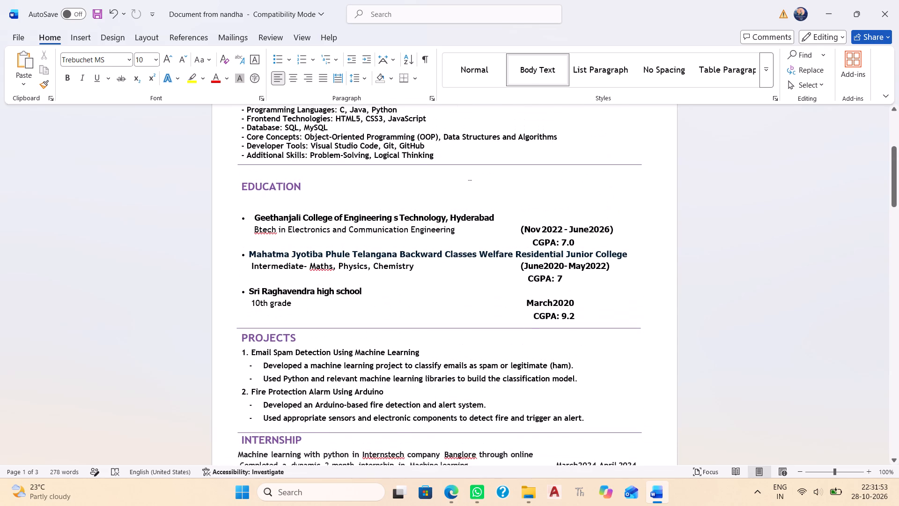
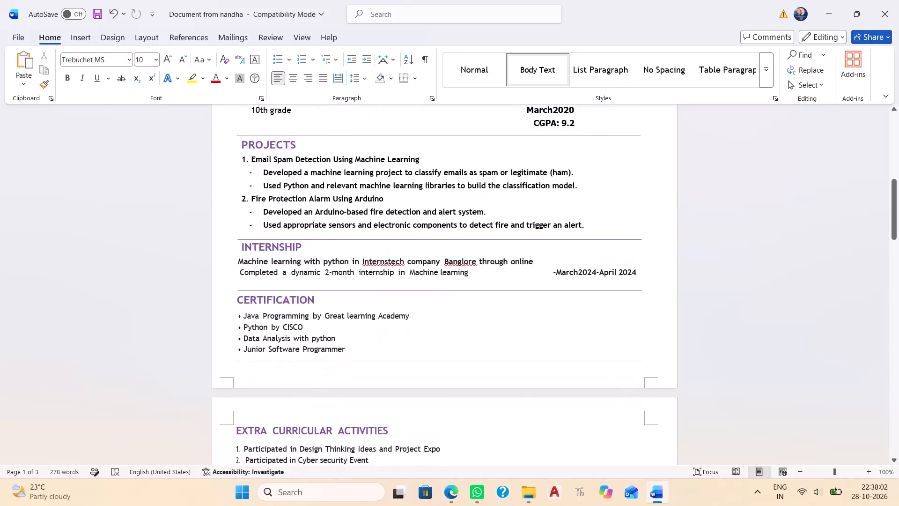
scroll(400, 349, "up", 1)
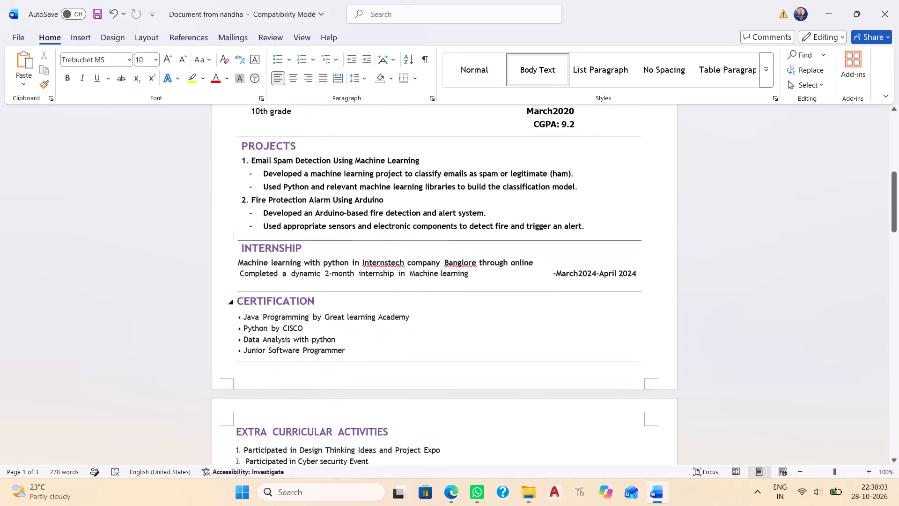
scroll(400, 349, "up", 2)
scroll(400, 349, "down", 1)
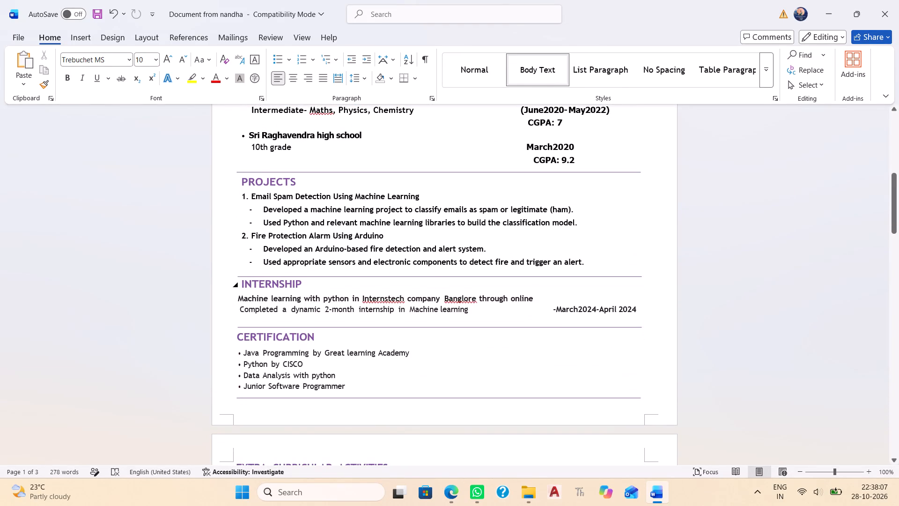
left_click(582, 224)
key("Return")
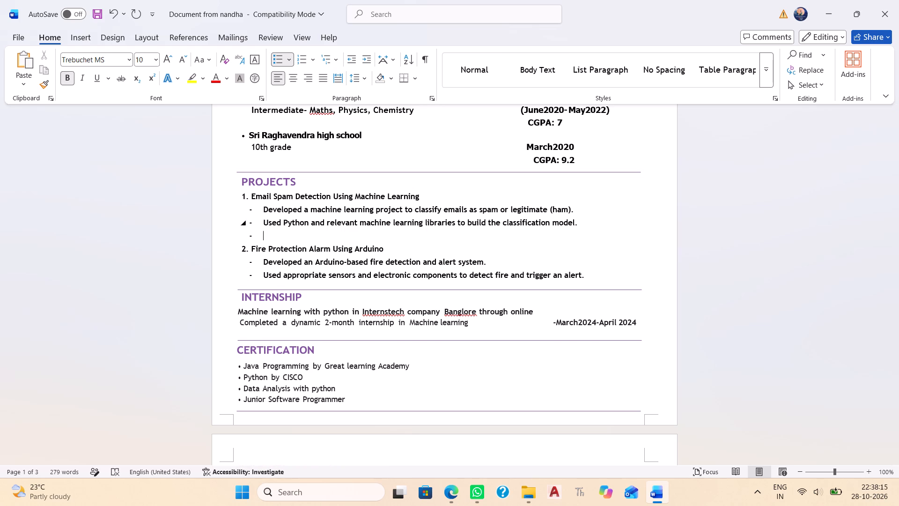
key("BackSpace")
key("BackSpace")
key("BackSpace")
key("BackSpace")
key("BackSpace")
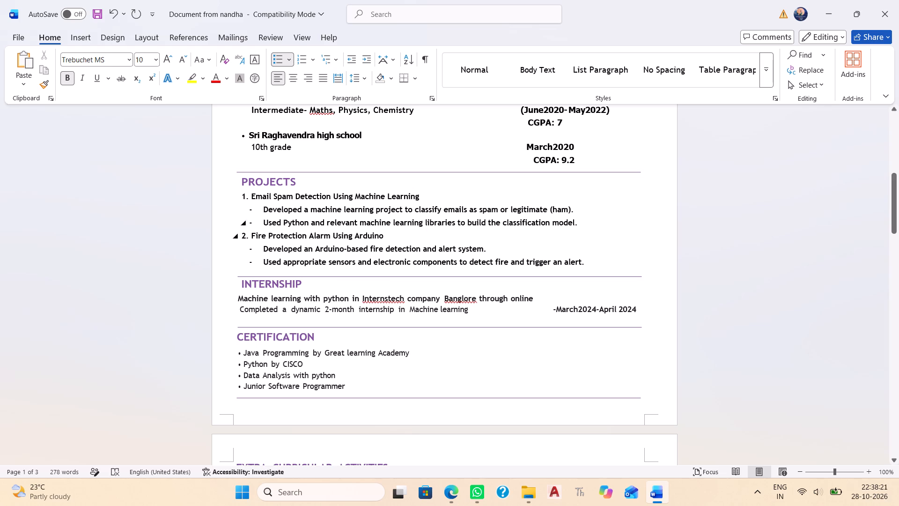
Add a line above the "2. Fire Protection Alarm Using Arduino" title and paste the copied MAJOR PROJECT text about the RISC-V processor there.
left_click(387, 237)
left_click(240, 236)
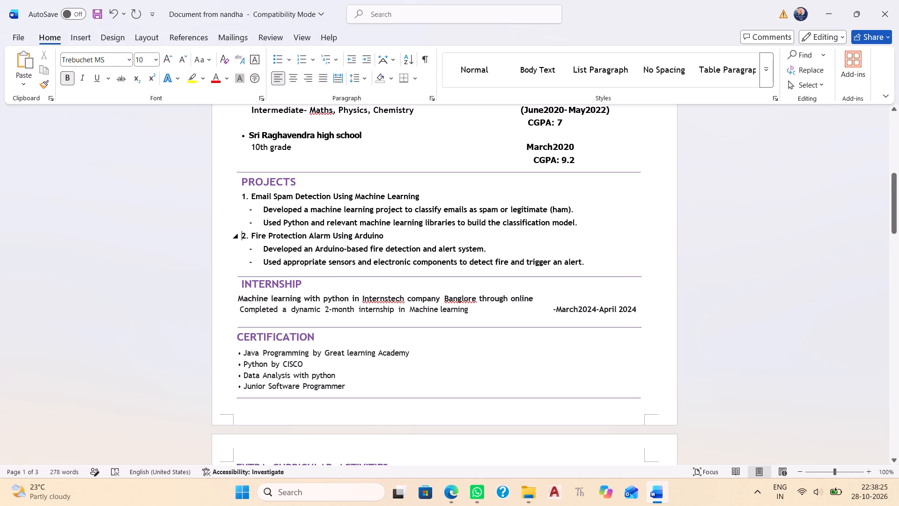
left_click(240, 236)
key("Return")
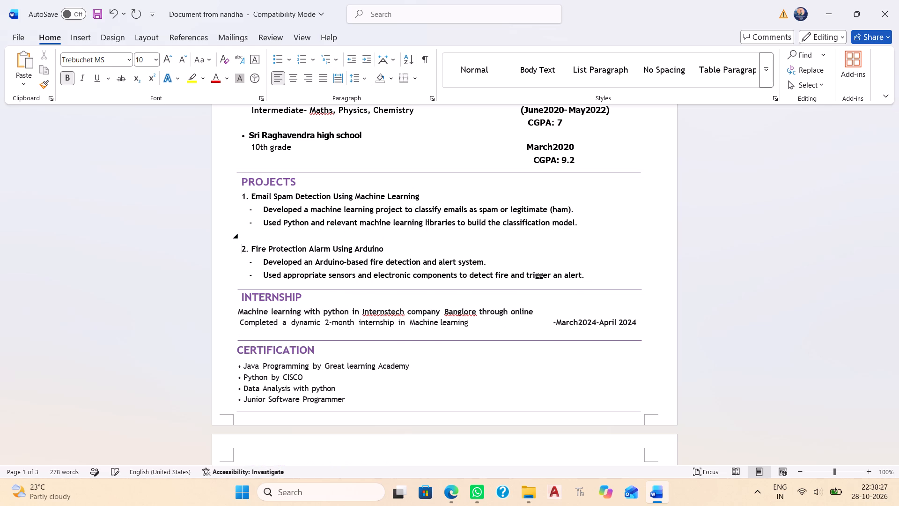
left_click(241, 235)
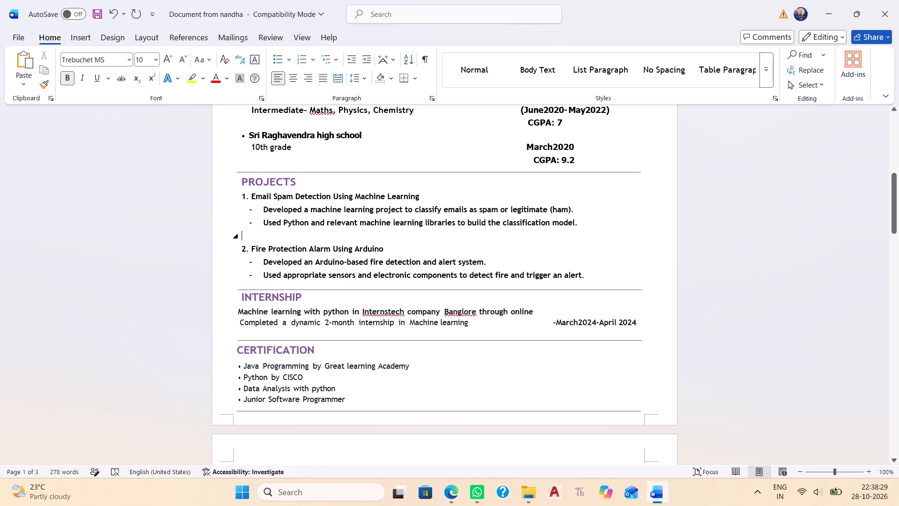
key("ctrl+v")
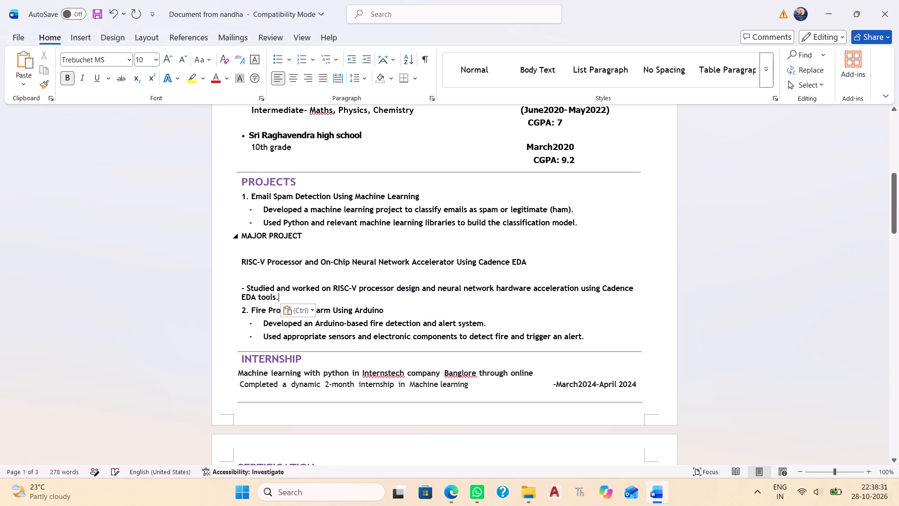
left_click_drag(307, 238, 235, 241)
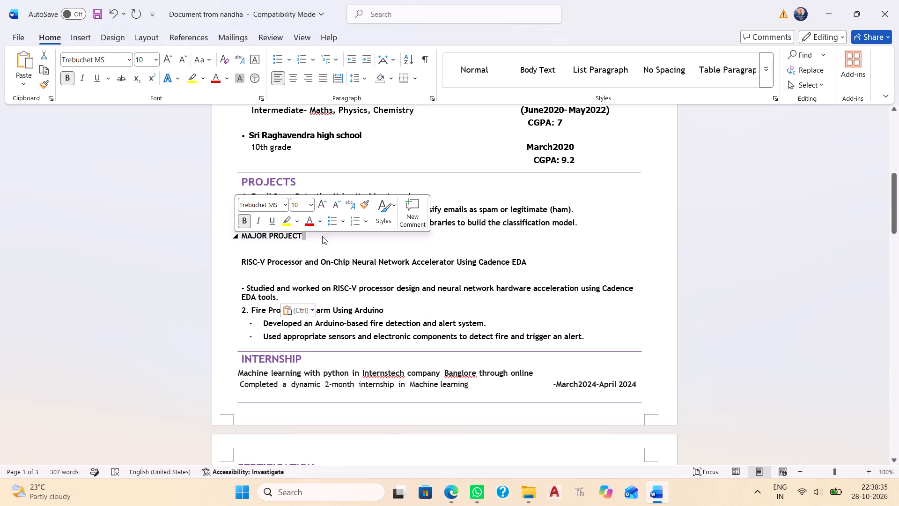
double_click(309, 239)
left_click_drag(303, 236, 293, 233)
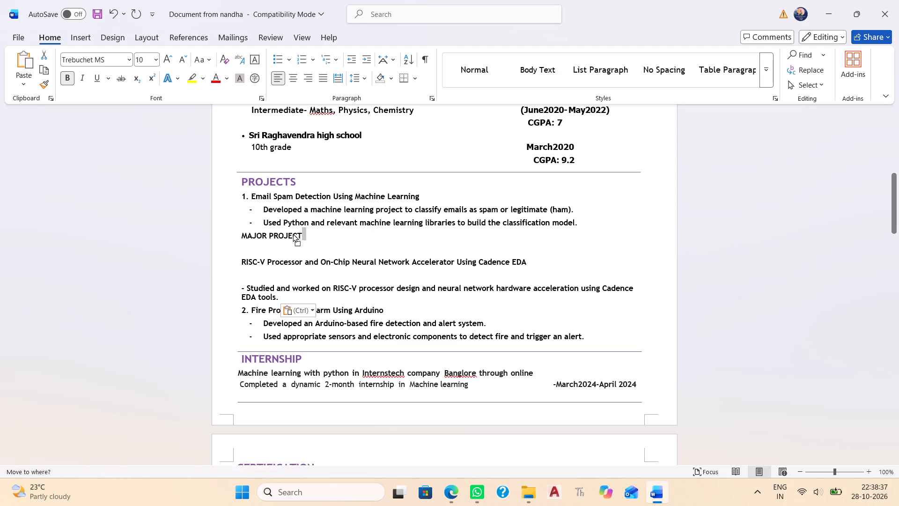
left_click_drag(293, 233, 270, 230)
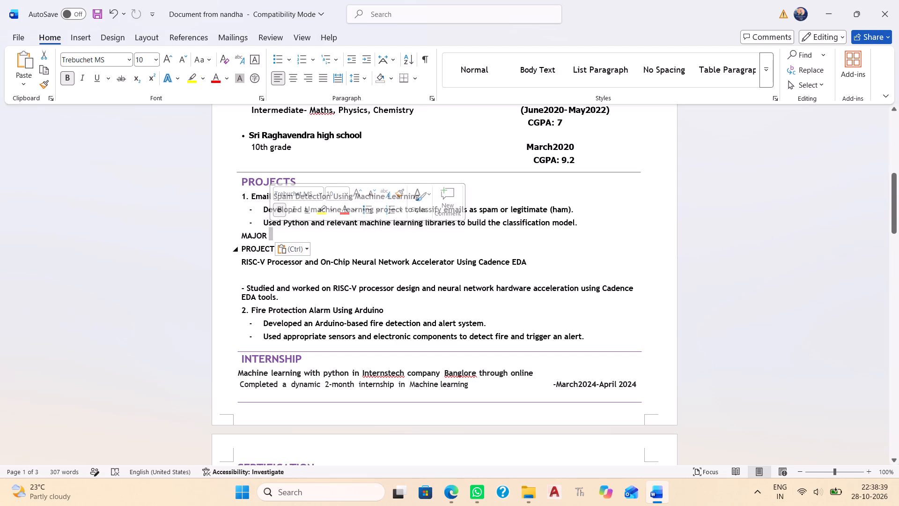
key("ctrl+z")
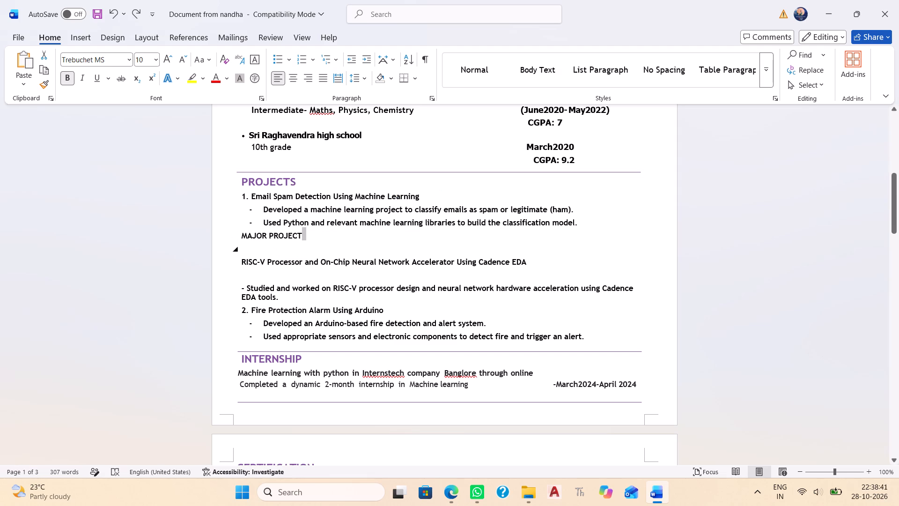
Delete the "MAJOR PROJECT" heading line from the pasted project text.
left_click(320, 246)
left_click_drag(303, 235, 301, 235)
left_click_drag(301, 235, 242, 235)
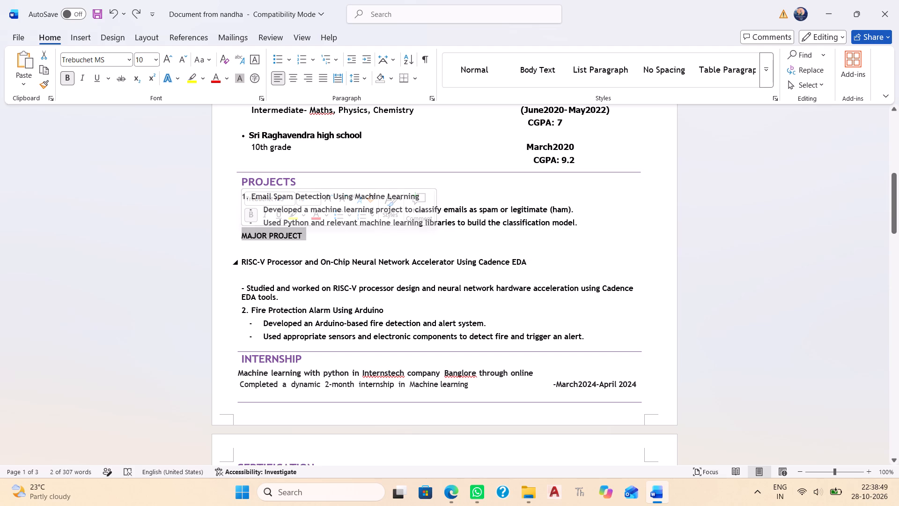
key("BackSpace")
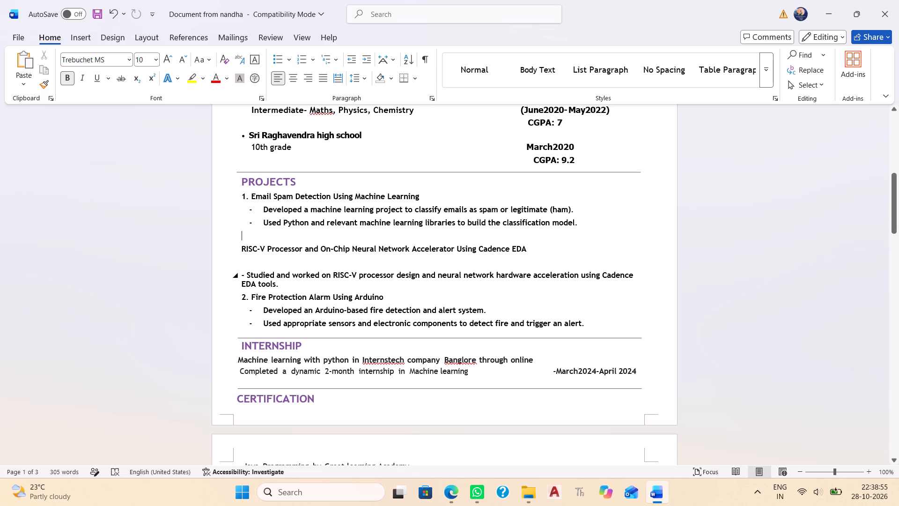
left_click(238, 247)
left_click(238, 247)
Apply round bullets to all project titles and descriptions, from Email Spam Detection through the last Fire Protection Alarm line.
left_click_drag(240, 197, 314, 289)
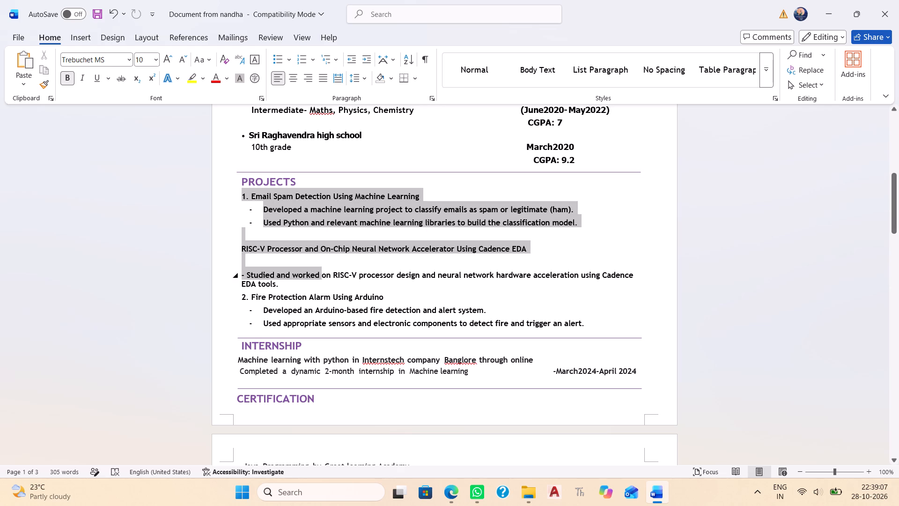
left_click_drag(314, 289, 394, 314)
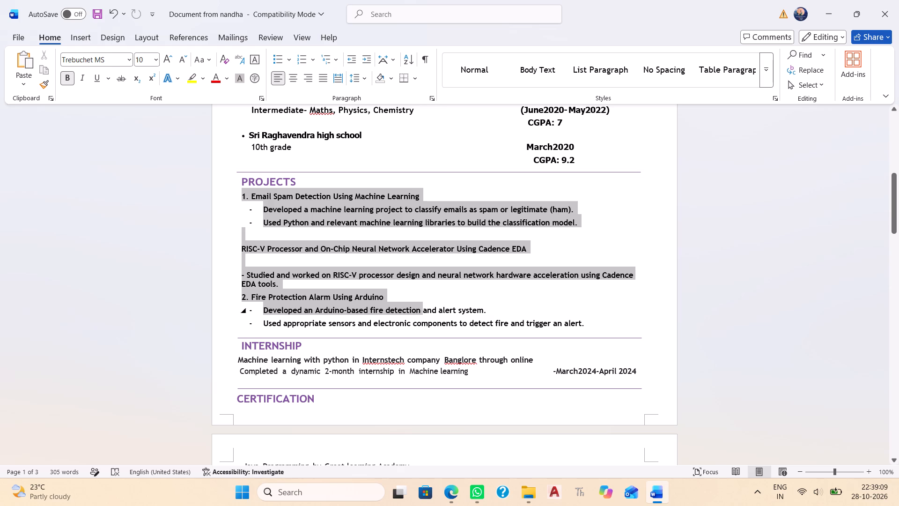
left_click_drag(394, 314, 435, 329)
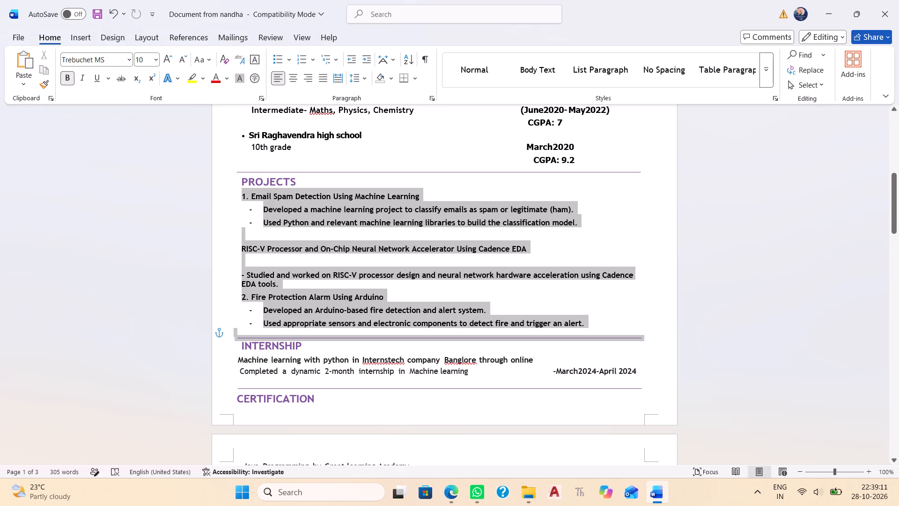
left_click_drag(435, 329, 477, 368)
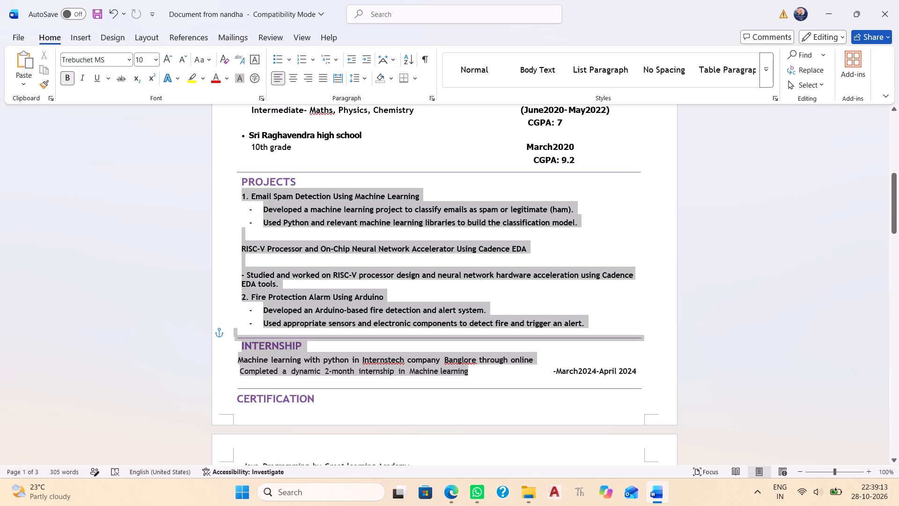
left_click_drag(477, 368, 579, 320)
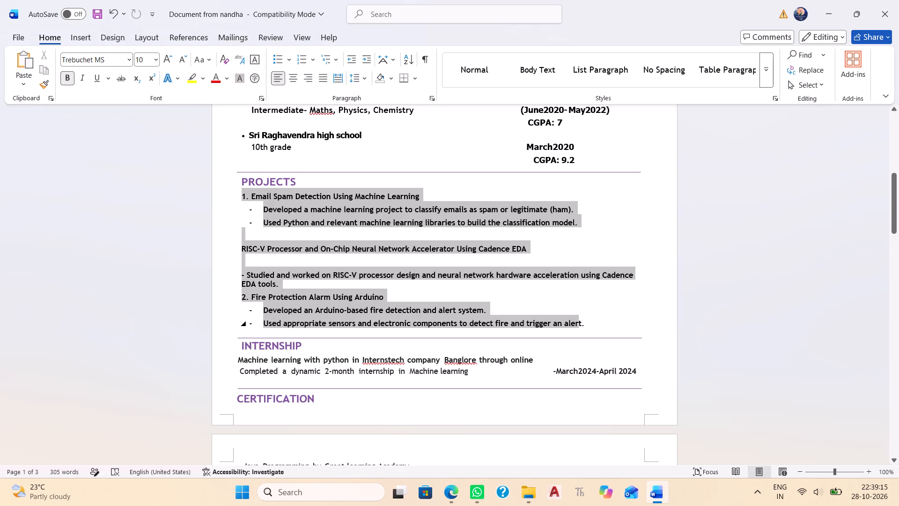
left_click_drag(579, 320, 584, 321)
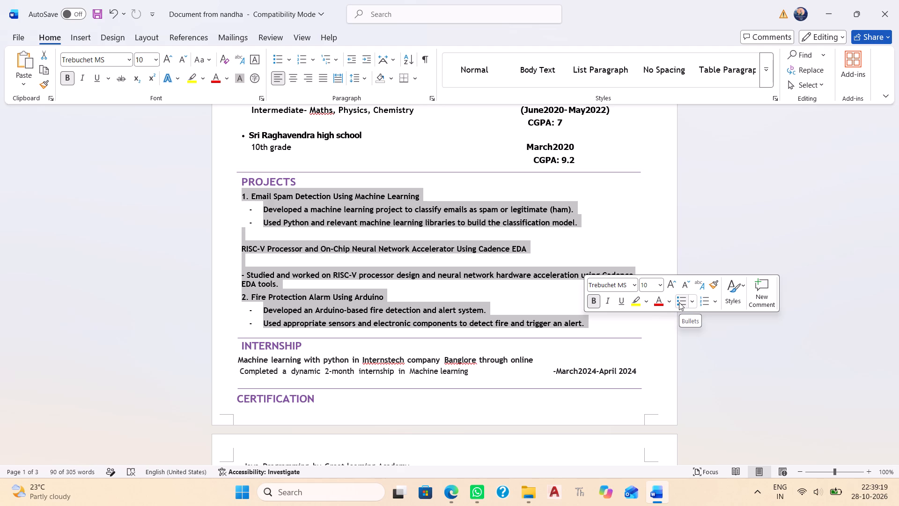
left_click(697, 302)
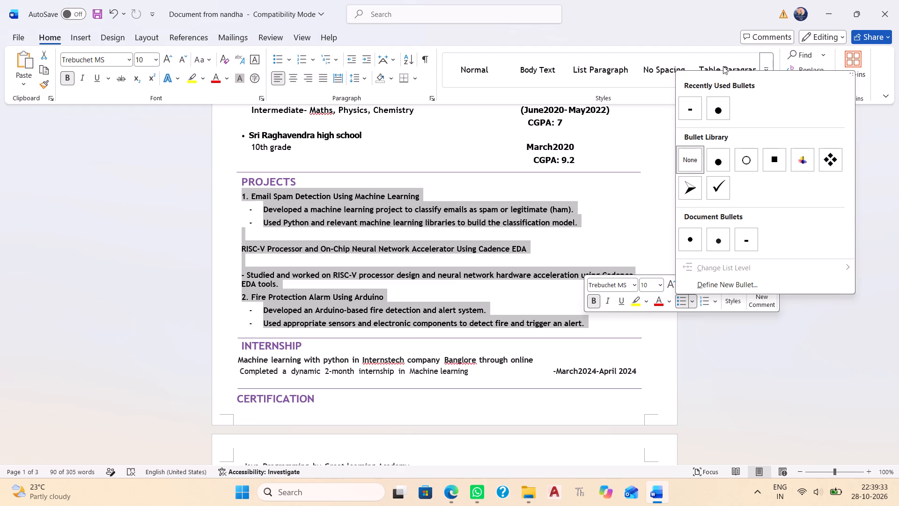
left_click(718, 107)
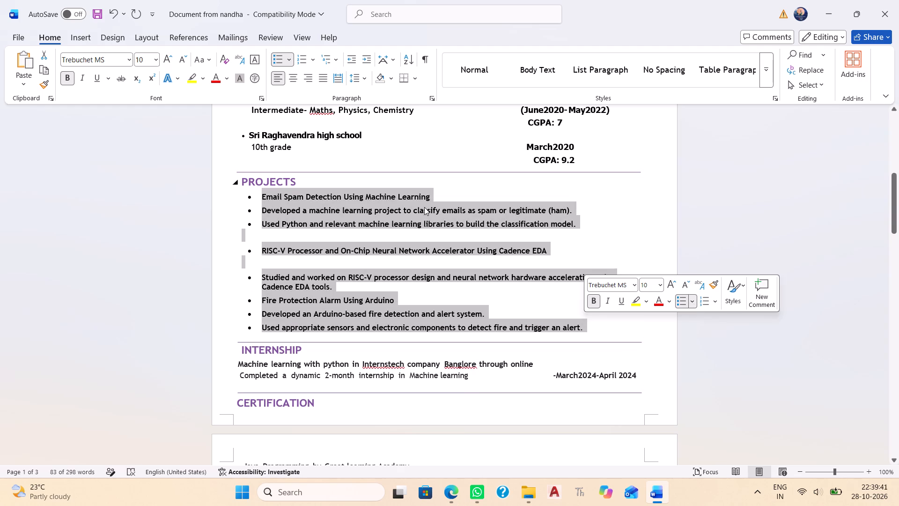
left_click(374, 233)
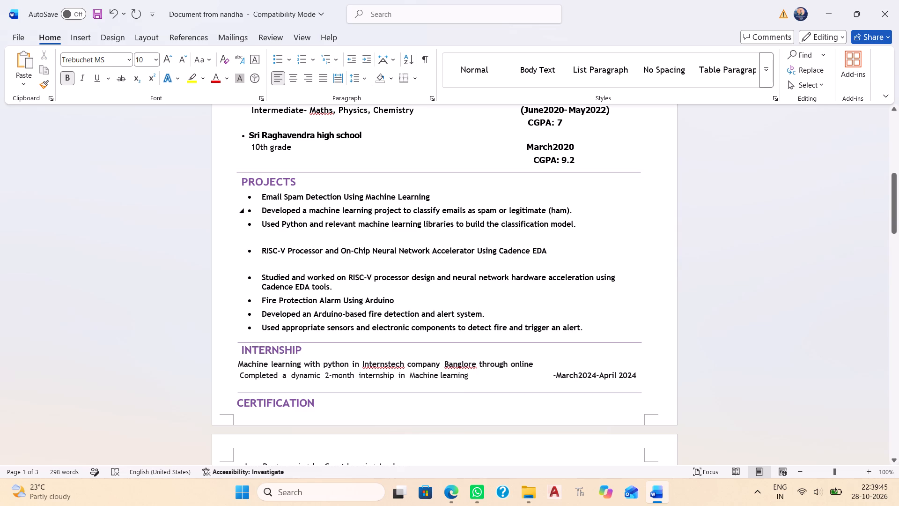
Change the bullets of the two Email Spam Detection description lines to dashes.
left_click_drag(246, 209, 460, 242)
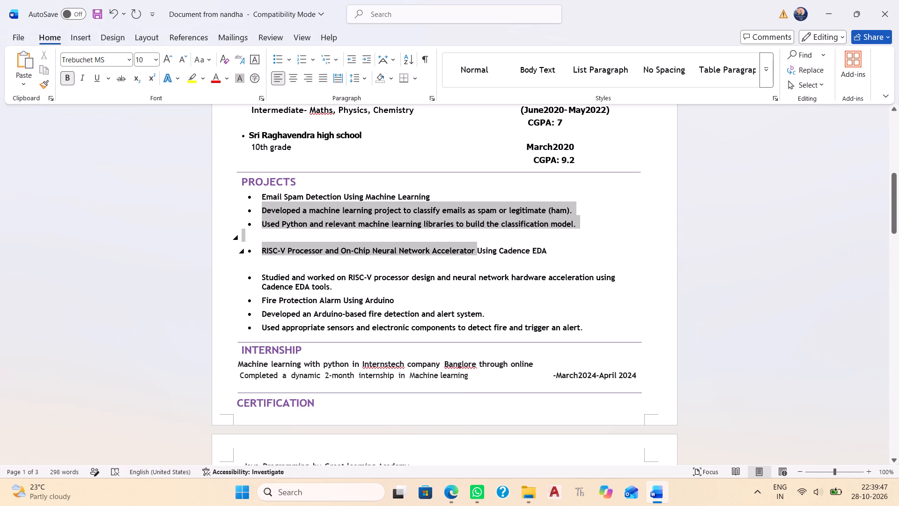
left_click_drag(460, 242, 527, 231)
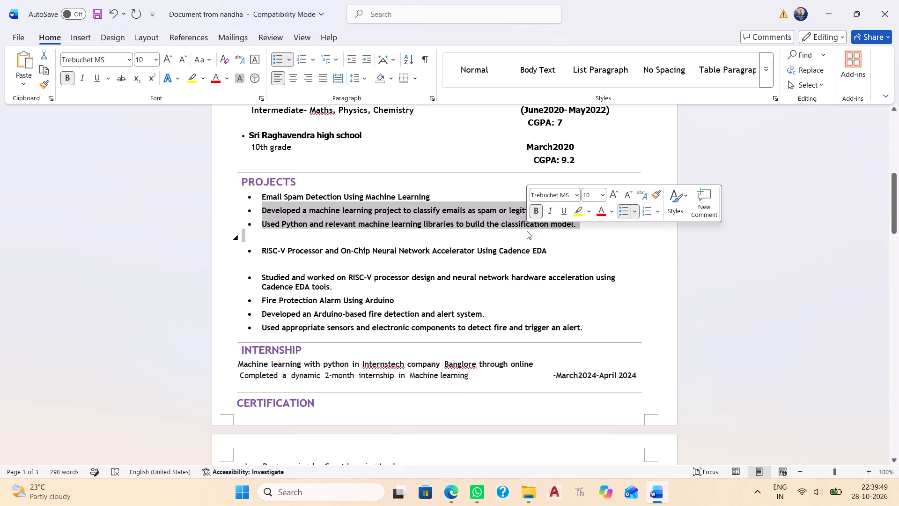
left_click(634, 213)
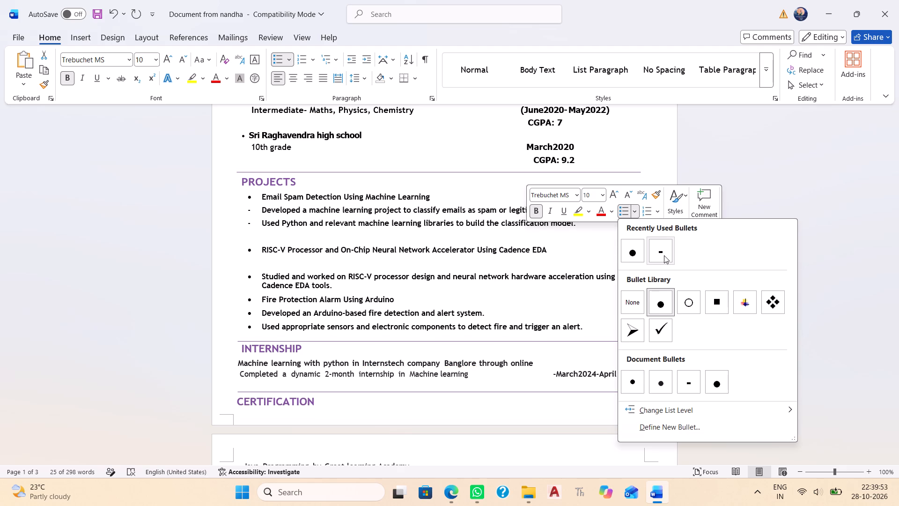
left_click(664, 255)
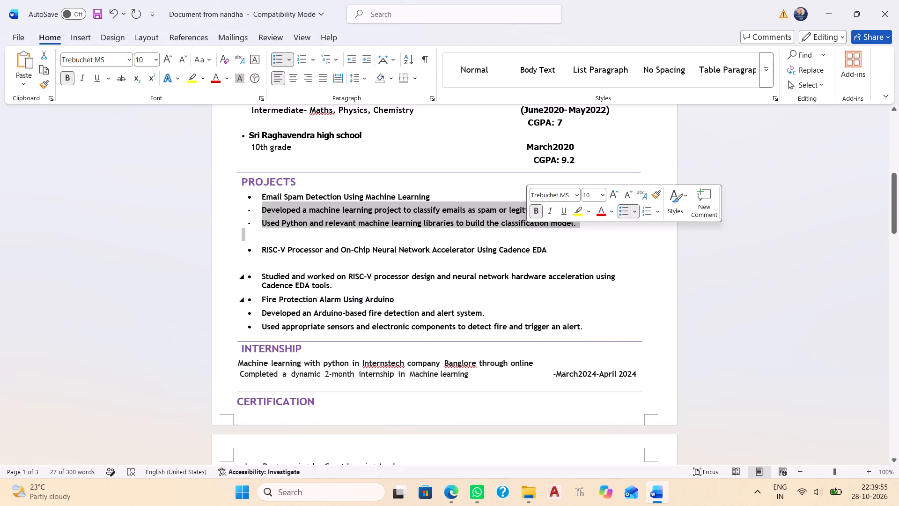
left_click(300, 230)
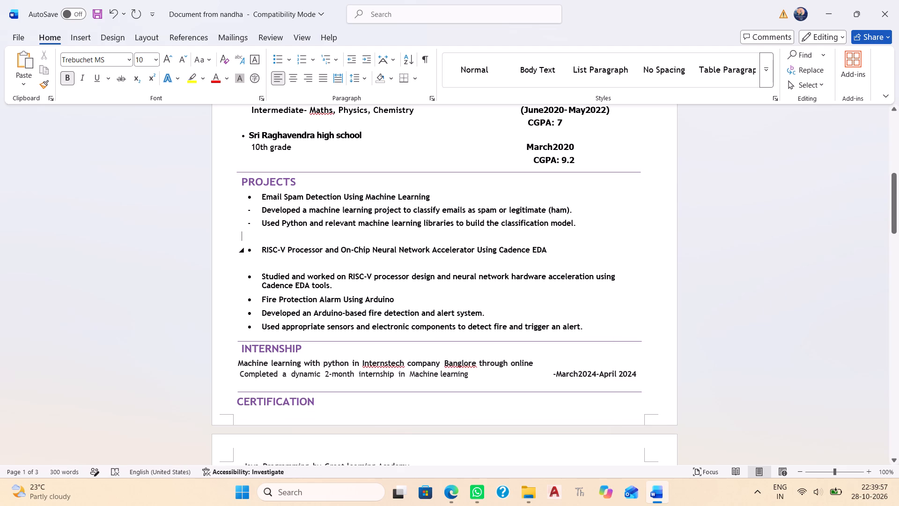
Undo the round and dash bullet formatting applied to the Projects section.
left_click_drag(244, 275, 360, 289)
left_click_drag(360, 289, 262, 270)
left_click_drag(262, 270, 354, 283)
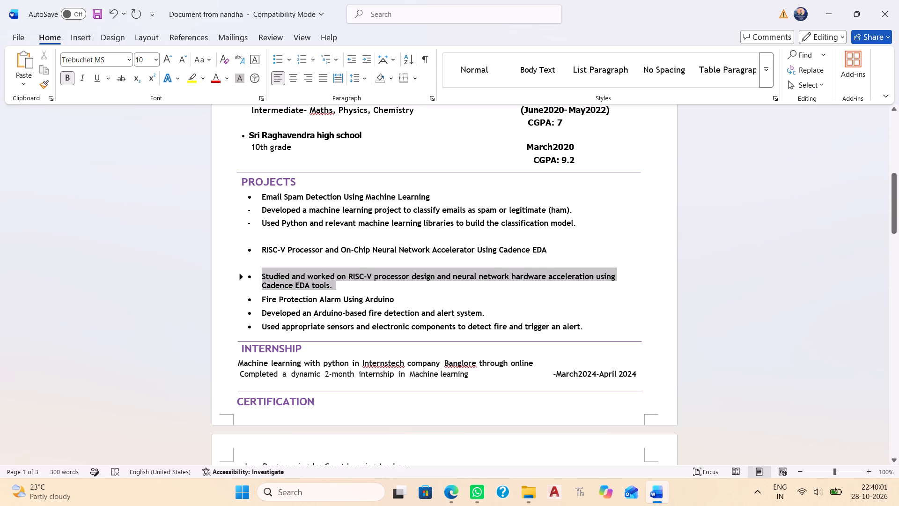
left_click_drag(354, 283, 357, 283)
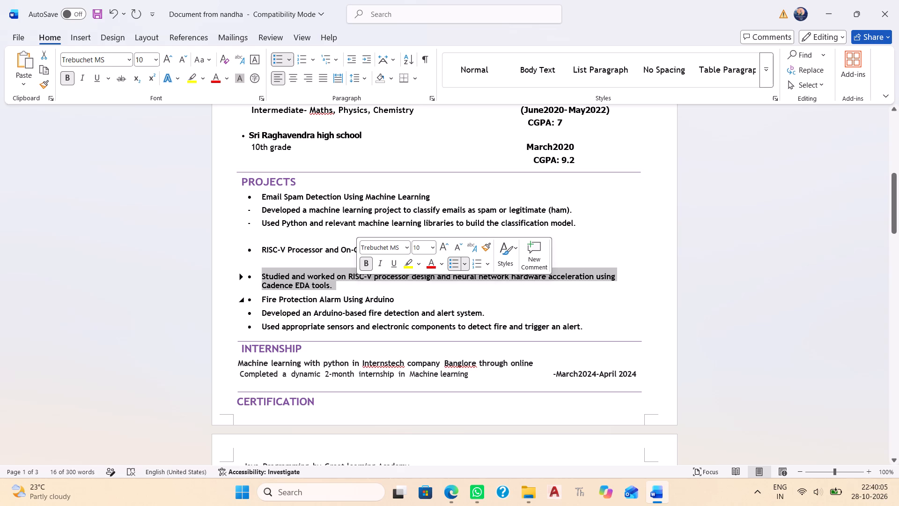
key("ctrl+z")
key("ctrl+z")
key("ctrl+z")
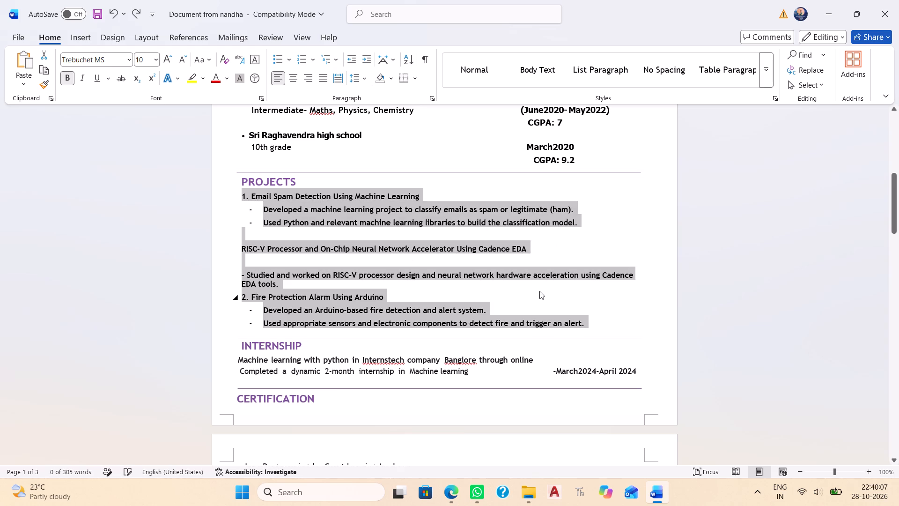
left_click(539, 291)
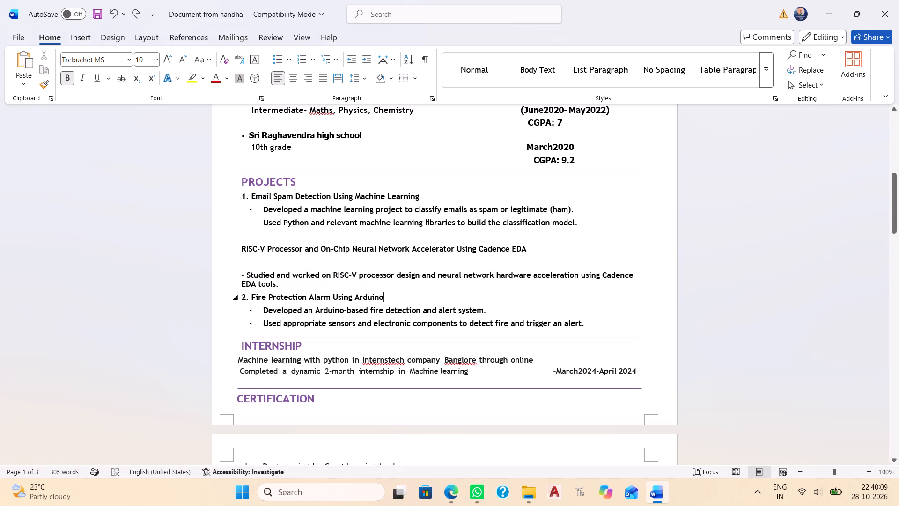
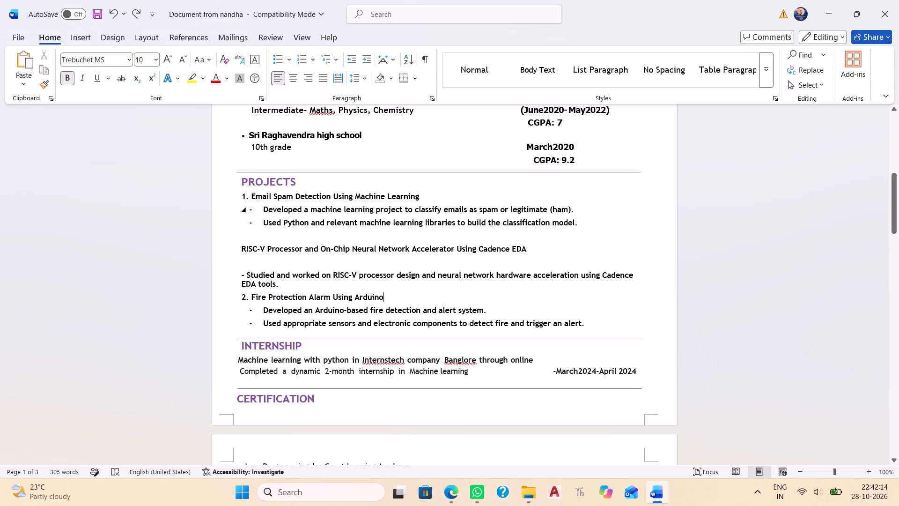
Clear all project titles and descriptions under the PROJECTS heading, including the leftover dash bullet and full stop.
left_click_drag(241, 196, 501, 315)
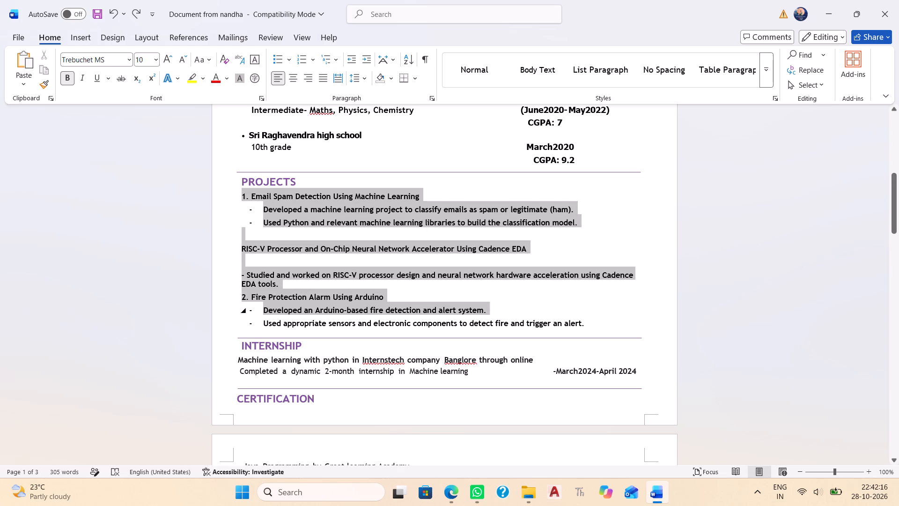
left_click_drag(501, 315, 582, 323)
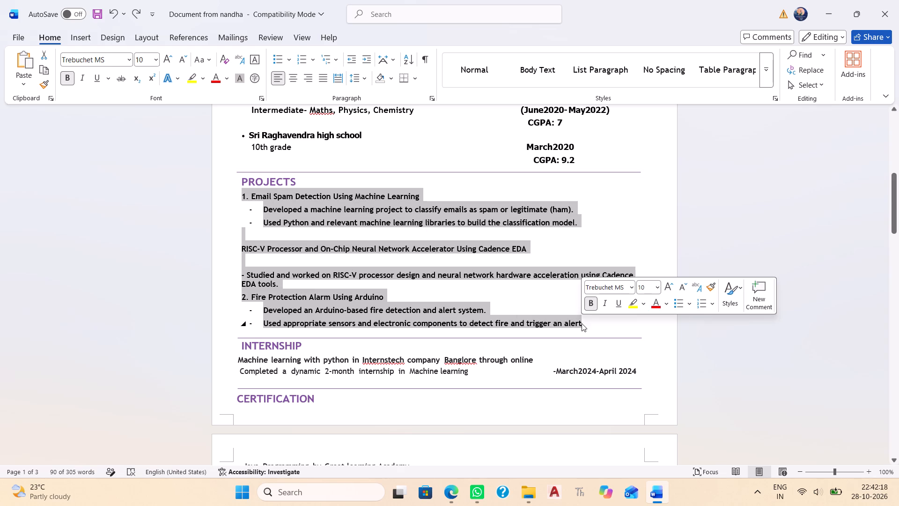
key("BackSpace")
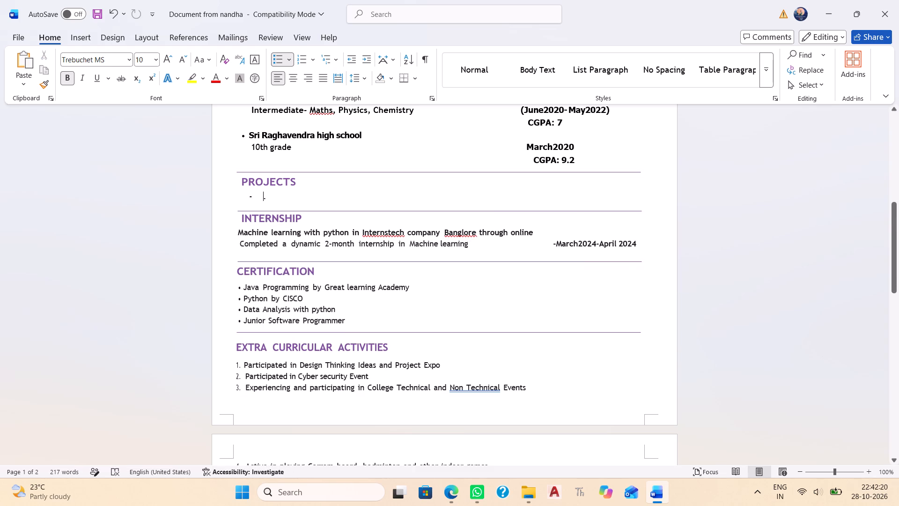
left_click(270, 197)
left_click(270, 197)
key("BackSpace")
key("BackSpace")
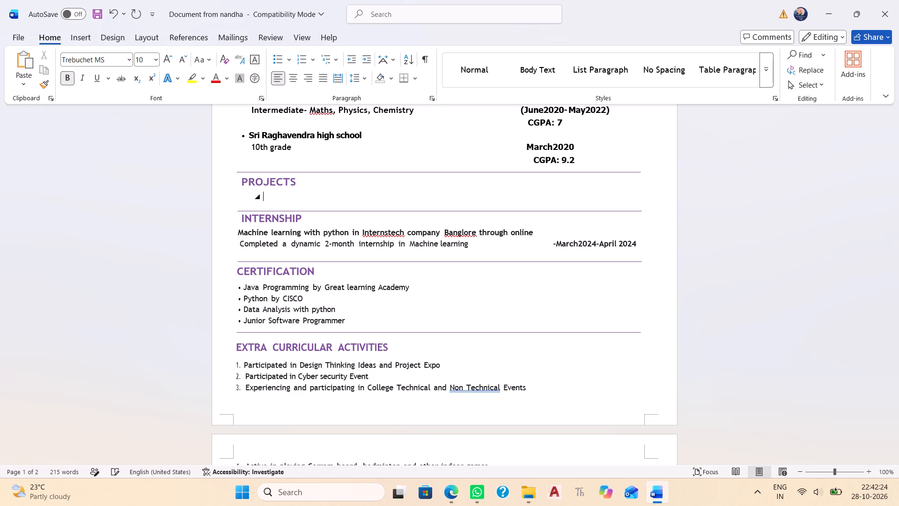
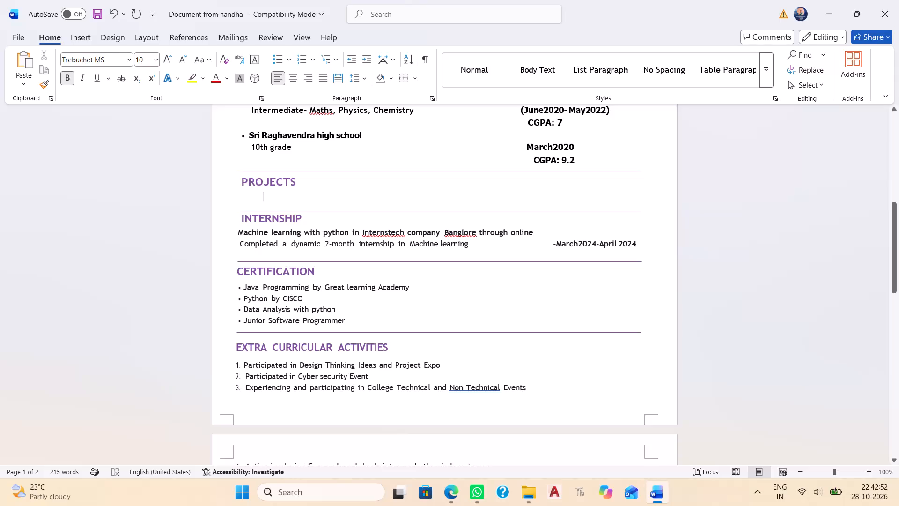
Paste the copied projects text (Email Spam Detection, RISC-V Processor, Fire Protection Alarm) on a new line directly after the PROJECTS heading.
key("ctrl+v")
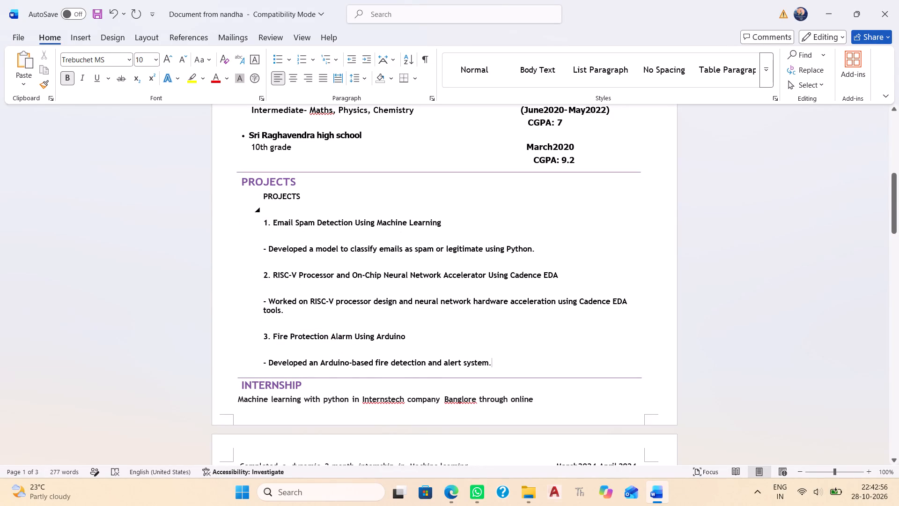
key("ctrl+z")
left_click(295, 186)
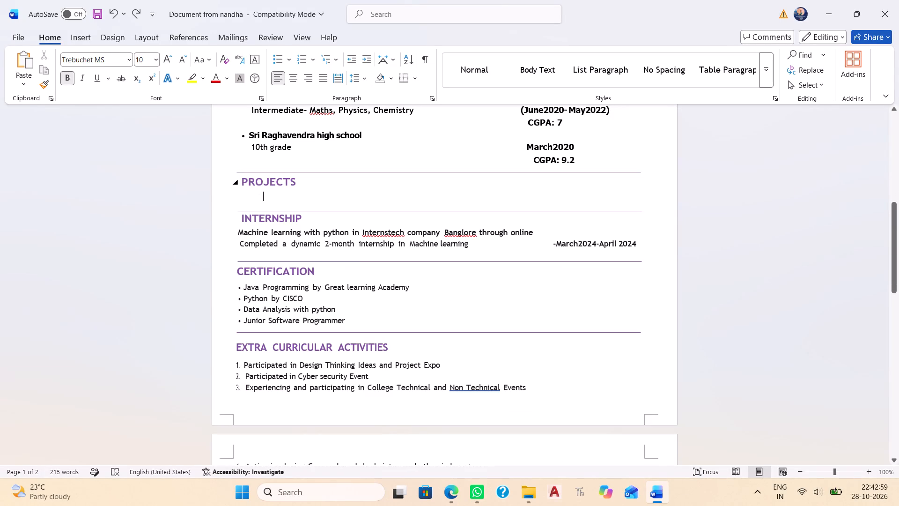
key("Return")
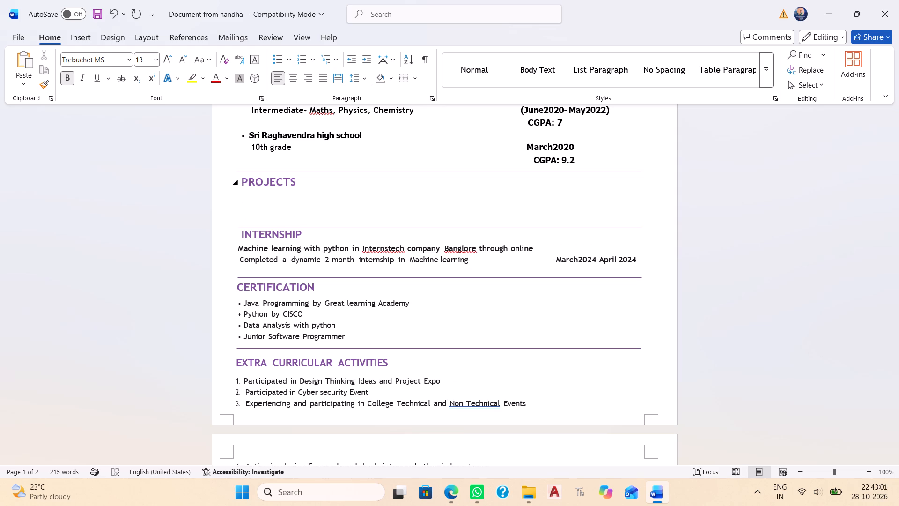
key("ctrl+v")
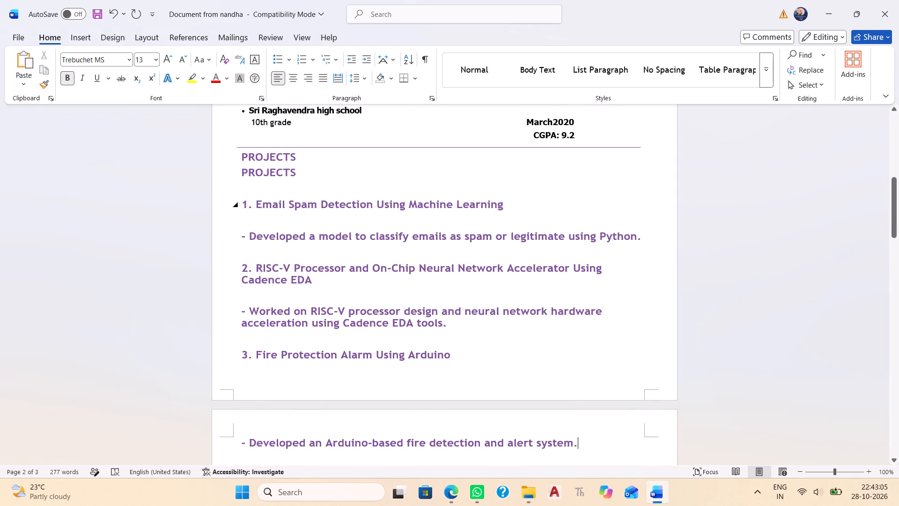
Set the font size of all the pasted project titles and descriptions to 10.
left_click_drag(245, 205, 393, 361)
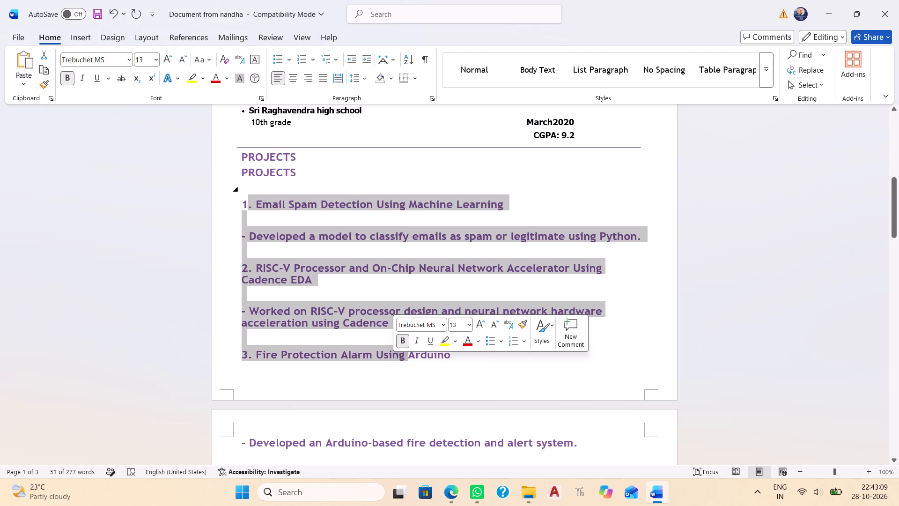
left_click_drag(243, 200, 417, 452)
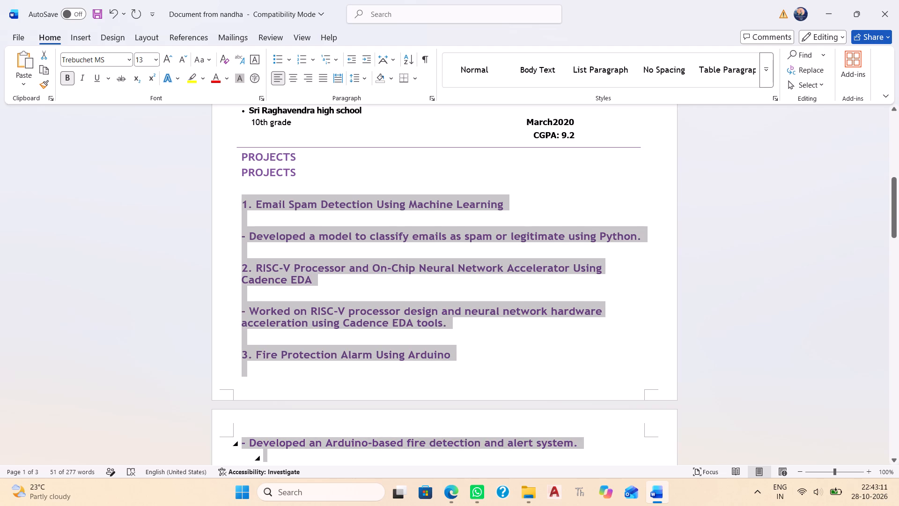
left_click_drag(417, 452, 521, 280)
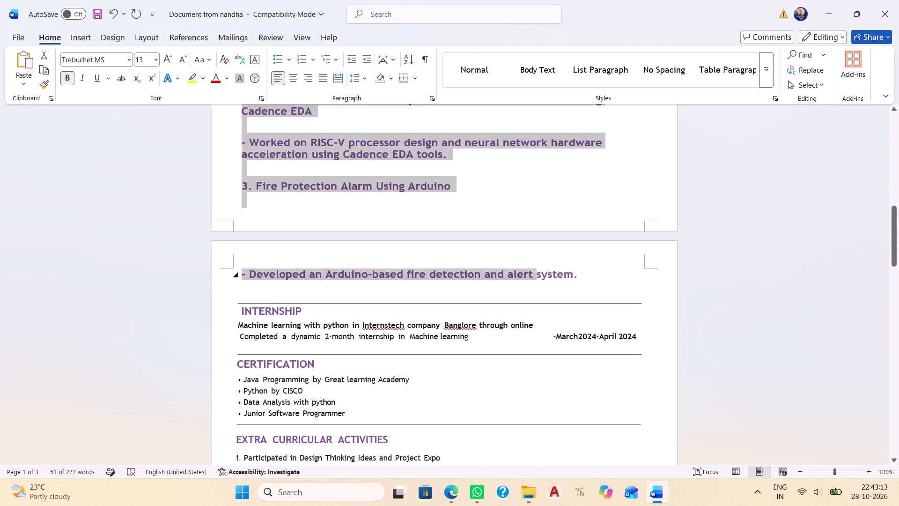
left_click_drag(521, 280, 559, 291)
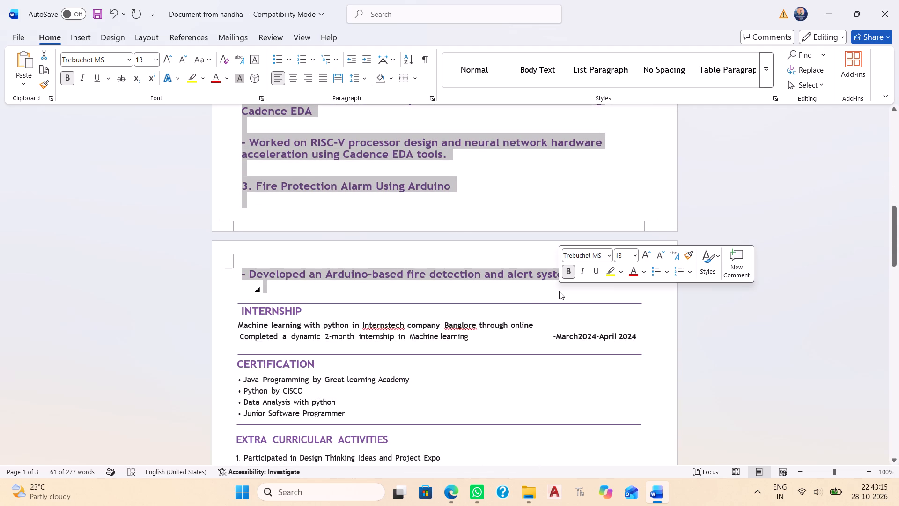
left_click(633, 258)
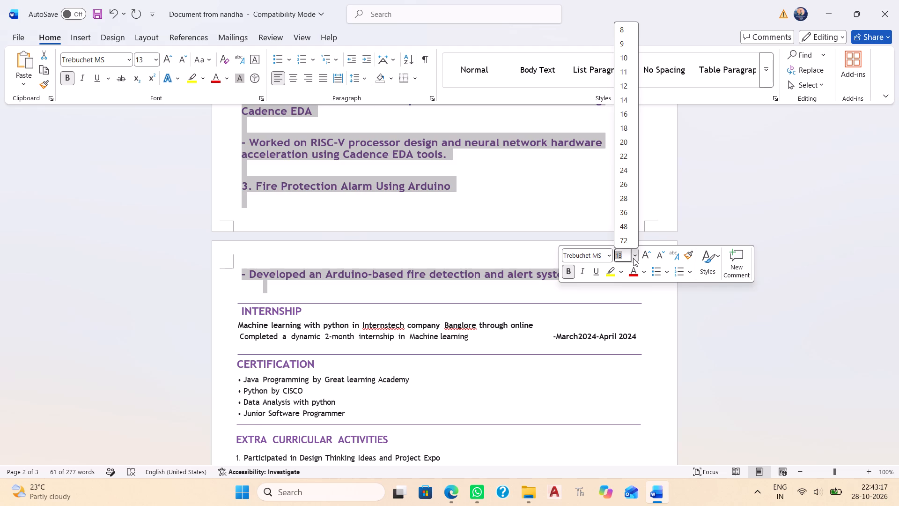
left_click(621, 54)
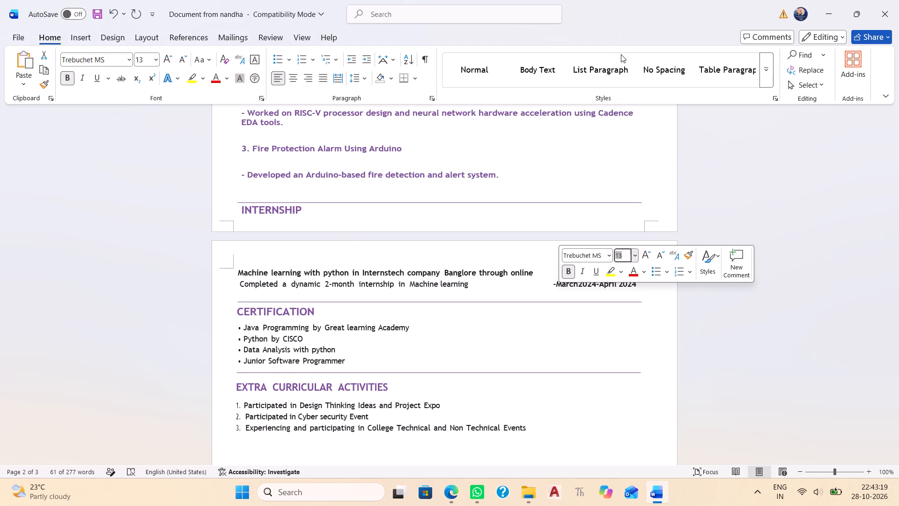
Delete the duplicate PROJECTS heading and the blank line above the Email Spam Detection entry.
scroll(384, 239, "up", 1)
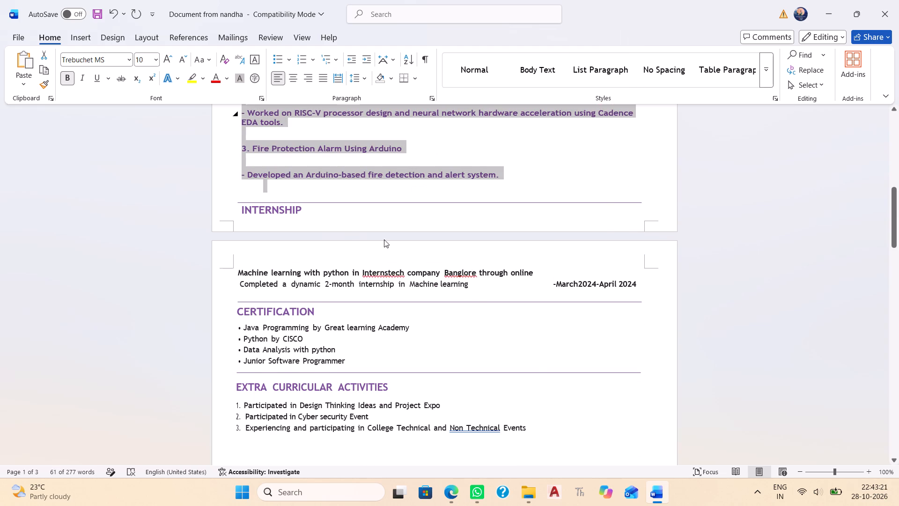
scroll(384, 239, "up", 3)
scroll(384, 239, "down", 1)
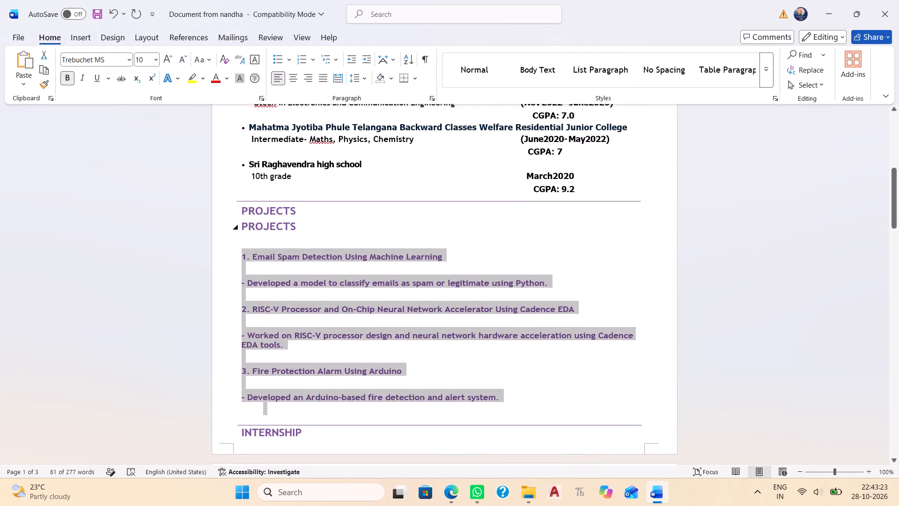
left_click(297, 231)
key("BackSpace")
key("BackSpace")
key("BackSpace")
key("BackSpace")
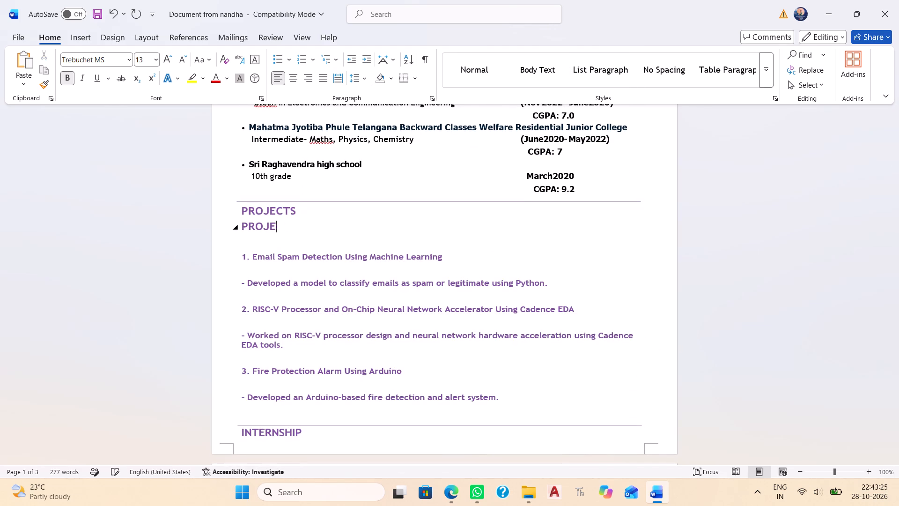
key("BackSpace")
key("BackSpace")
key("BackSpace")
key("BackSpace")
key("BackSpace")
key("BackSpace")
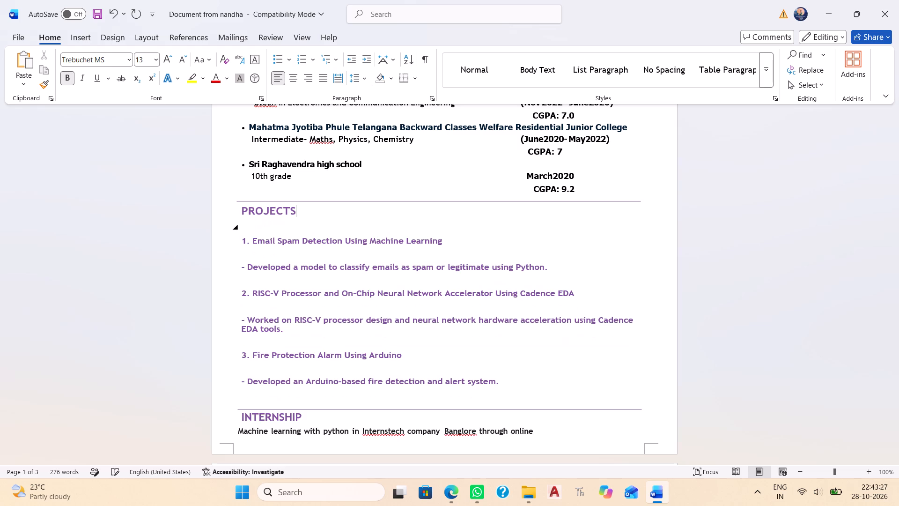
left_click(261, 227)
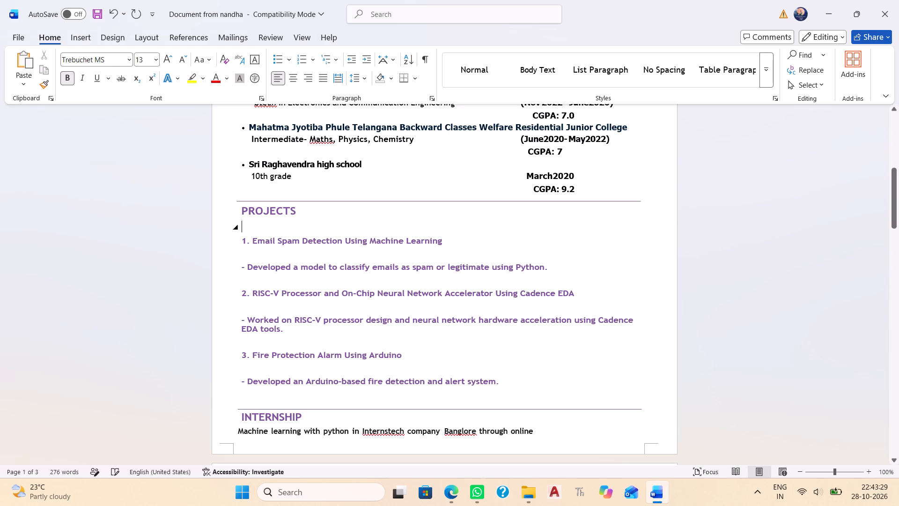
key("BackSpace")
key("BackSpace")
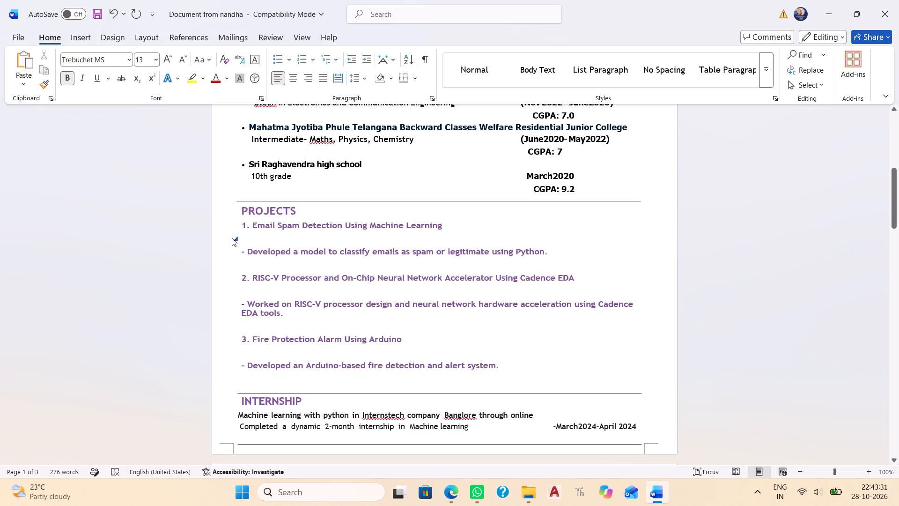
Remove the bold formatting from all three project entries, titles and descriptions included.
left_click_drag(243, 221, 309, 303)
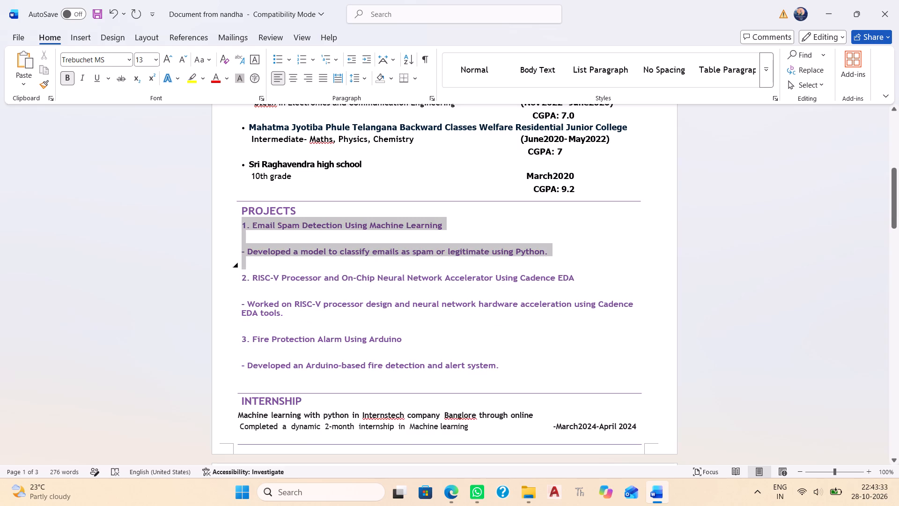
left_click_drag(309, 303, 452, 384)
left_click(461, 363)
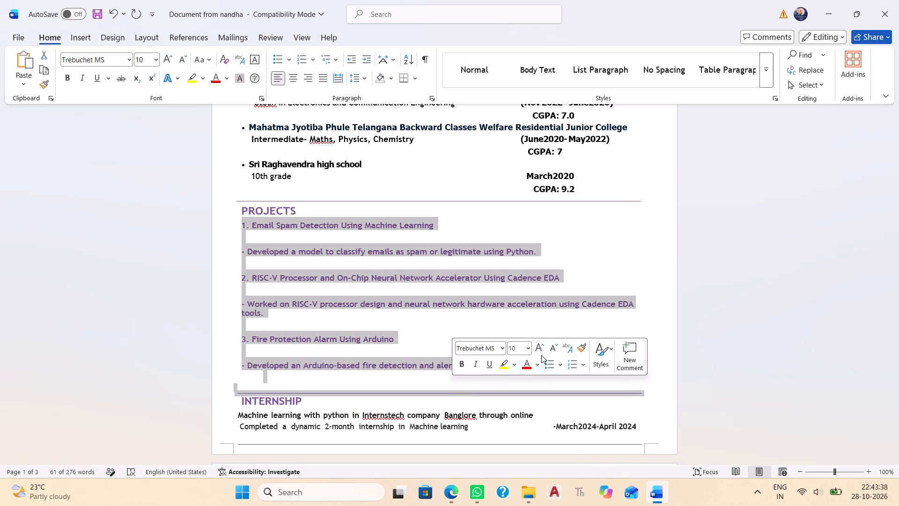
Change the text colour of all three project entries to black.
left_click(526, 372)
left_click(526, 369)
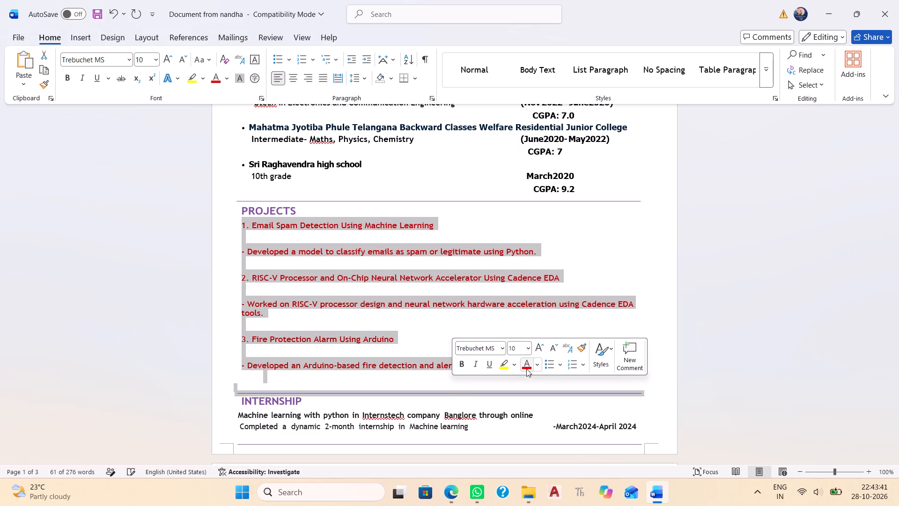
left_click(526, 369)
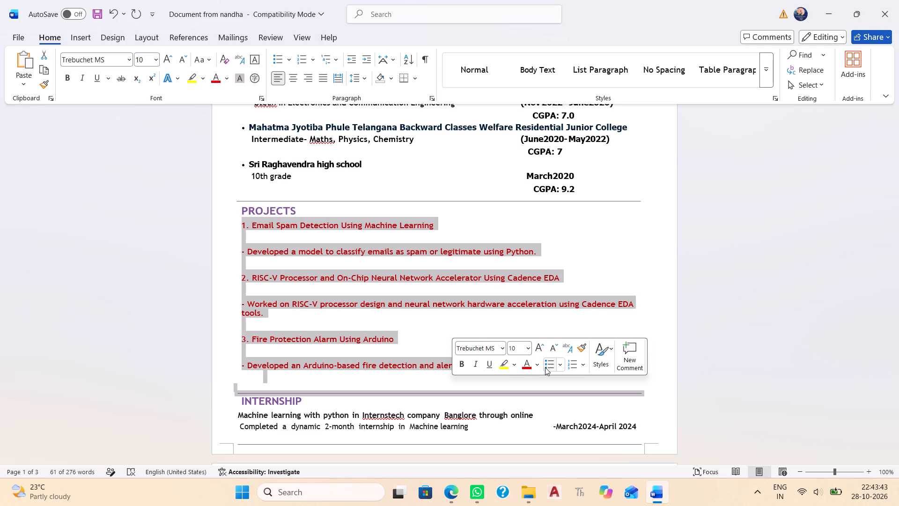
left_click(537, 367)
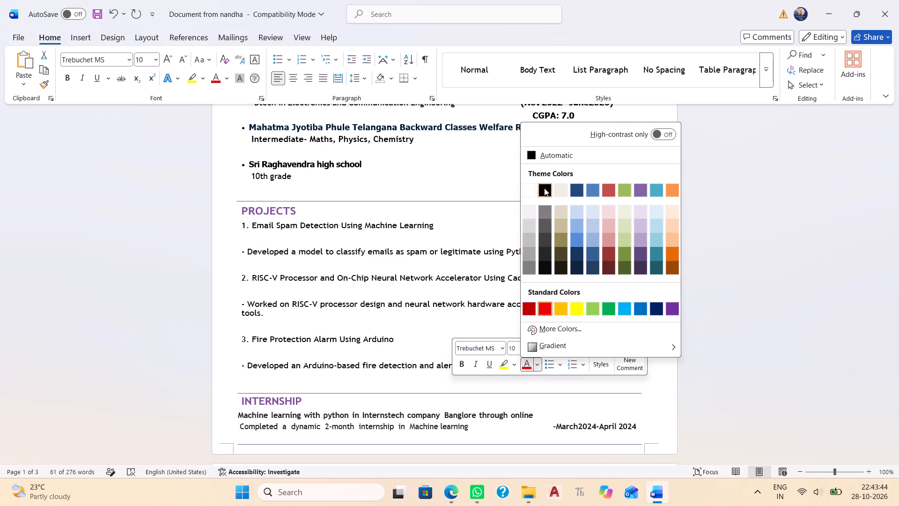
left_click(544, 188)
left_click(403, 265)
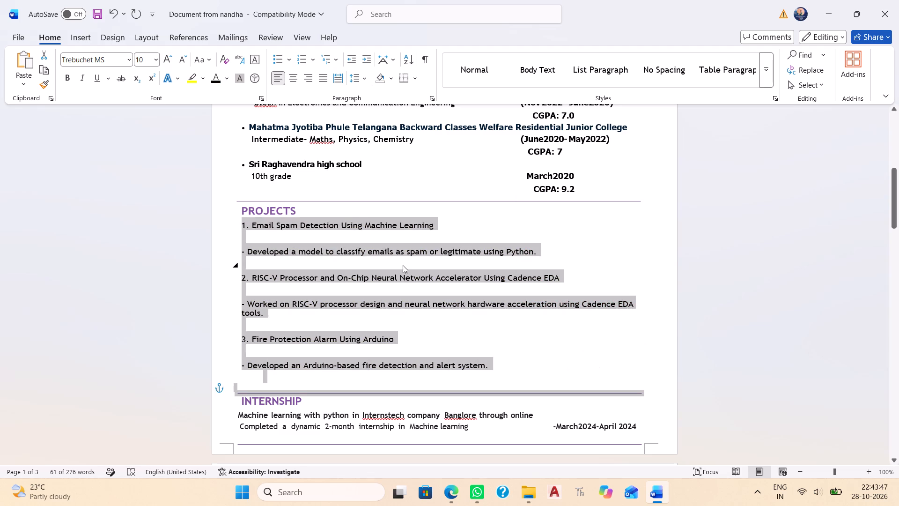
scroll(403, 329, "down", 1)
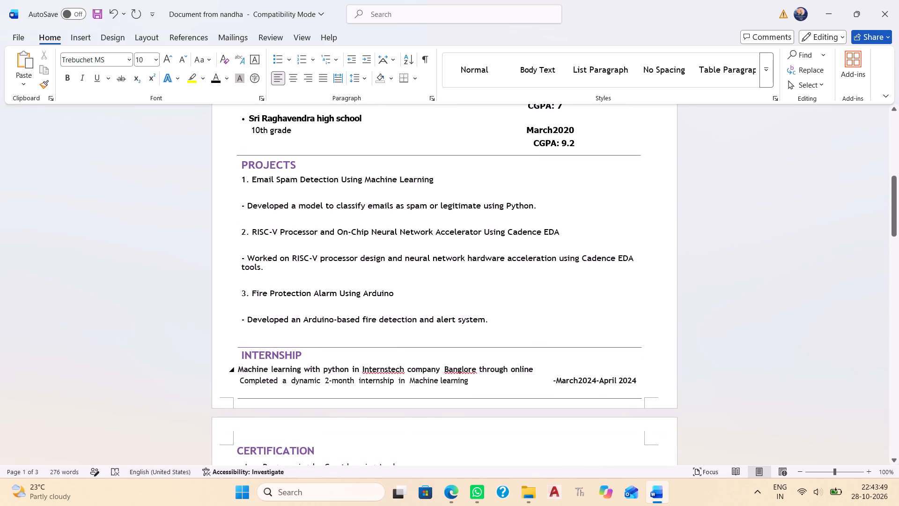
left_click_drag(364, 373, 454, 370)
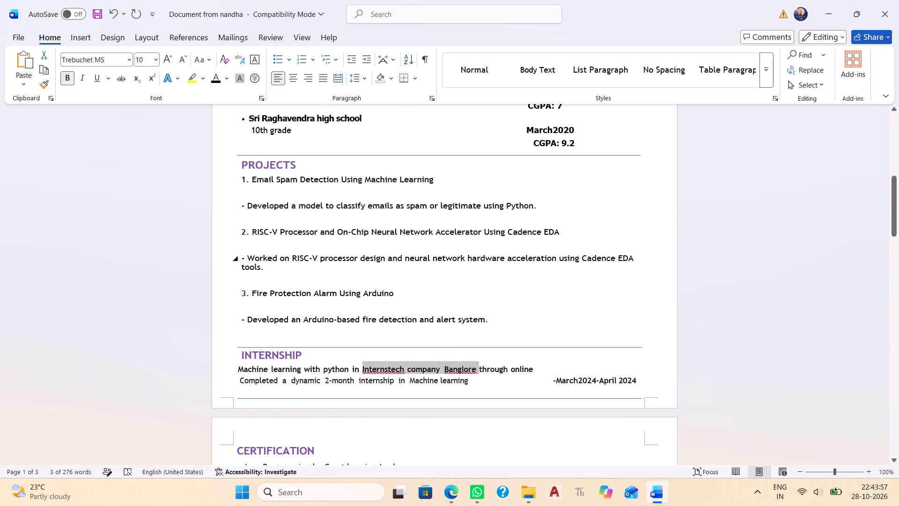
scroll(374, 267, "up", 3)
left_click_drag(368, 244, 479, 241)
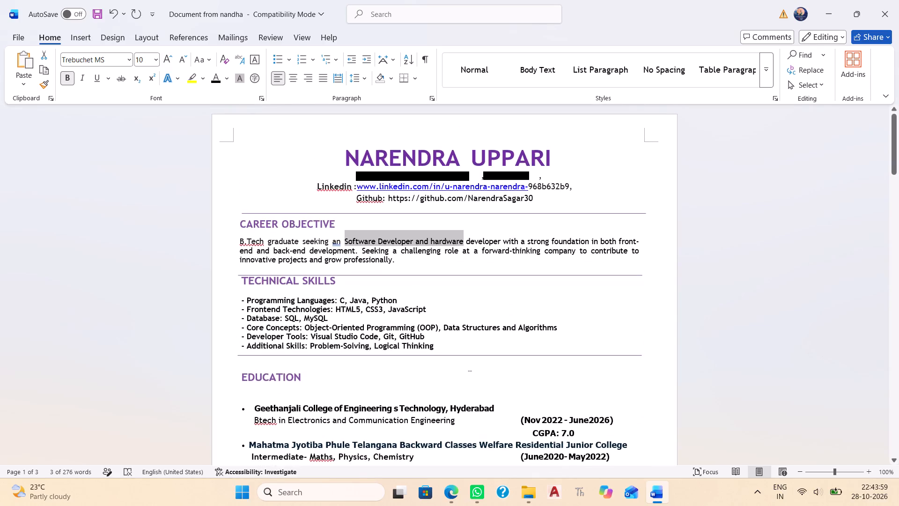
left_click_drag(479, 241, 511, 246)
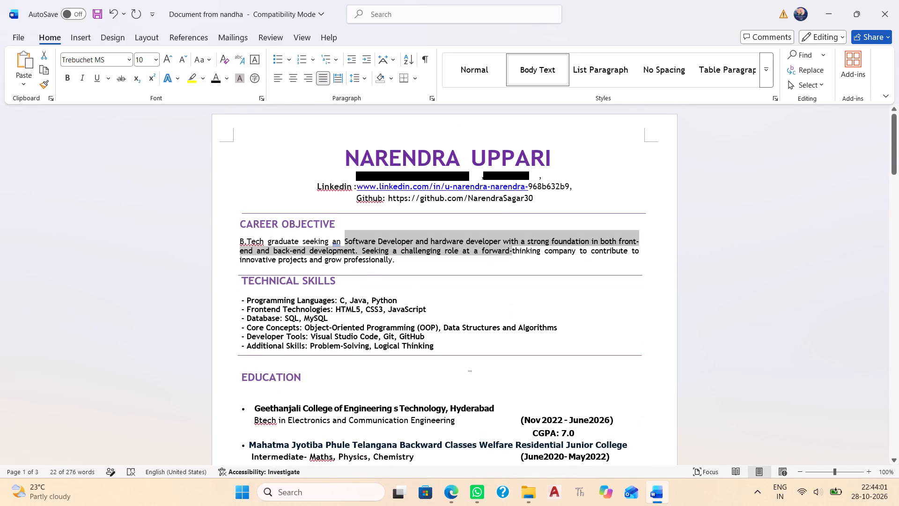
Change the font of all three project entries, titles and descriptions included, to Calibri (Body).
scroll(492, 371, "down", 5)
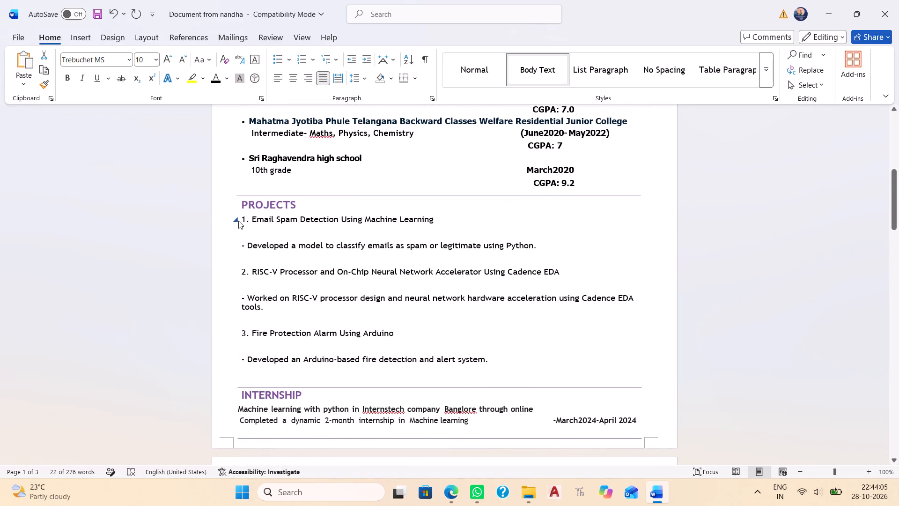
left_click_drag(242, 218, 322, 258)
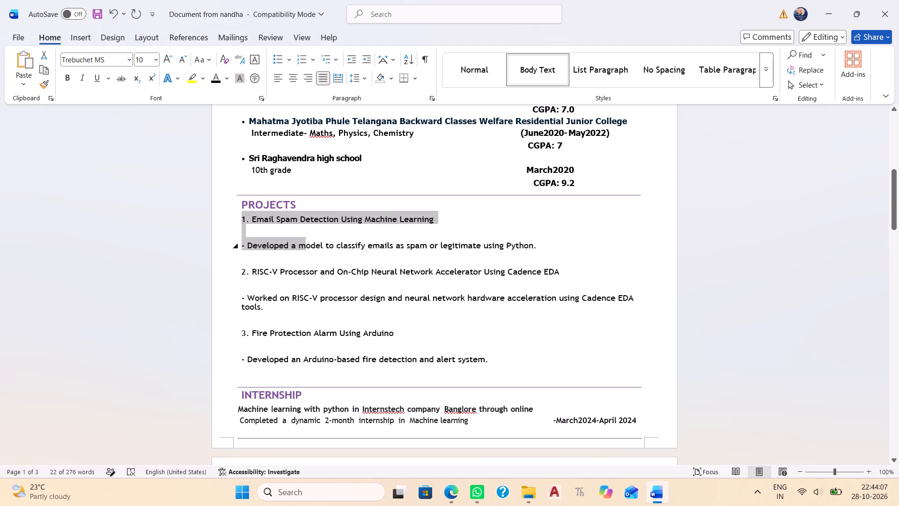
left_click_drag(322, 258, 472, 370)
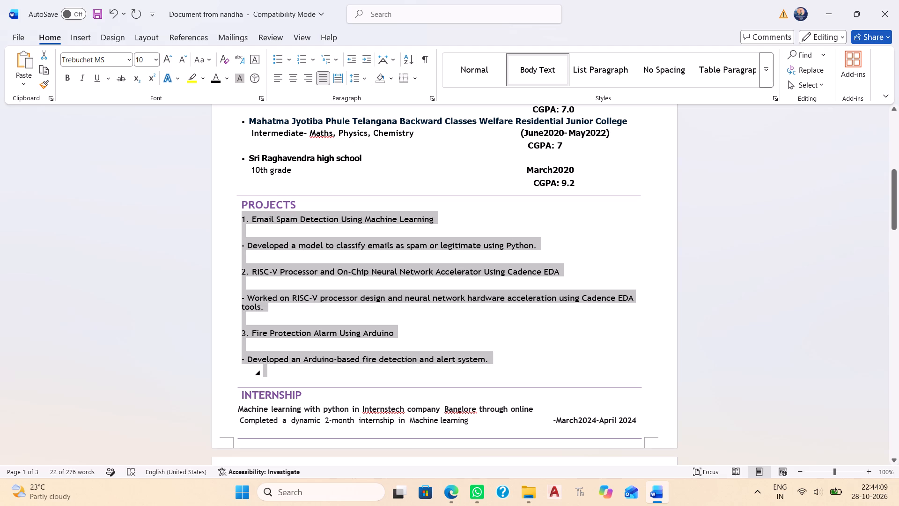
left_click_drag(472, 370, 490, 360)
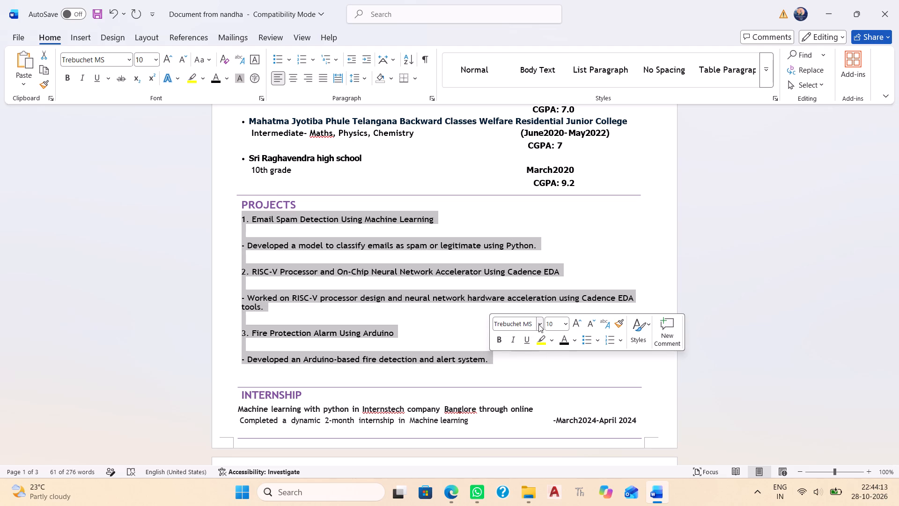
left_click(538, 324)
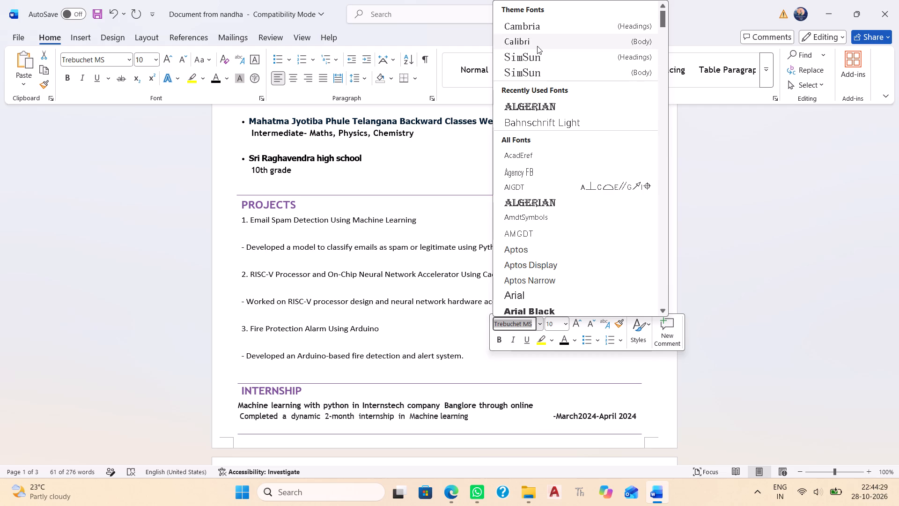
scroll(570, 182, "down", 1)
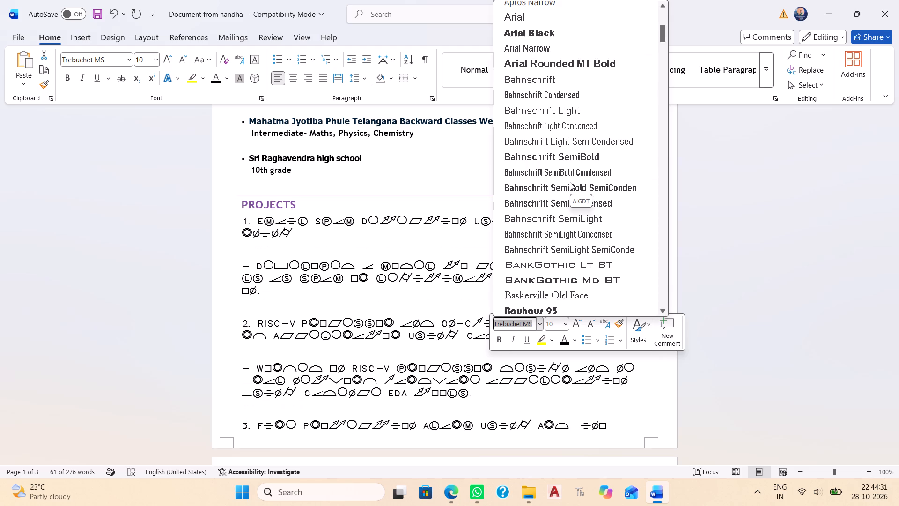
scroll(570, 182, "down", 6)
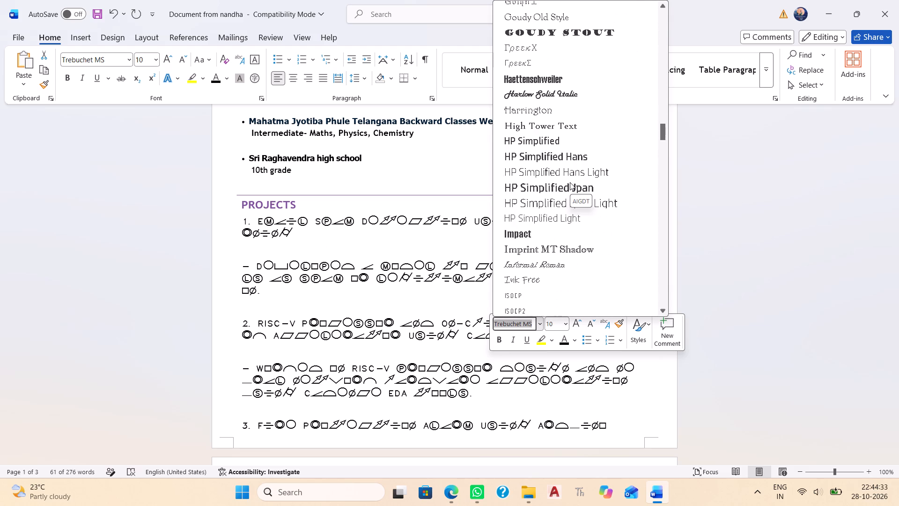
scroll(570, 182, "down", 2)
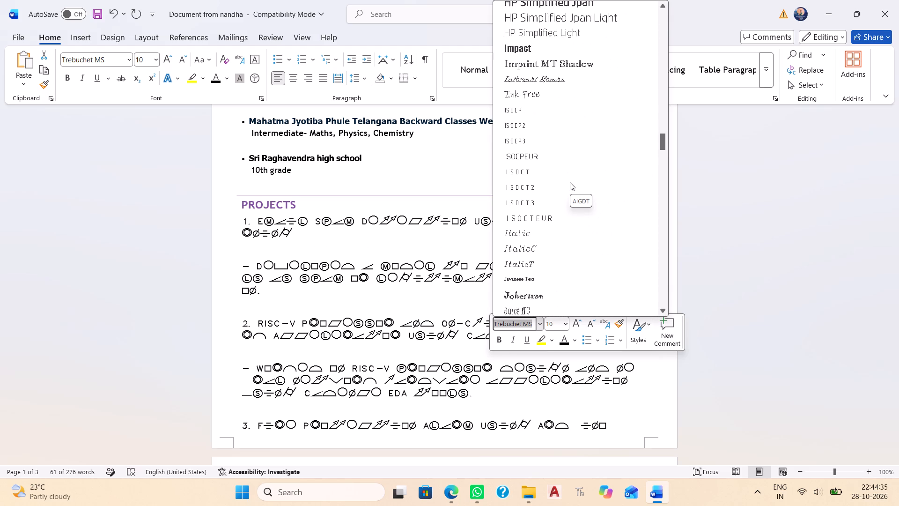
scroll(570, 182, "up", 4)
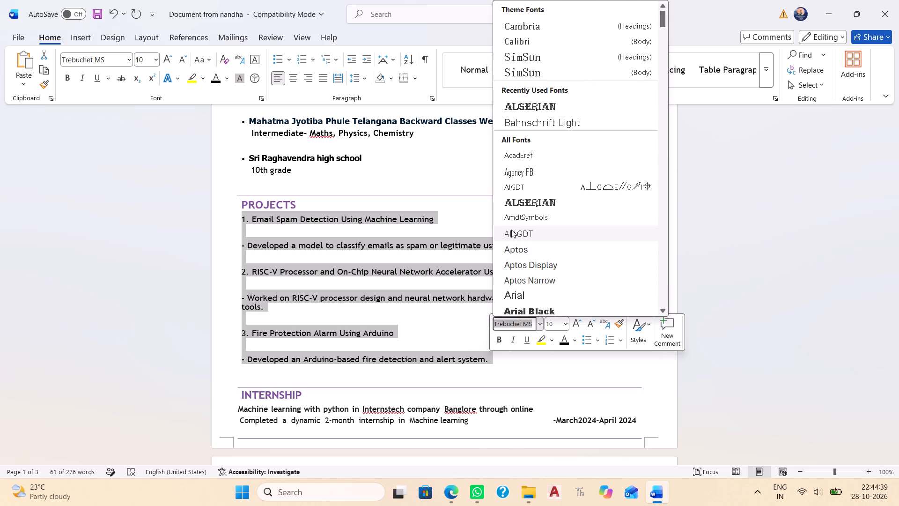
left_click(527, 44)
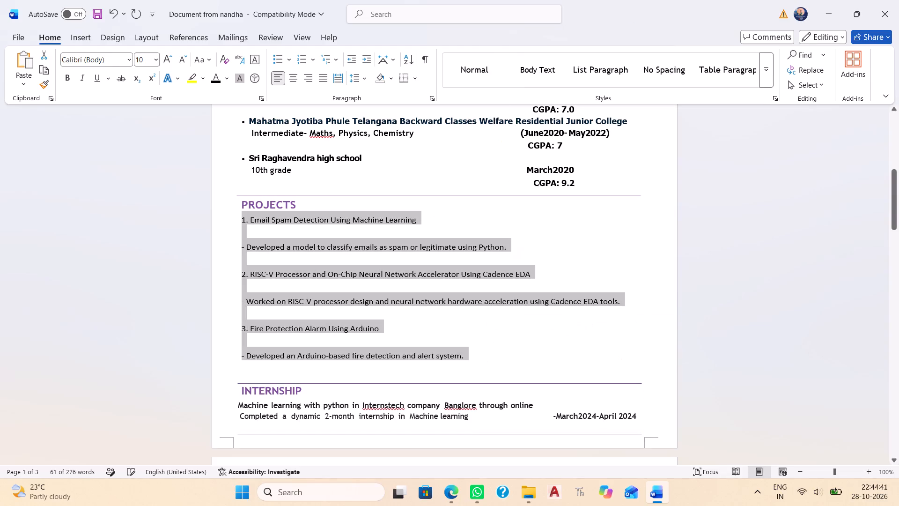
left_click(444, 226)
Check the font of the Career Objective paragraph and set all three project entries to the same font, Trebuchet MS.
scroll(432, 307, "up", 2)
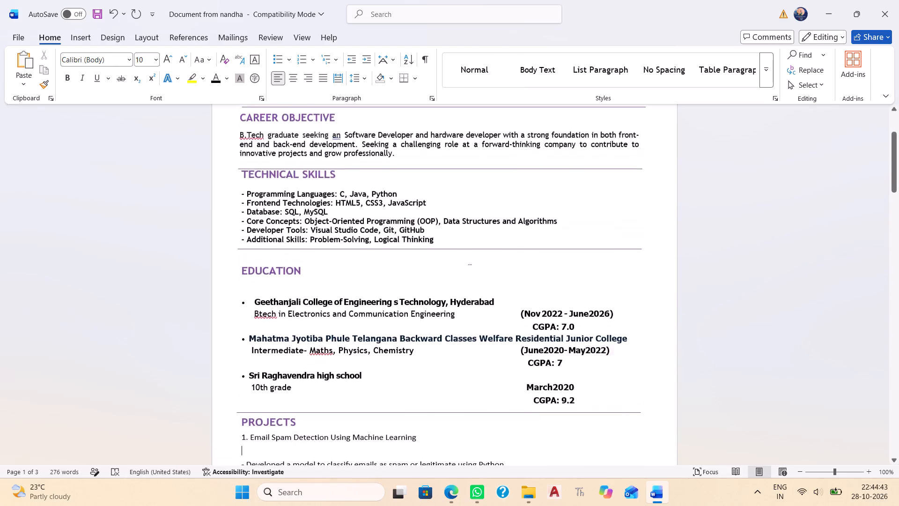
scroll(432, 307, "up", 1)
left_click_drag(363, 236, 536, 261)
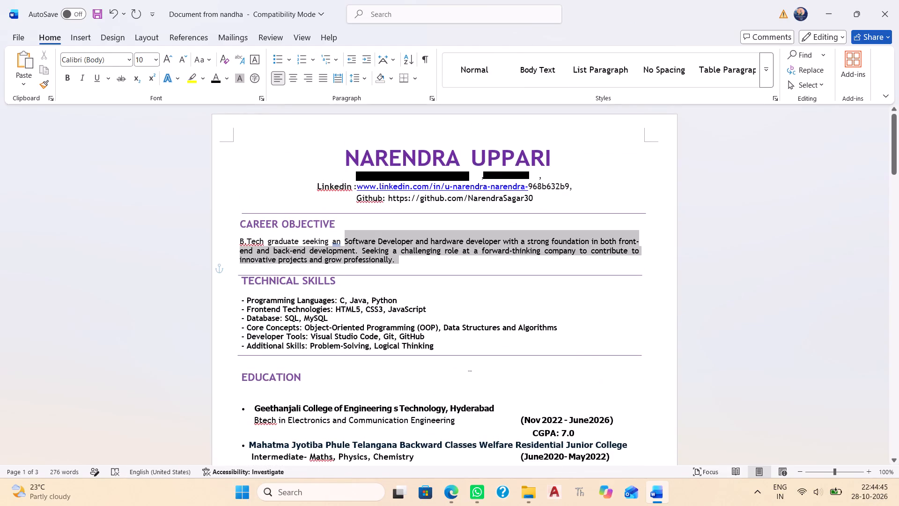
left_click_drag(536, 261, 559, 259)
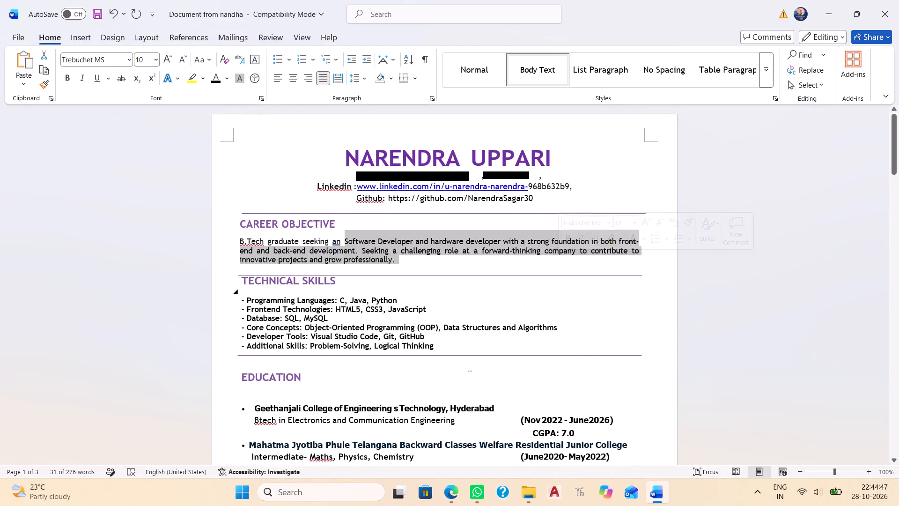
scroll(535, 314, "down", 3)
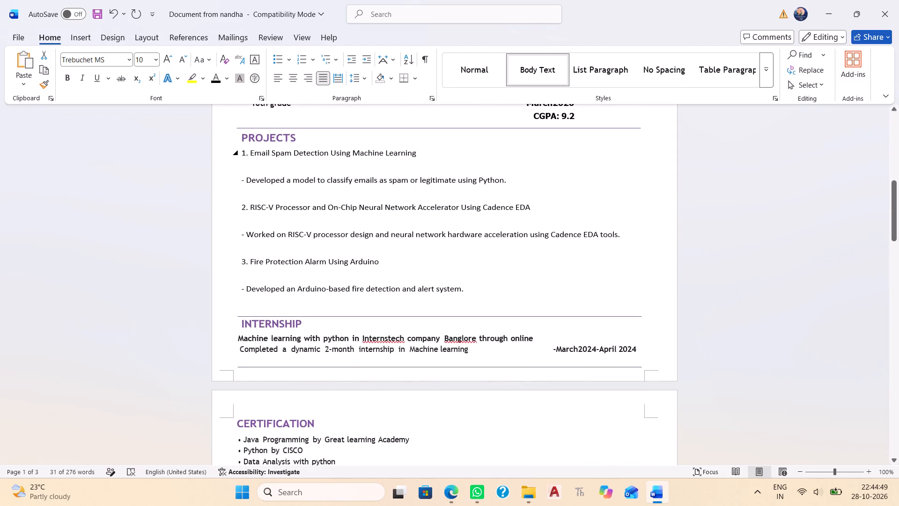
left_click_drag(241, 154, 338, 199)
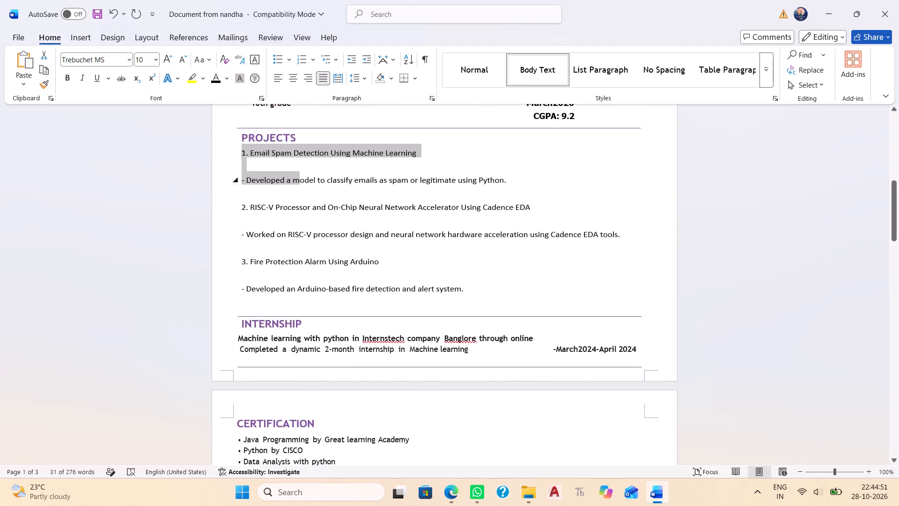
left_click_drag(338, 199, 462, 290)
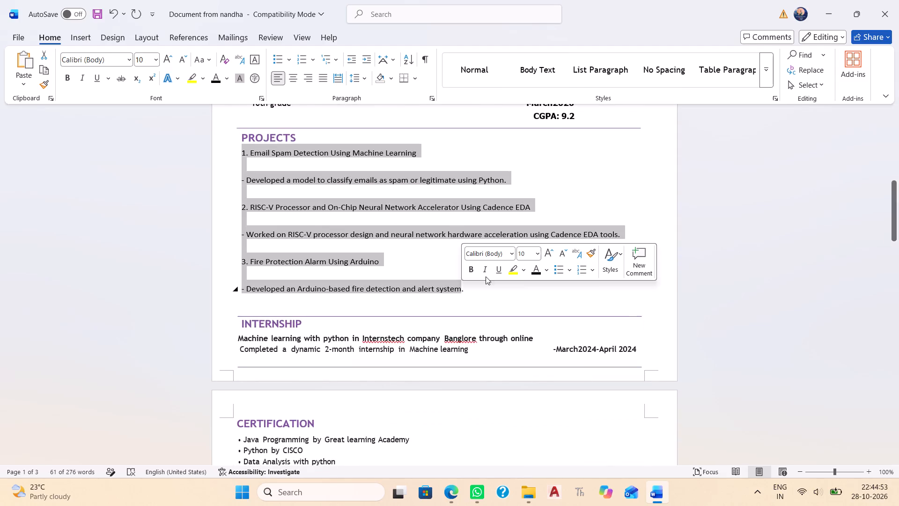
left_click(509, 259)
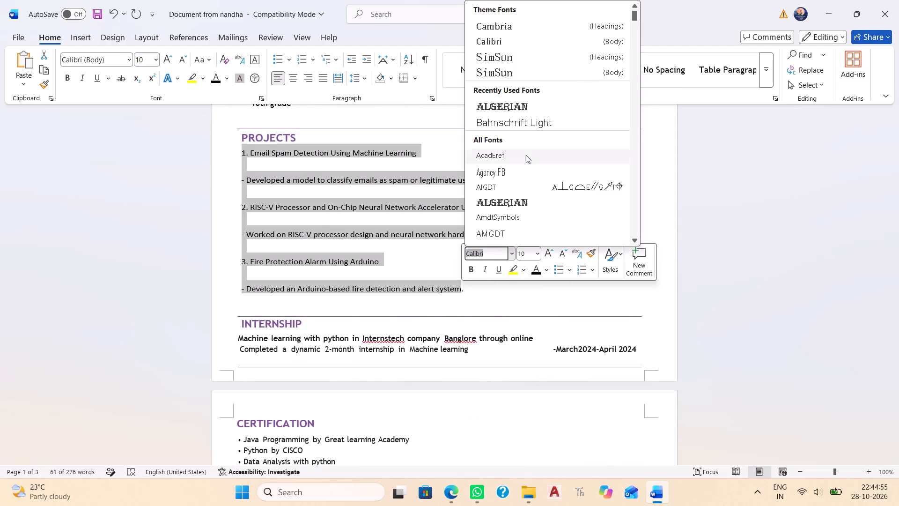
scroll(526, 155, "down", 6)
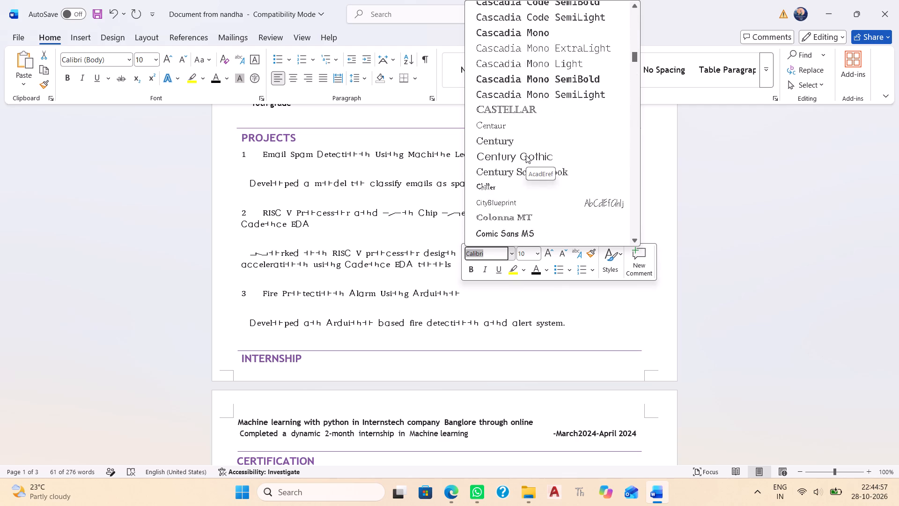
scroll(526, 155, "down", 12)
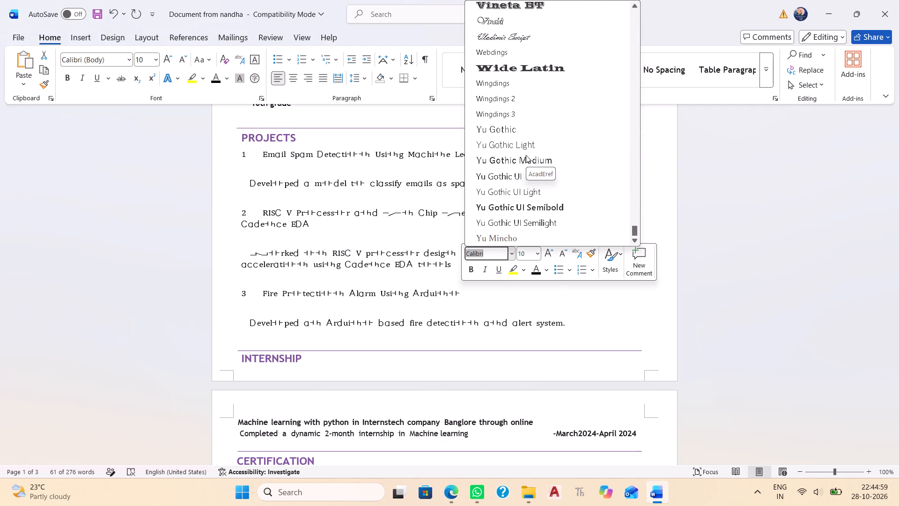
scroll(526, 155, "down", 10)
scroll(526, 155, "up", 1)
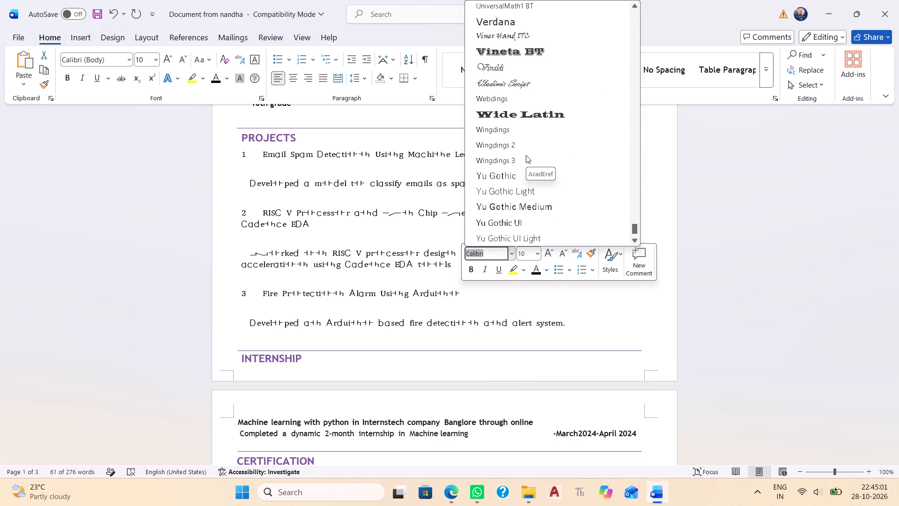
scroll(526, 155, "up", 1)
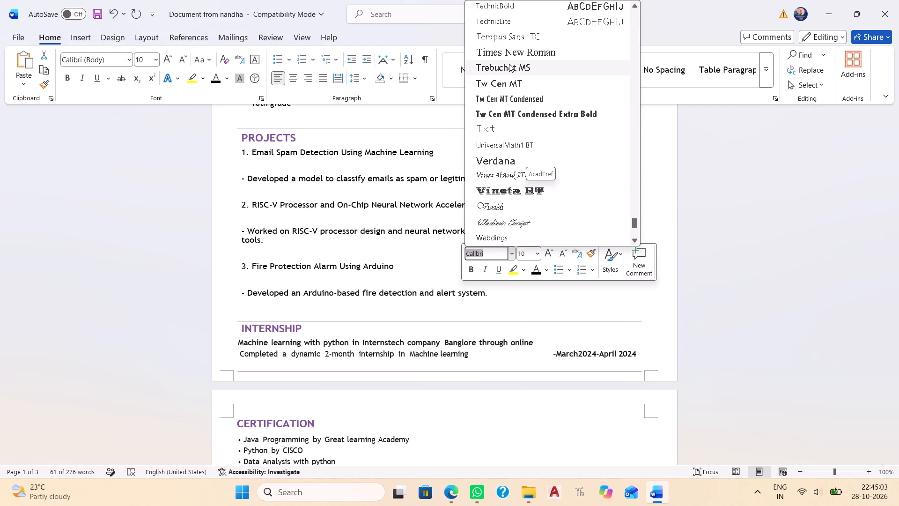
left_click(509, 64)
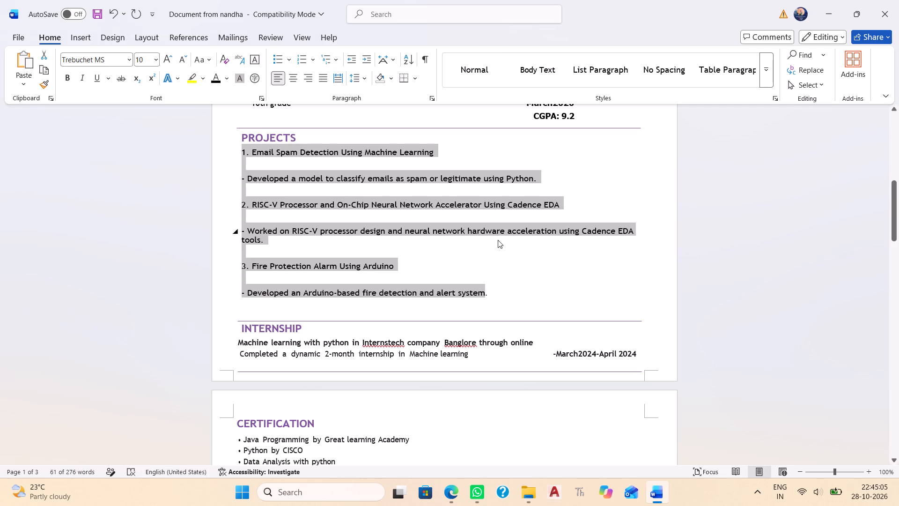
left_click(454, 255)
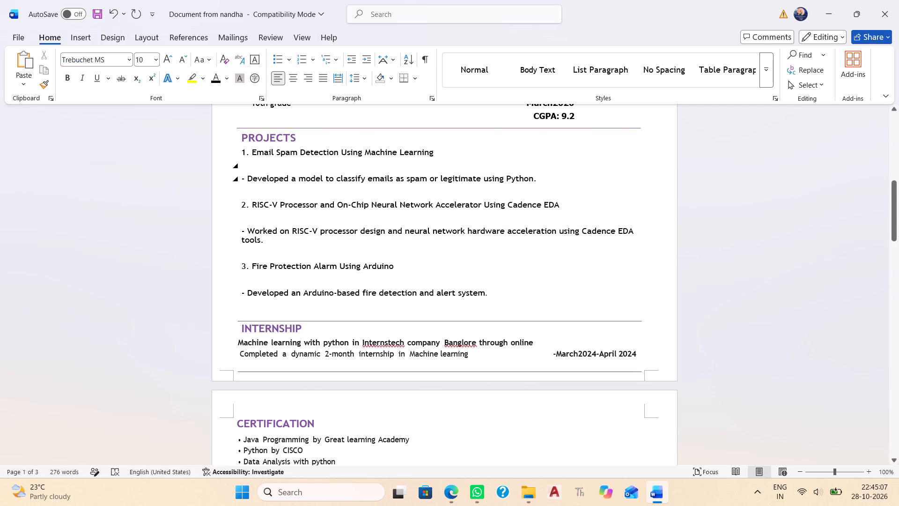
Delete the blank lines below the Email Spam Detection title and below its description.
left_click(250, 163)
key("BackSpace")
key("BackSpace")
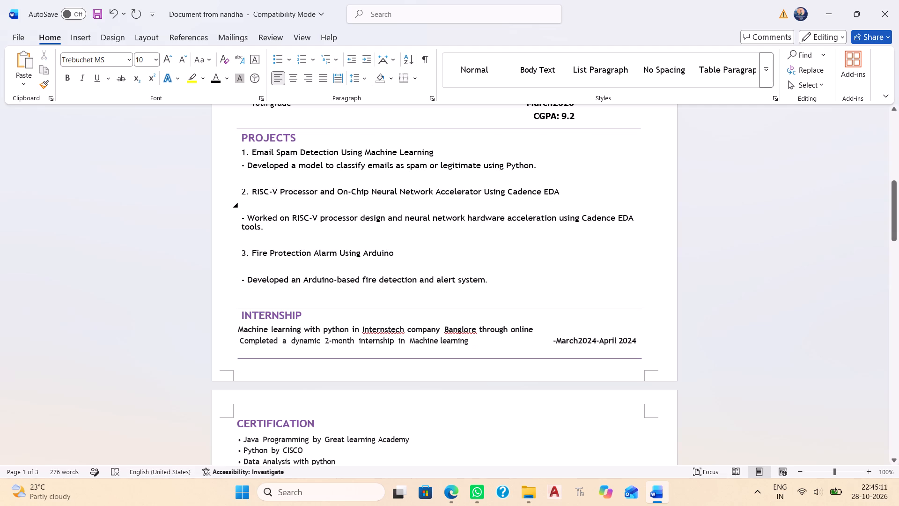
left_click(246, 175)
key("BackSpace")
key("BackSpace")
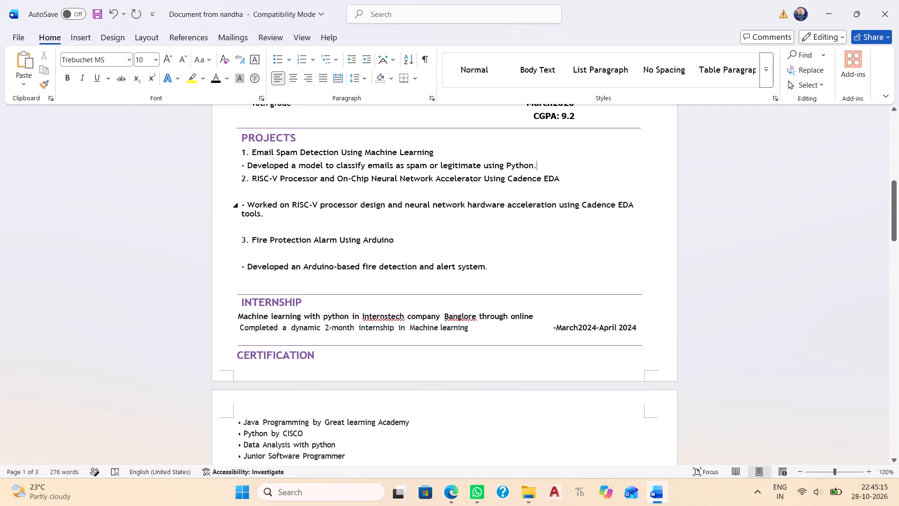
Delete the blank lines below the RISC-V Processor title and below its description.
left_click(274, 200)
left_click(258, 190)
key("BackSpace")
key("BackSpace")
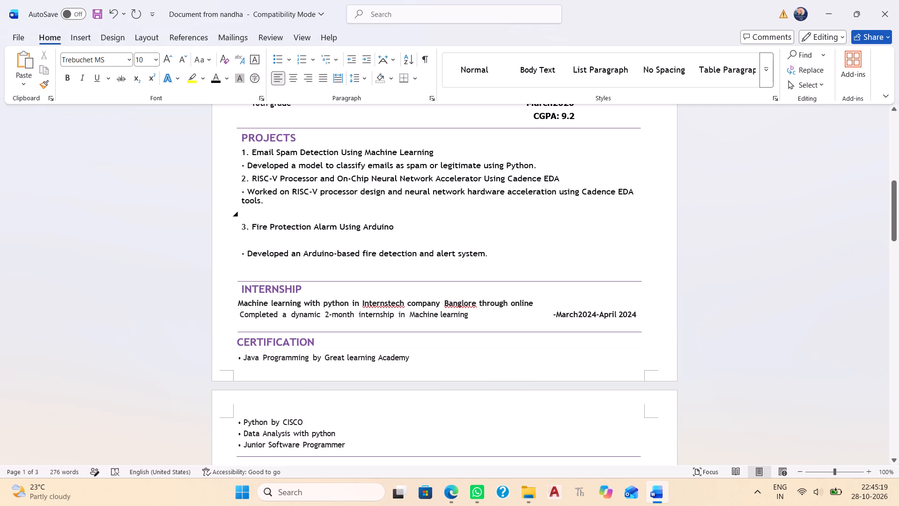
left_click(254, 217)
key("BackSpace")
key("BackSpace")
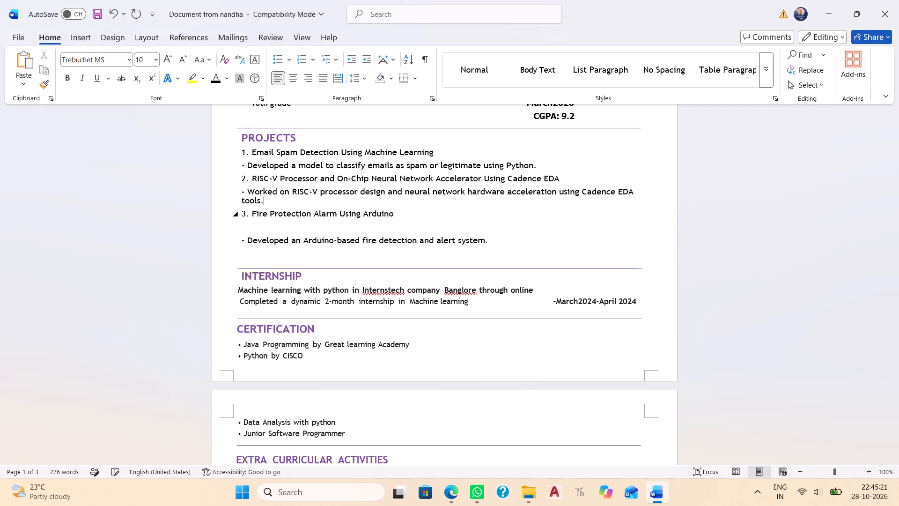
Delete the blank line between the Fire Protection Alarm title and its description.
left_click(259, 234)
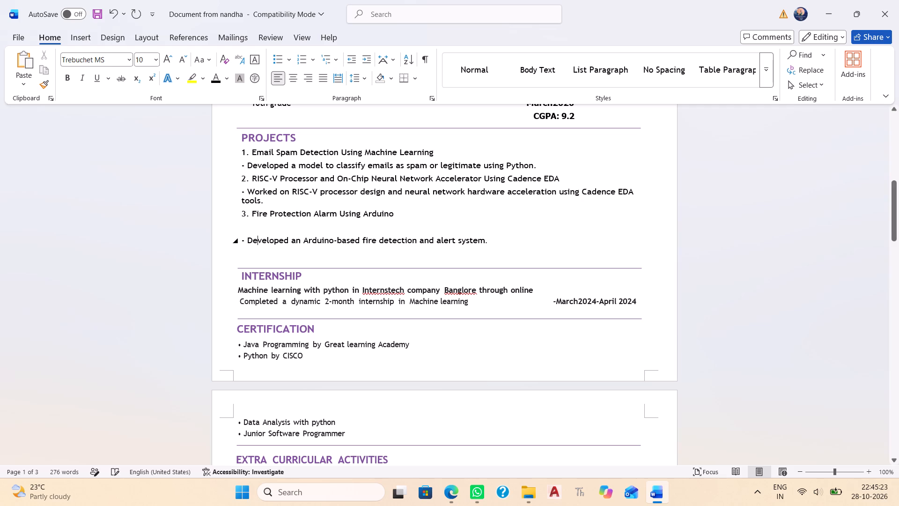
left_click(261, 226)
key("BackSpace")
key("BackSpace")
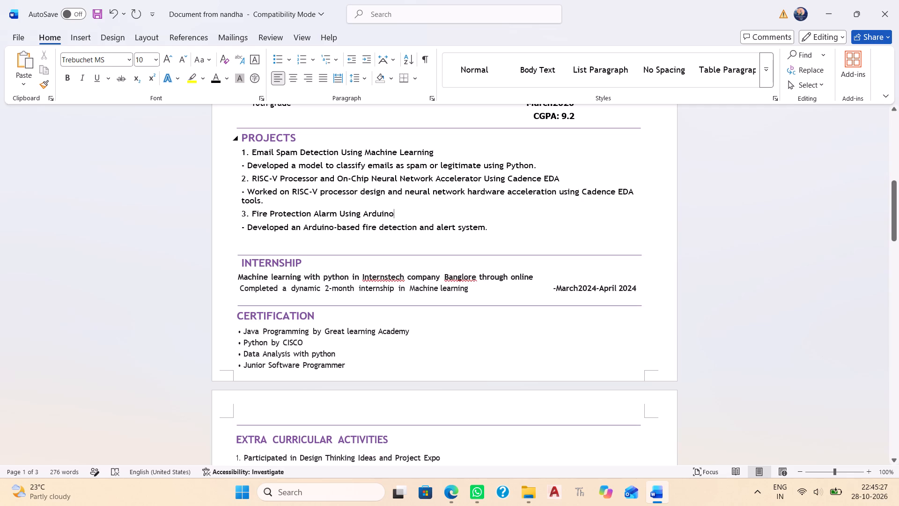
Format the Email Spam Detection description line as a bulleted list item with a dash bullet.
left_click_drag(244, 165, 469, 179)
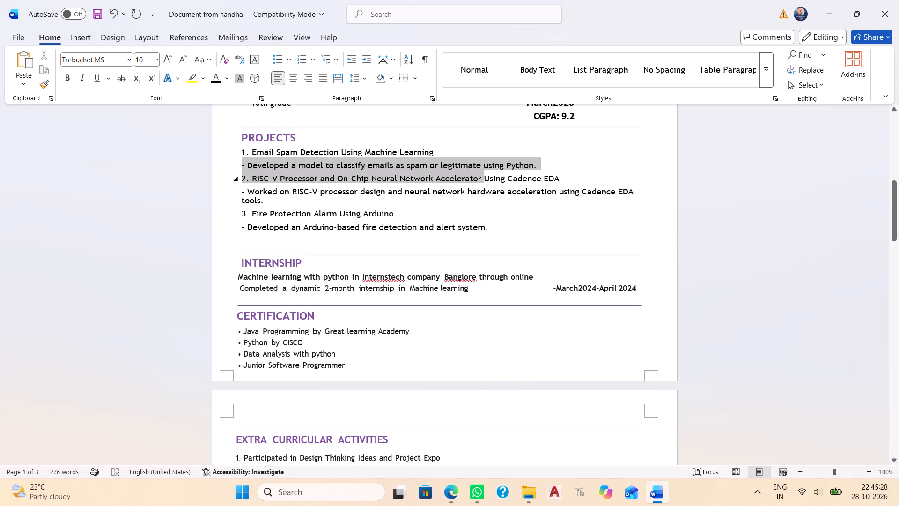
left_click_drag(469, 179, 537, 164)
left_click(638, 149)
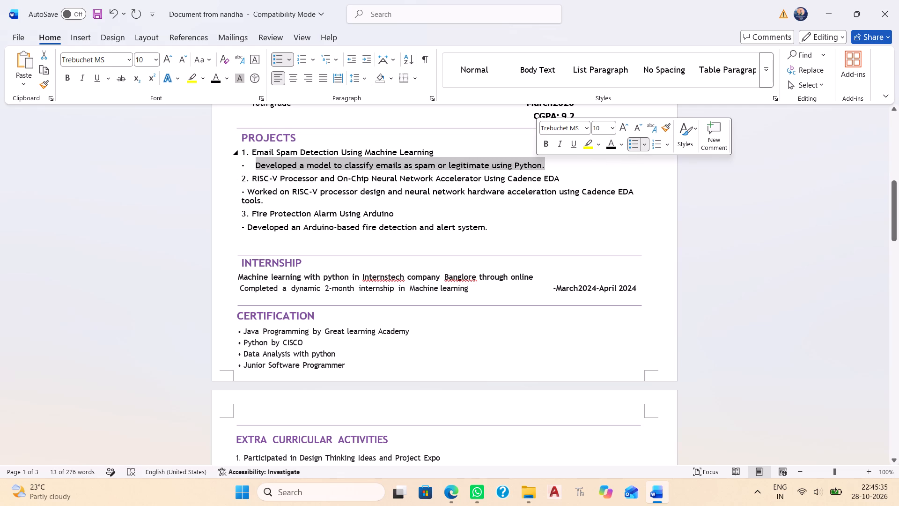
Format the RISC-V Processor and Fire Protection Alarm description lines as bulleted list items with a dash bullet.
left_click_drag(240, 191, 334, 203)
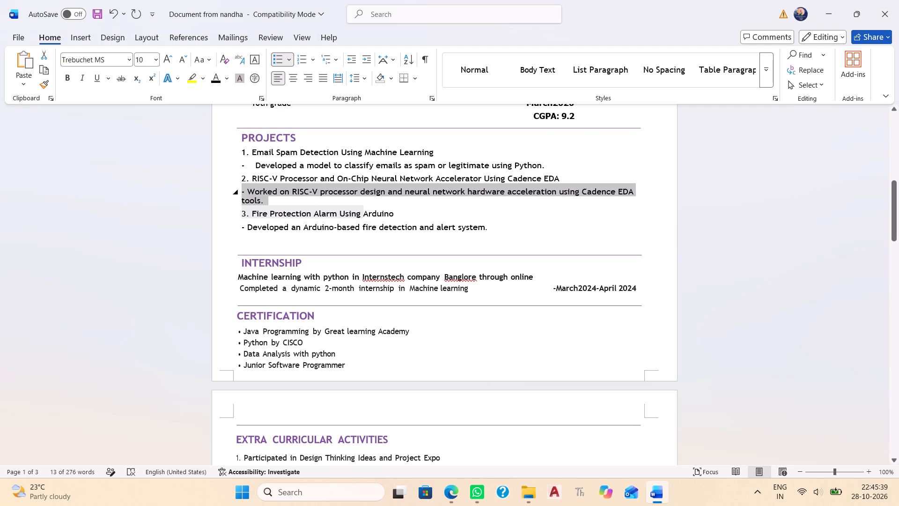
left_click_drag(334, 203, 337, 202)
left_click(440, 184)
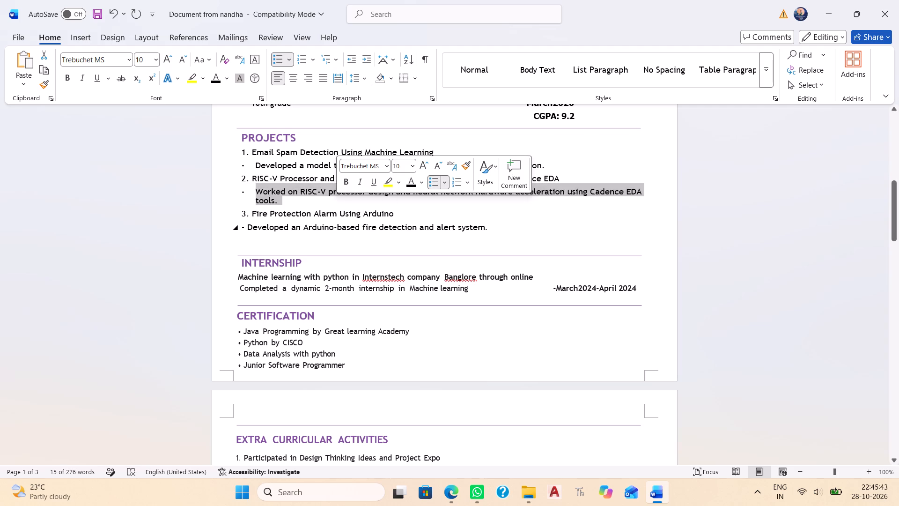
left_click_drag(243, 227, 469, 242)
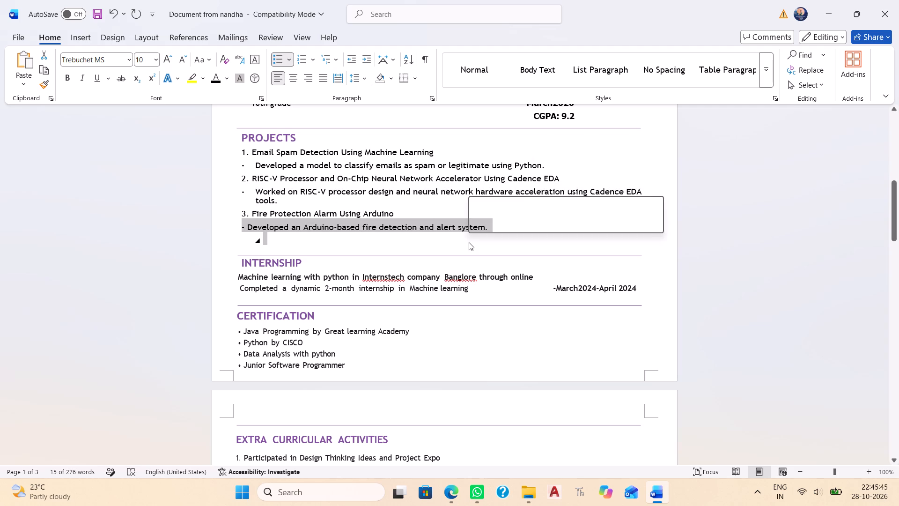
left_click(563, 223)
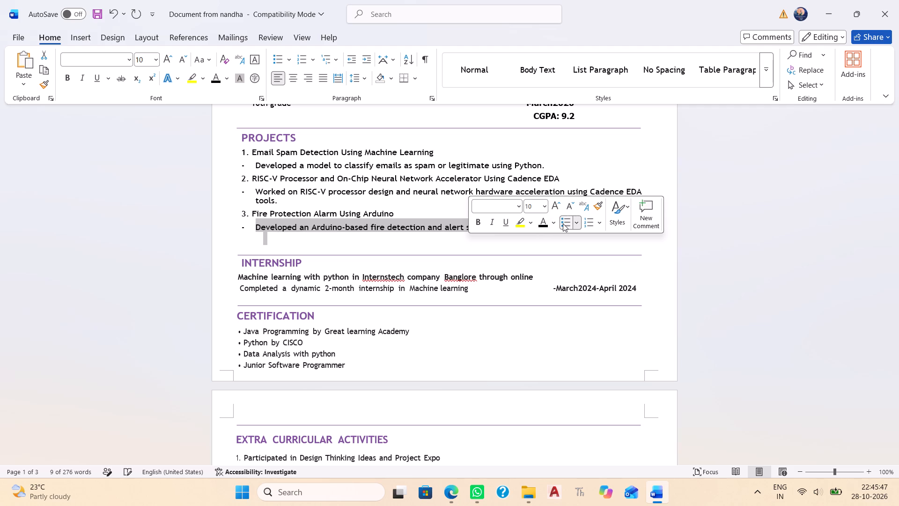
left_click(362, 231)
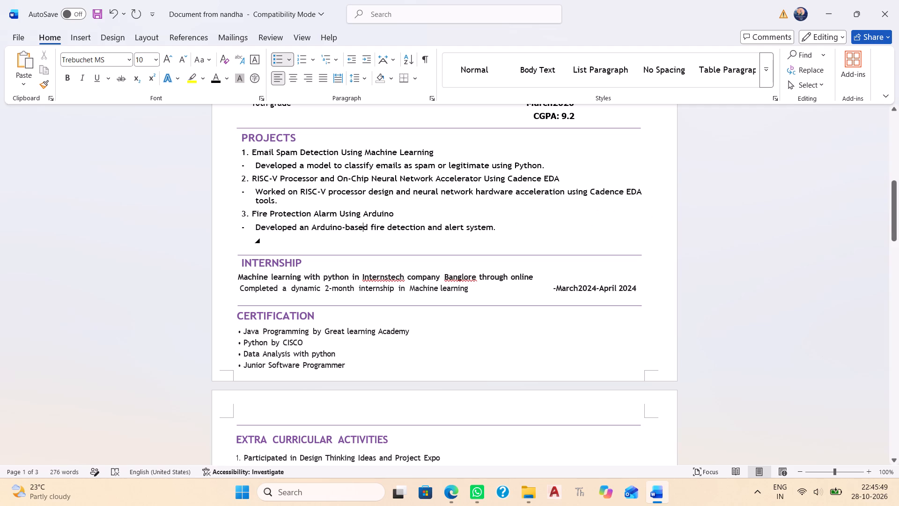
Review the first page's formatting from the Projects section up through Education and Technical Skills to the name header.
scroll(337, 241, "up", 1)
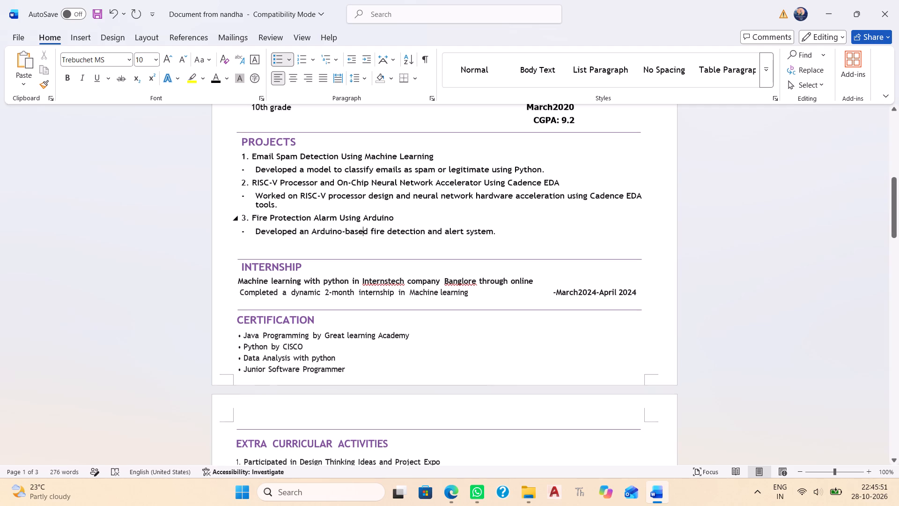
scroll(337, 241, "up", 2)
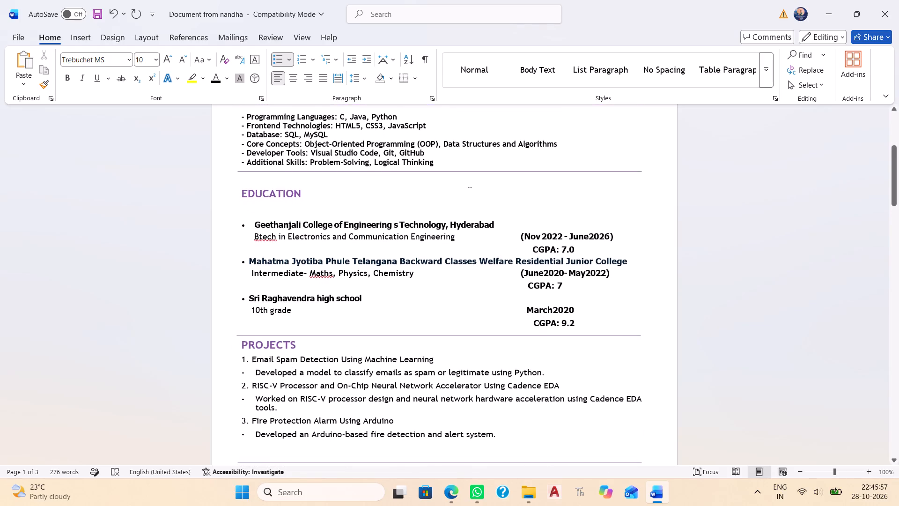
scroll(337, 241, "down", 1)
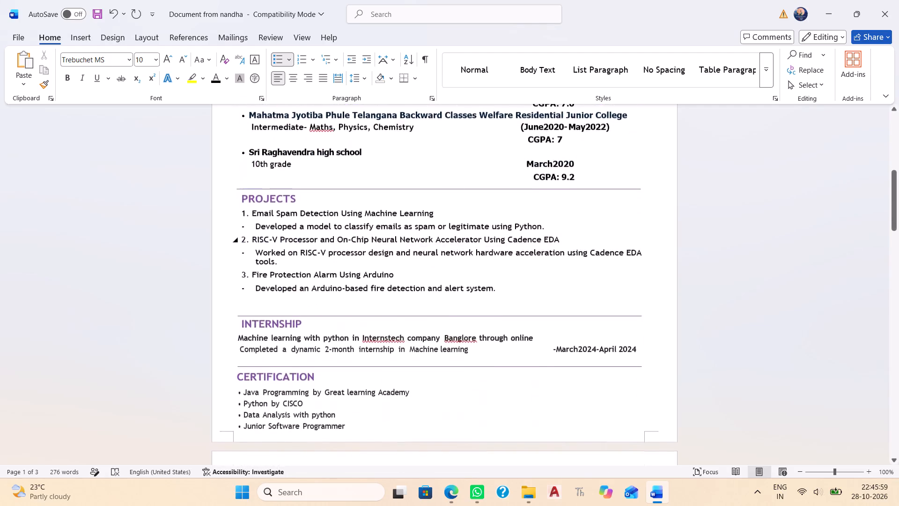
scroll(337, 241, "up", 4)
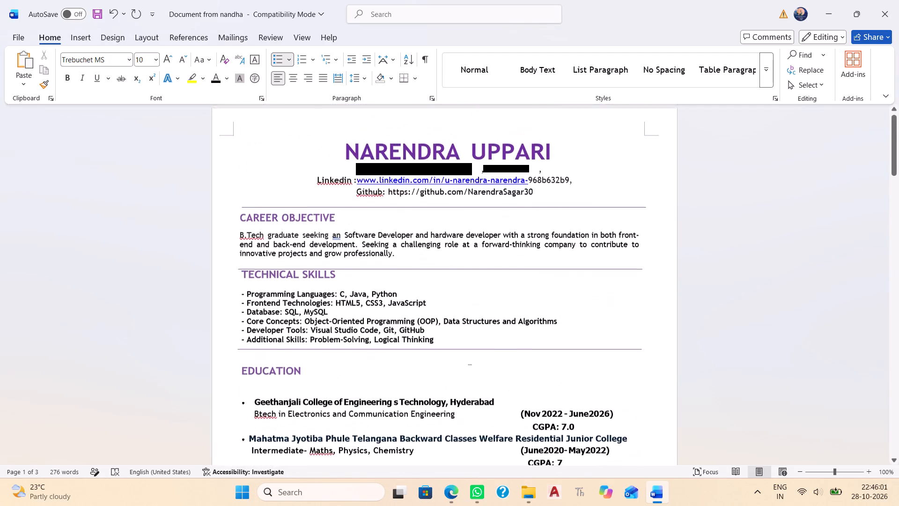
scroll(337, 241, "up", 1)
scroll(337, 241, "down", 2)
scroll(337, 241, "up", 1)
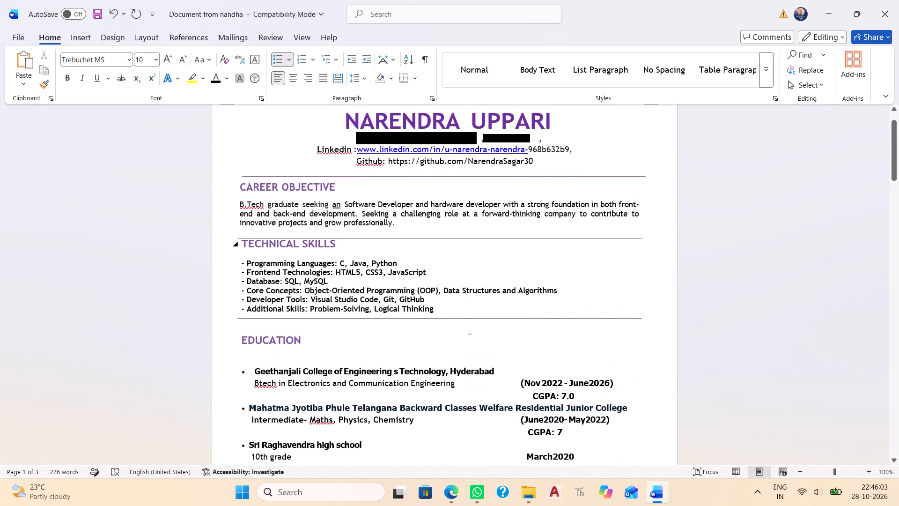
scroll(337, 241, "up", 1)
left_click_drag(242, 266, 379, 285)
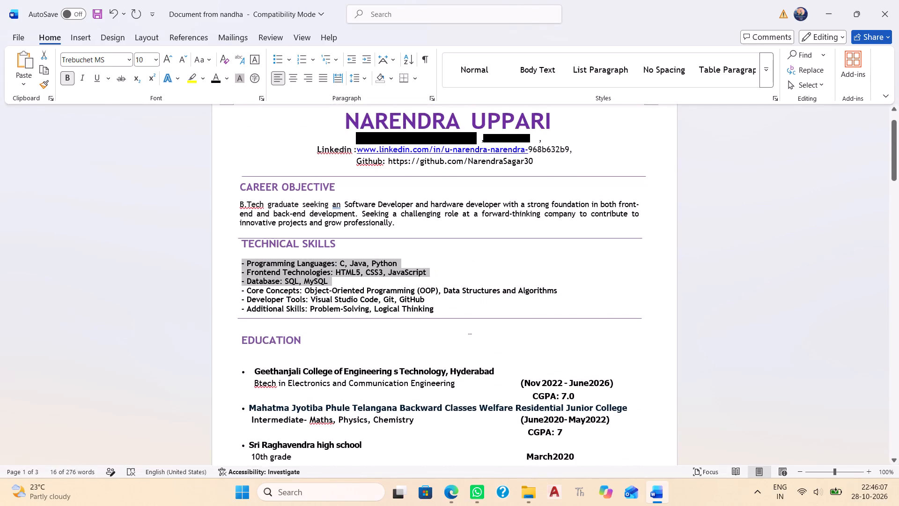
Delete the trailing comma on the contact line below the name and the separator between its two contact details.
left_click_drag(358, 134, 453, 139)
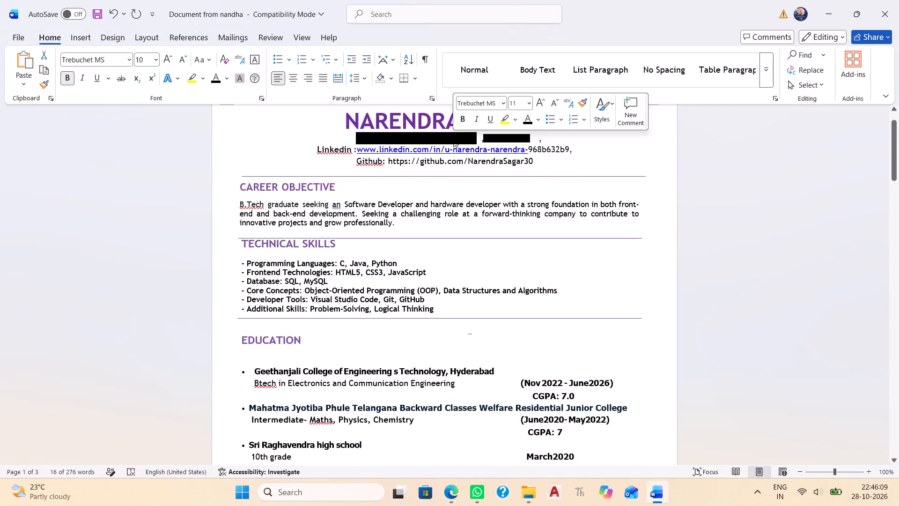
left_click_drag(351, 142, 469, 139)
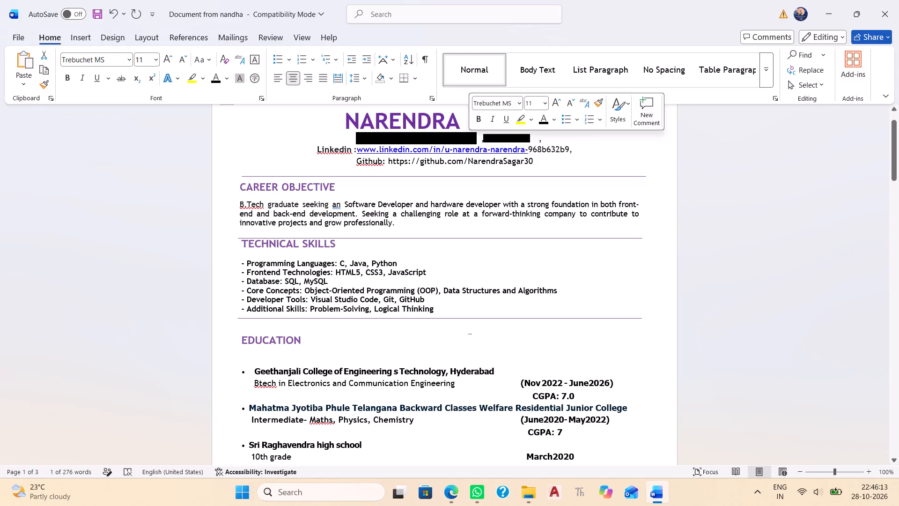
left_click(426, 199)
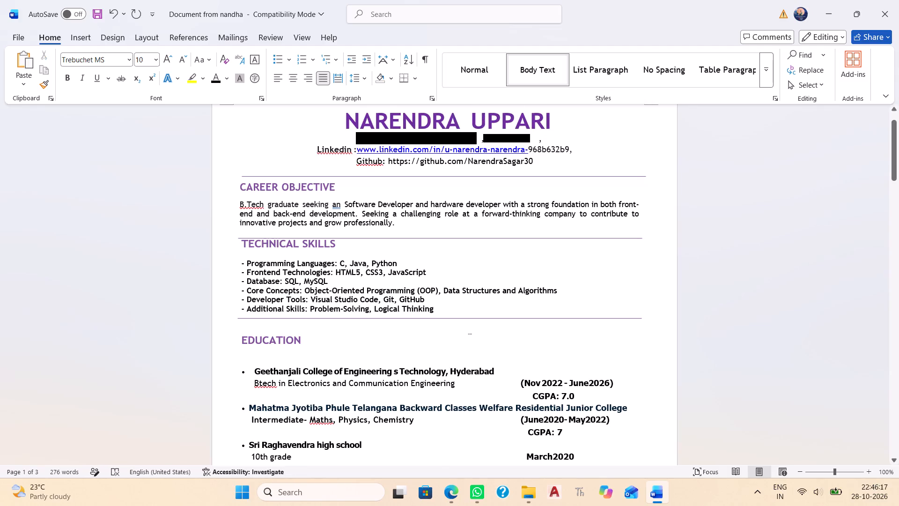
left_click(544, 135)
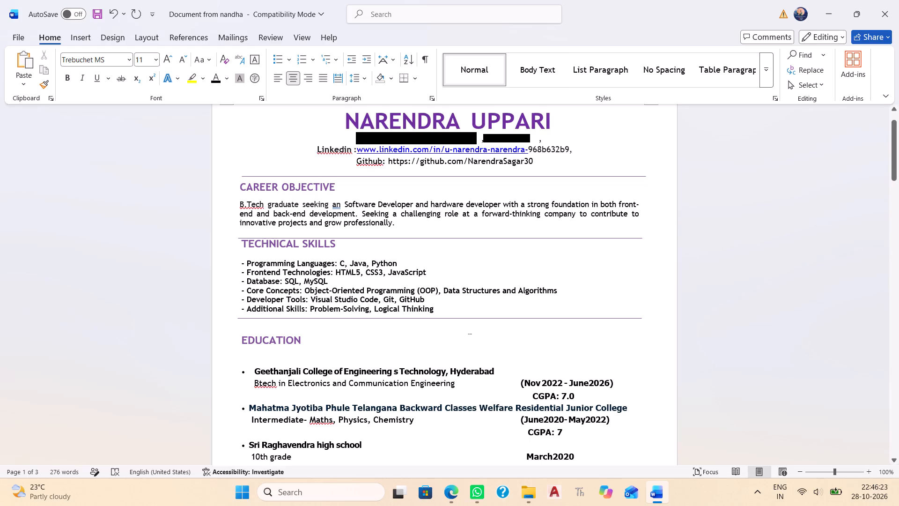
key("BackSpace")
key("BackSpace")
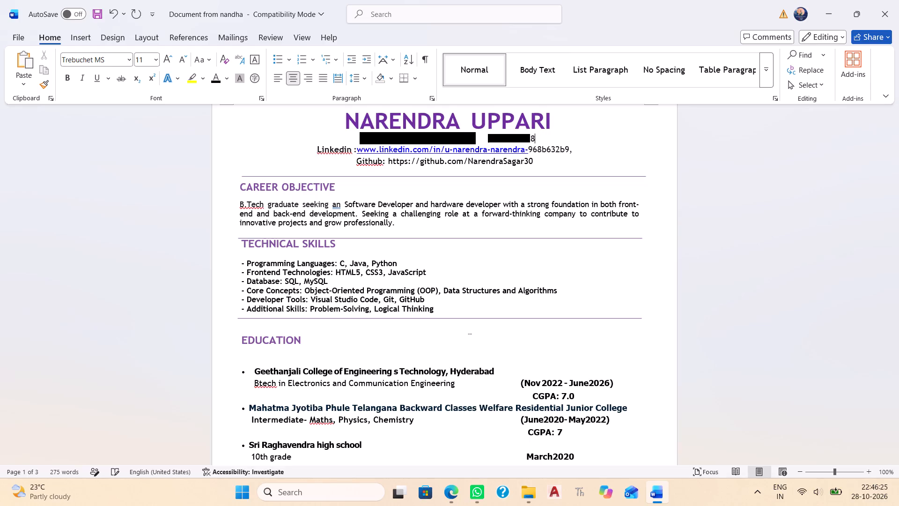
left_click(482, 140)
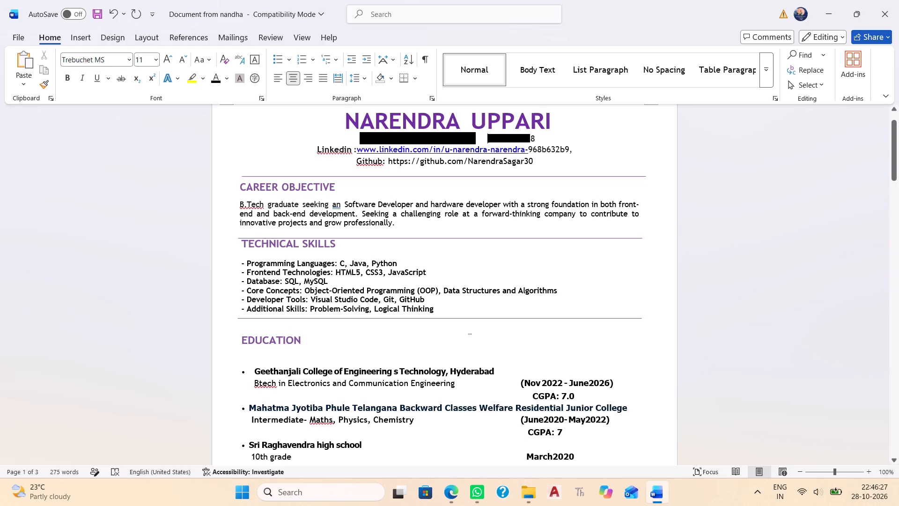
key("BackSpace")
Review the first page's layout and spacing from the header through Education and Projects to Internship and Certification.
scroll(481, 361, "down", 1)
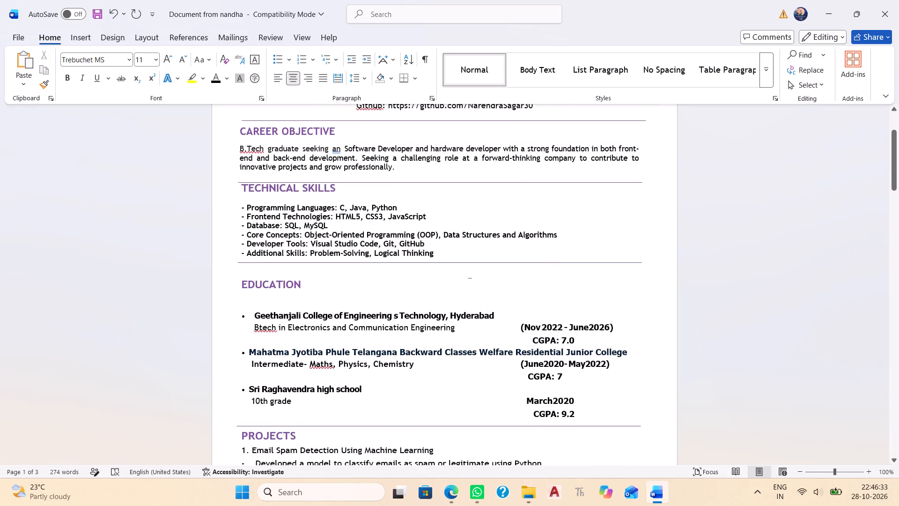
scroll(481, 361, "up", 1)
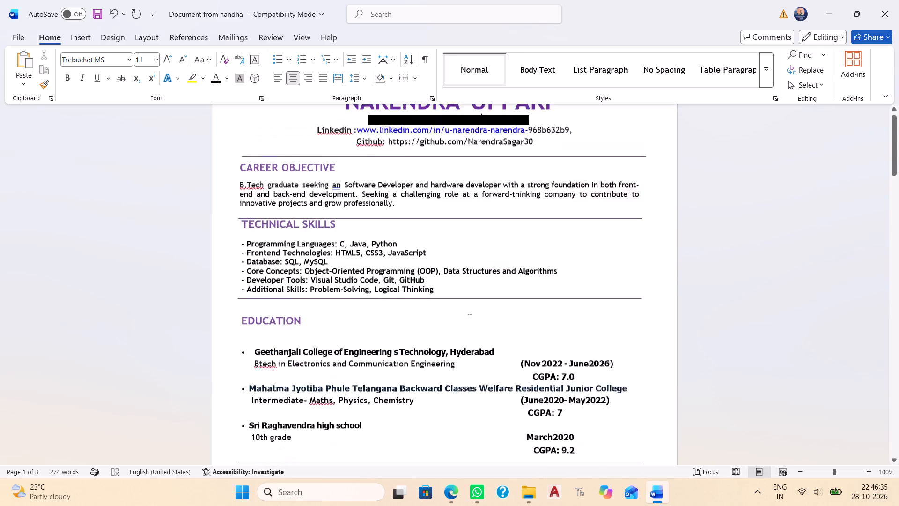
scroll(481, 361, "down", 2)
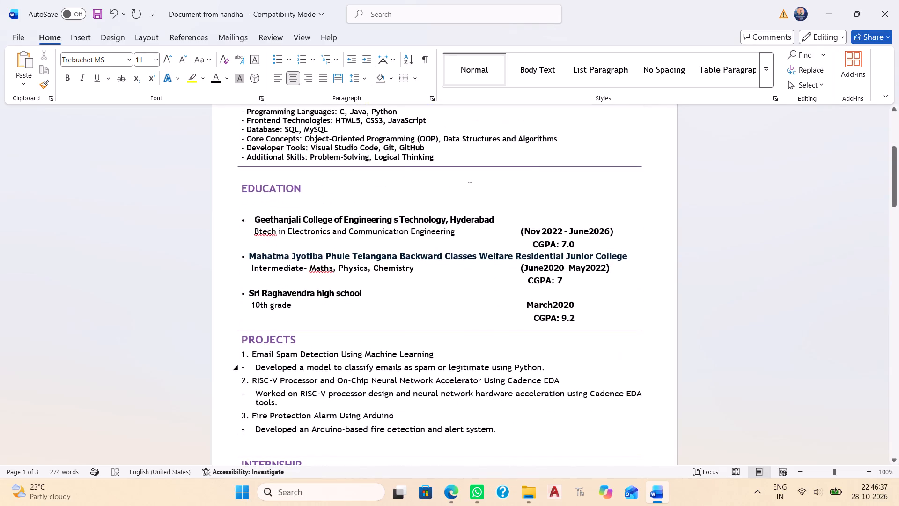
scroll(481, 361, "down", 1)
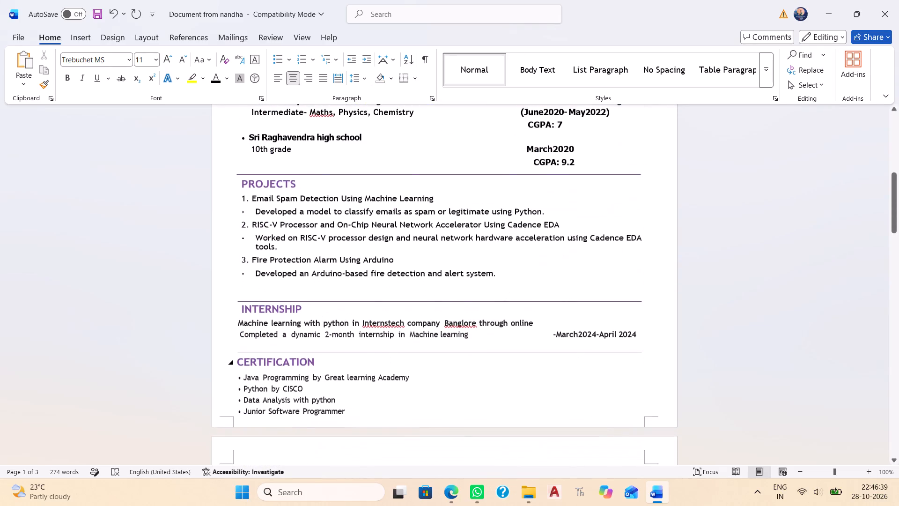
left_click(330, 293)
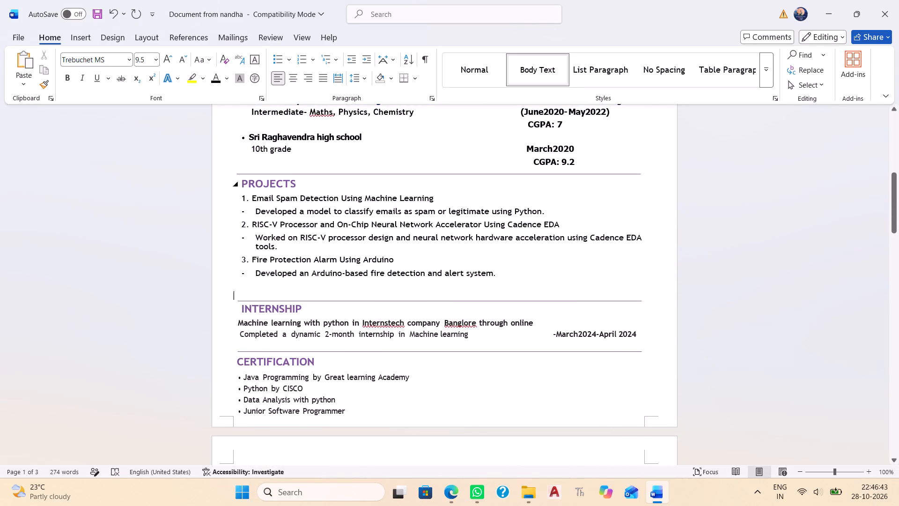
scroll(273, 225, "up", 3)
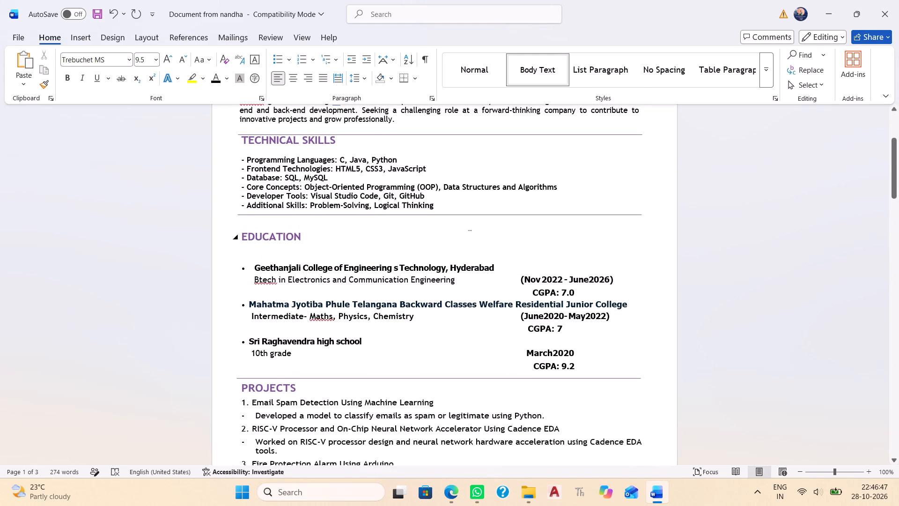
scroll(273, 225, "down", 2)
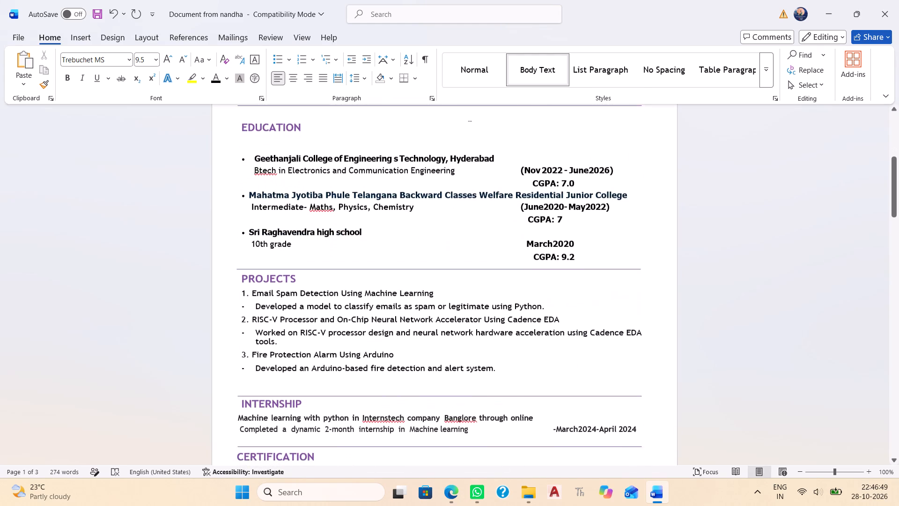
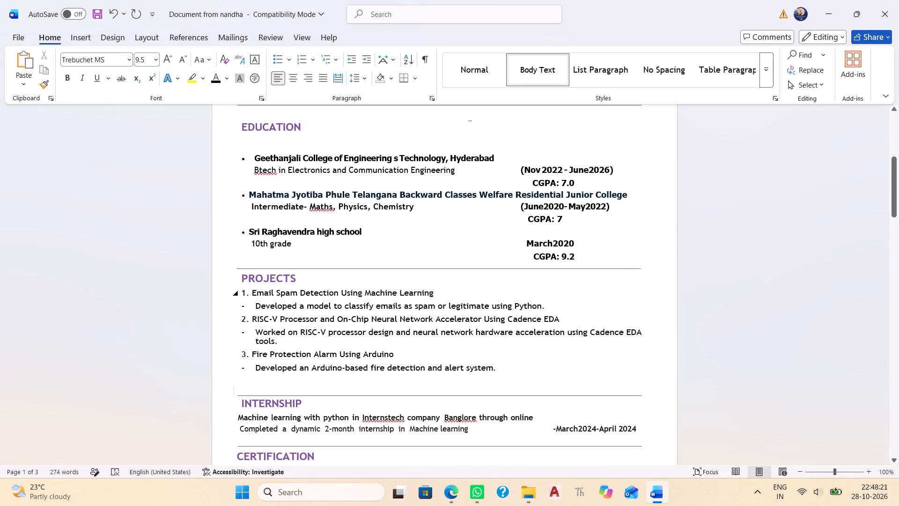
Make the three numbered project titles bold: Email Spam Detection, RISC-V Processor and Fire Protection Alarm.
left_click_drag(241, 291, 423, 289)
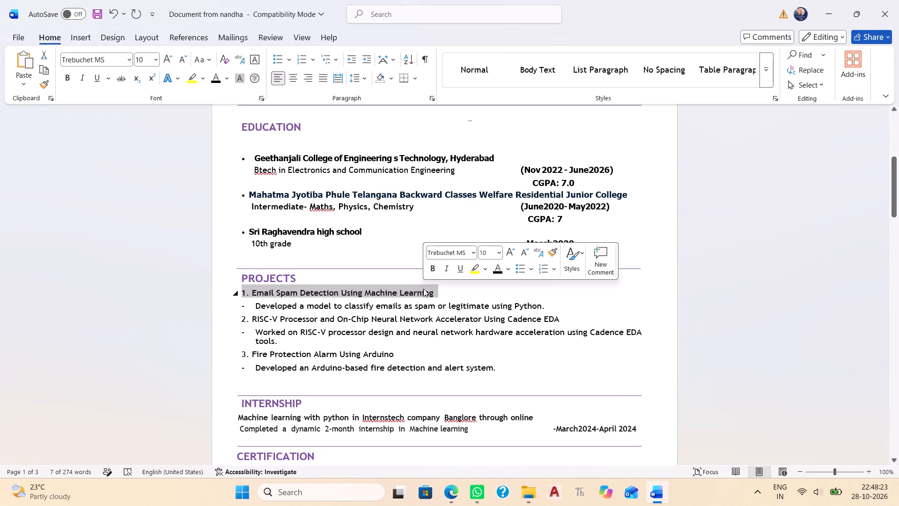
left_click(430, 273)
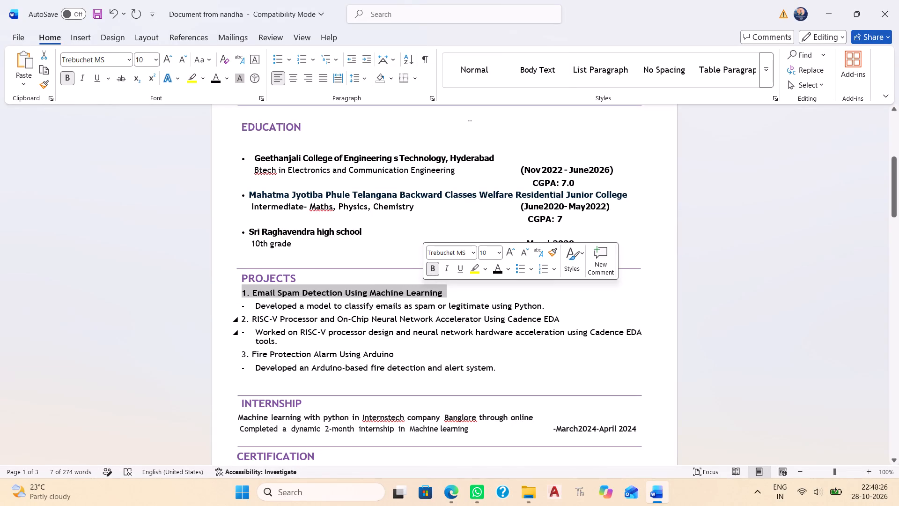
left_click_drag(242, 320, 374, 319)
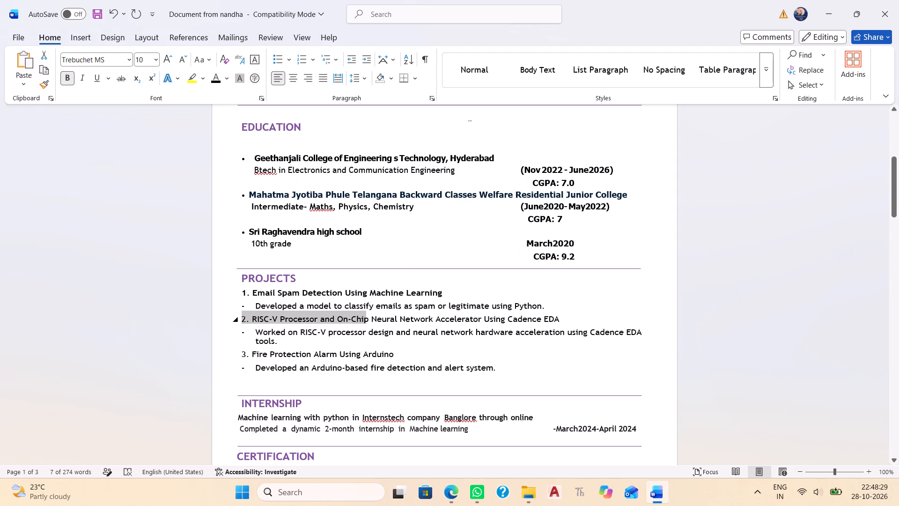
left_click_drag(374, 319, 533, 331)
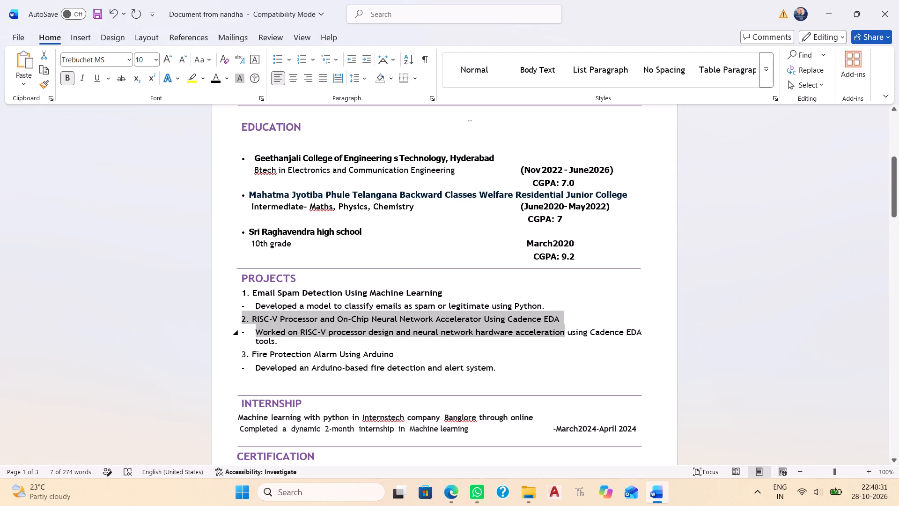
left_click_drag(533, 331, 559, 319)
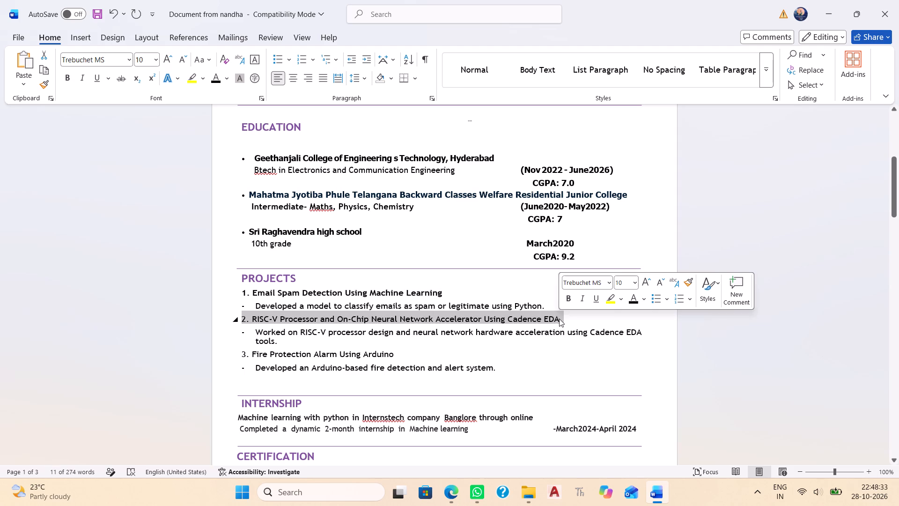
left_click(569, 300)
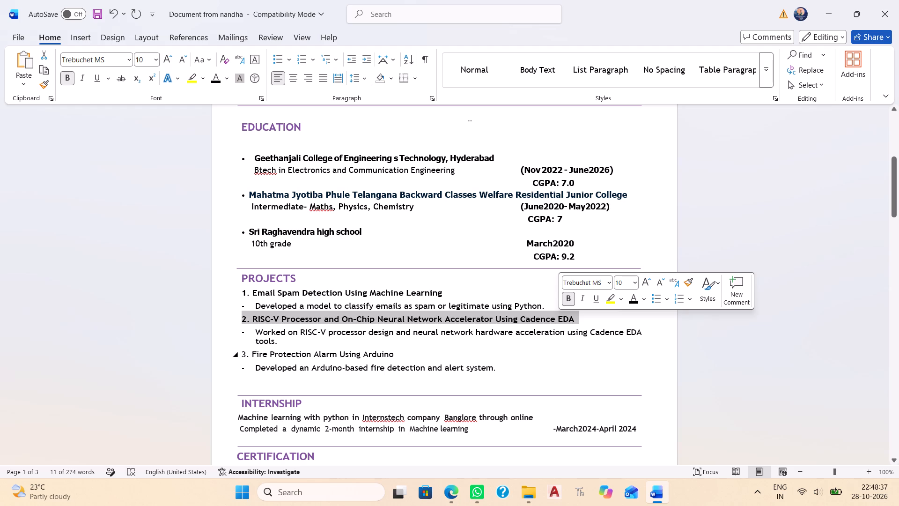
left_click_drag(242, 354, 383, 339)
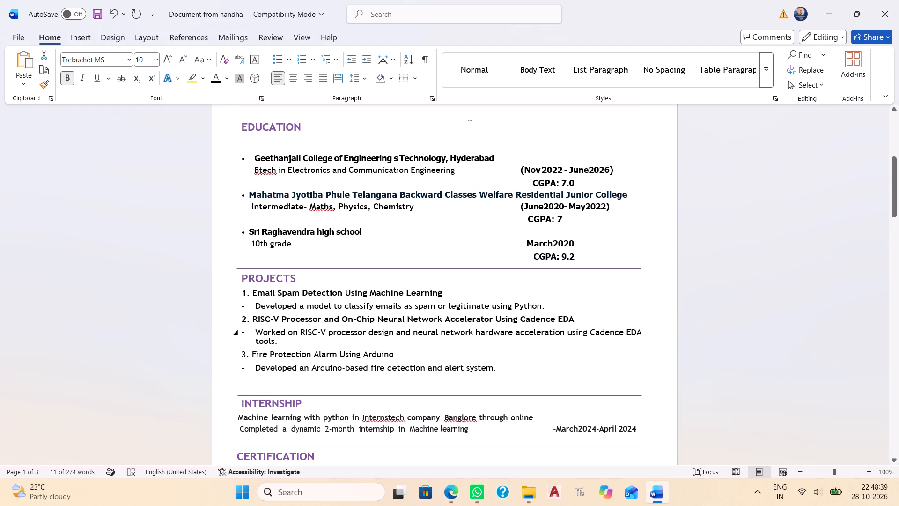
left_click_drag(383, 339, 401, 357)
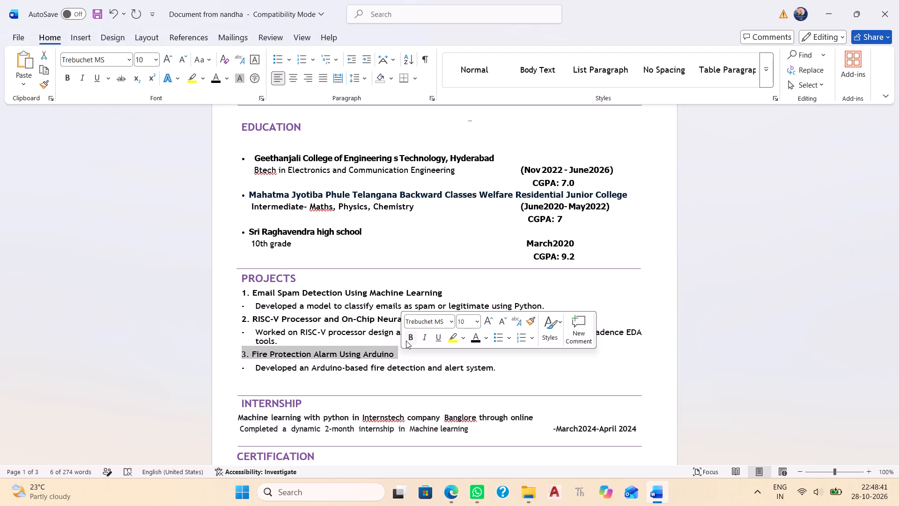
left_click(409, 337)
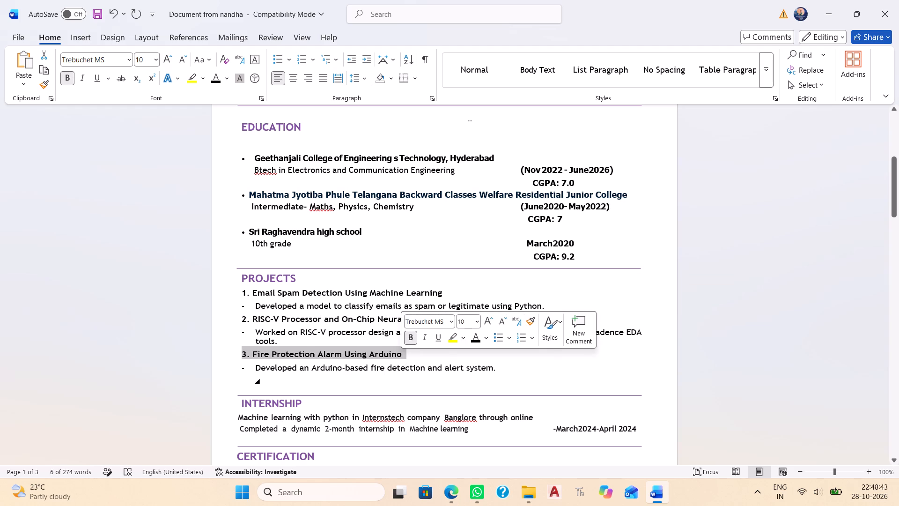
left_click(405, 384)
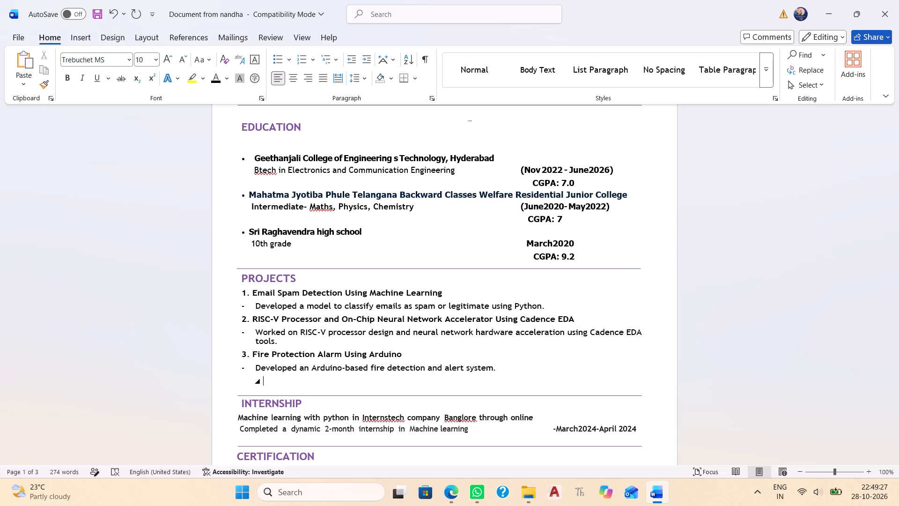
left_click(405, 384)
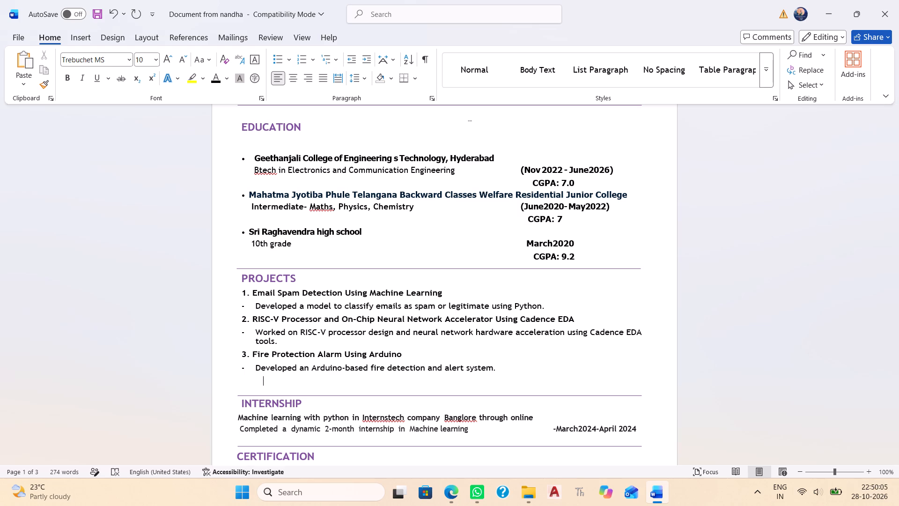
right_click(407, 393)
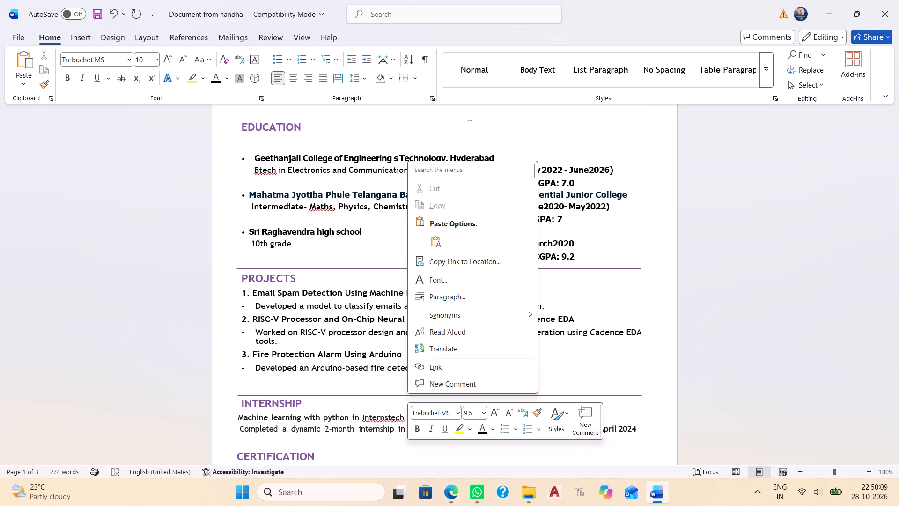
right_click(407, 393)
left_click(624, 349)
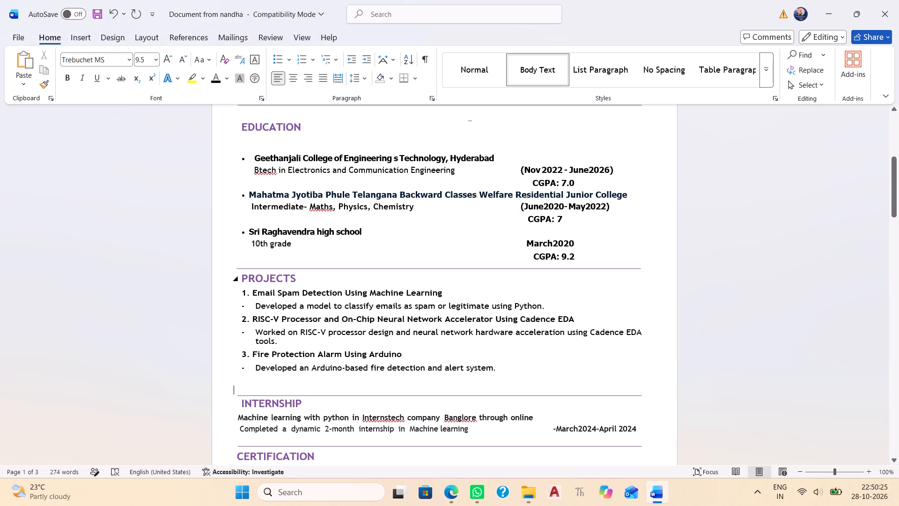
Set the font to Calibri (Body) for the Projects text from the Email Spam description through the Fire Protection Alarm description.
left_click_drag(255, 304, 442, 328)
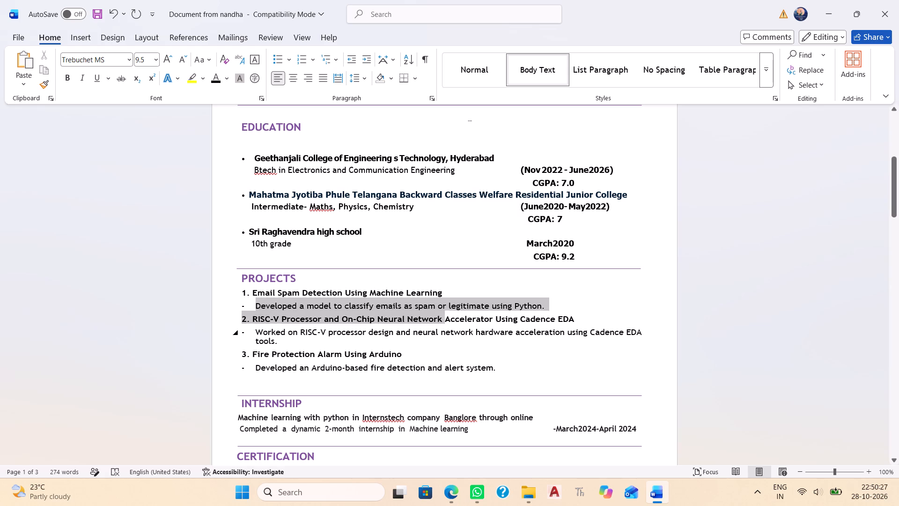
left_click_drag(442, 328, 483, 381)
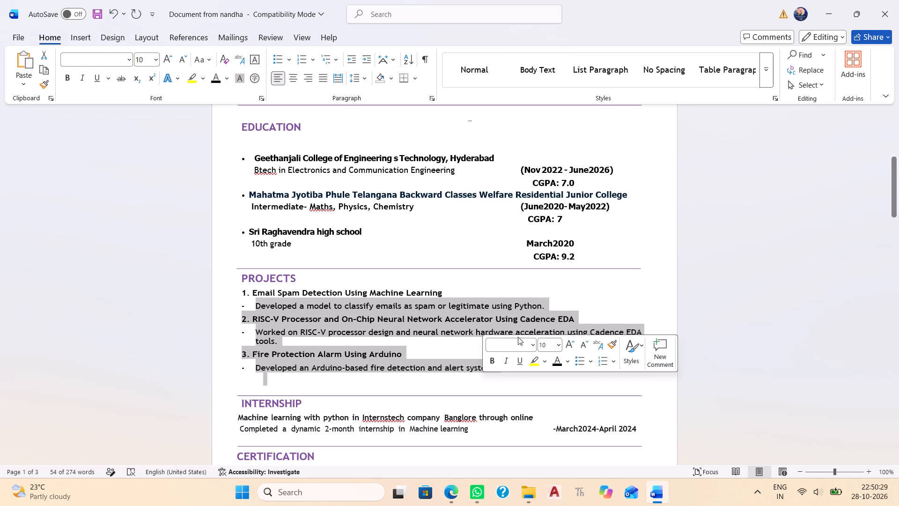
left_click(527, 342)
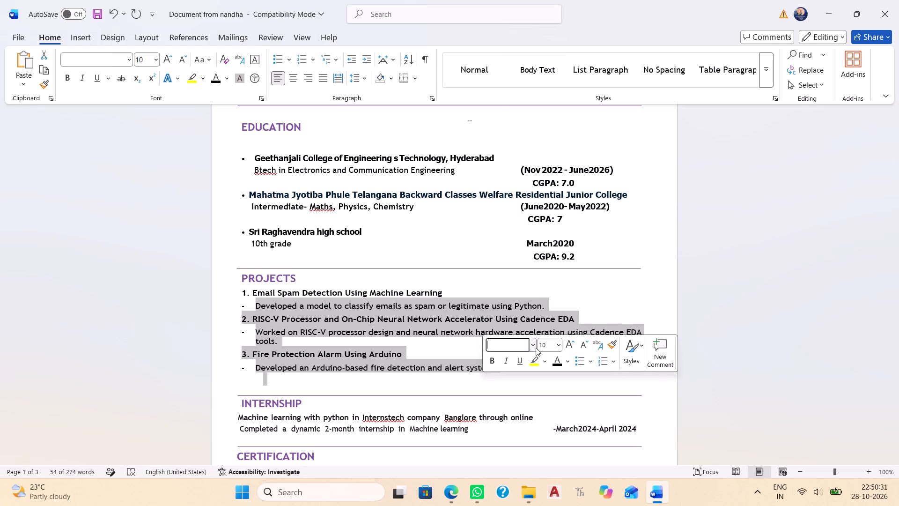
left_click(536, 348)
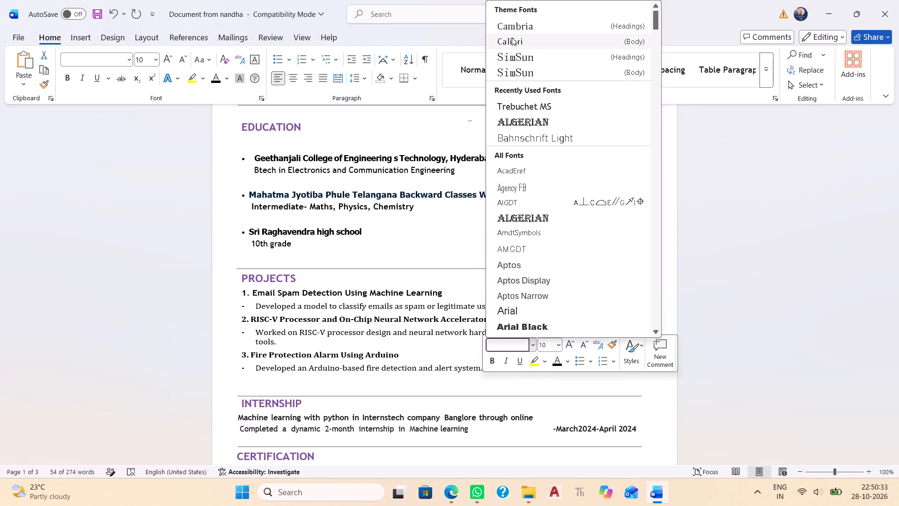
left_click(510, 39)
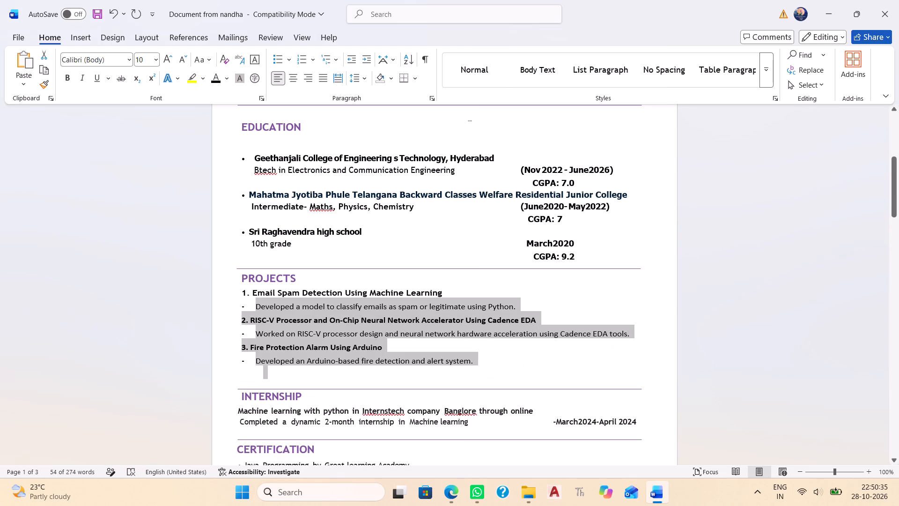
left_click(409, 286)
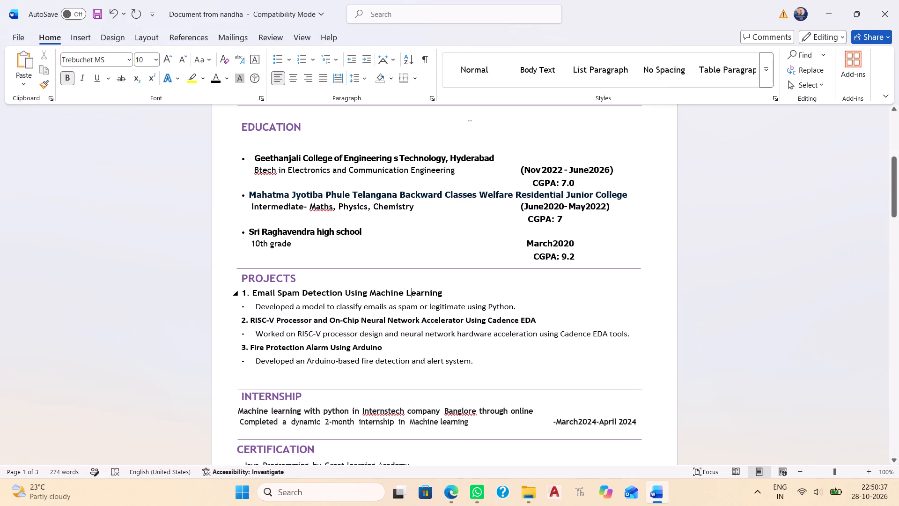
Save the revised résumé document under its existing name.
scroll(409, 286, "up", 1)
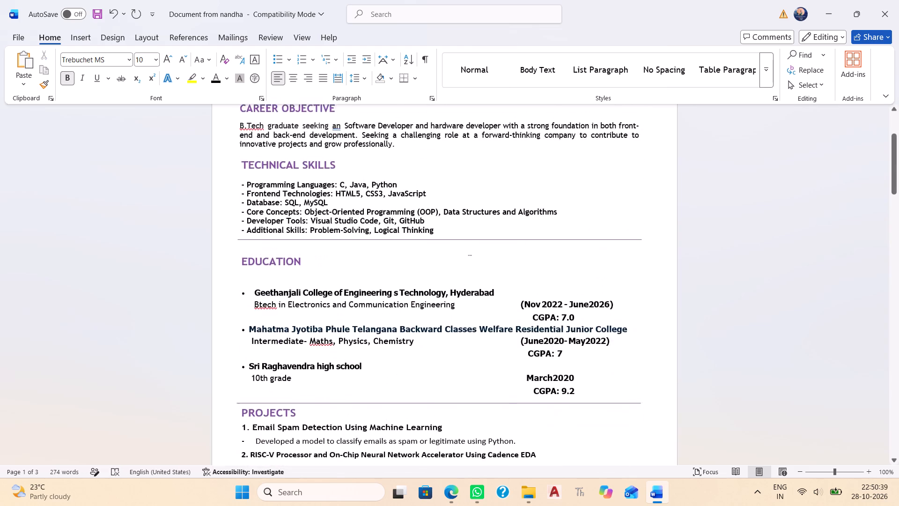
scroll(409, 286, "up", 3)
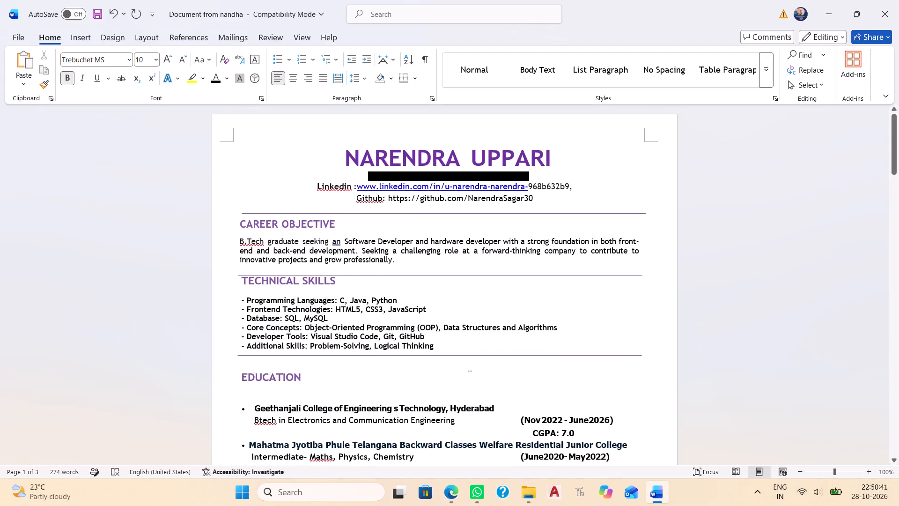
left_click_drag(241, 238, 392, 281)
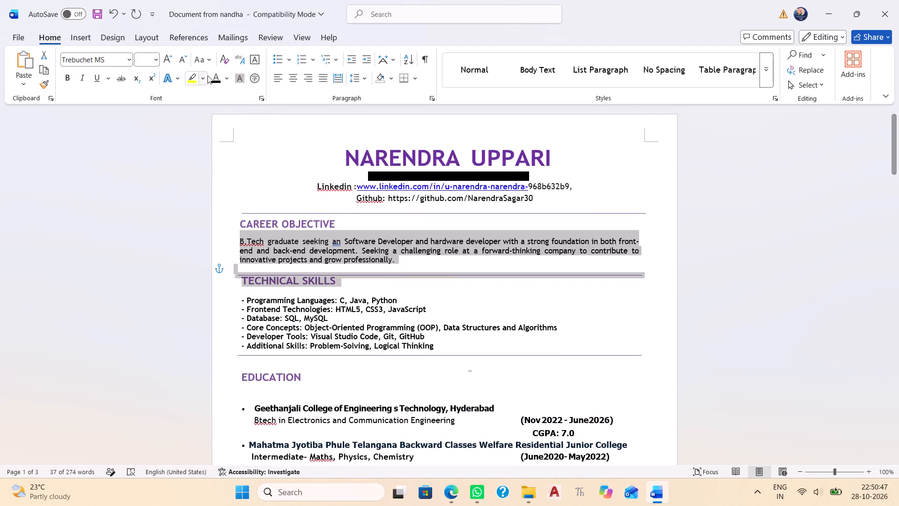
left_click(13, 40)
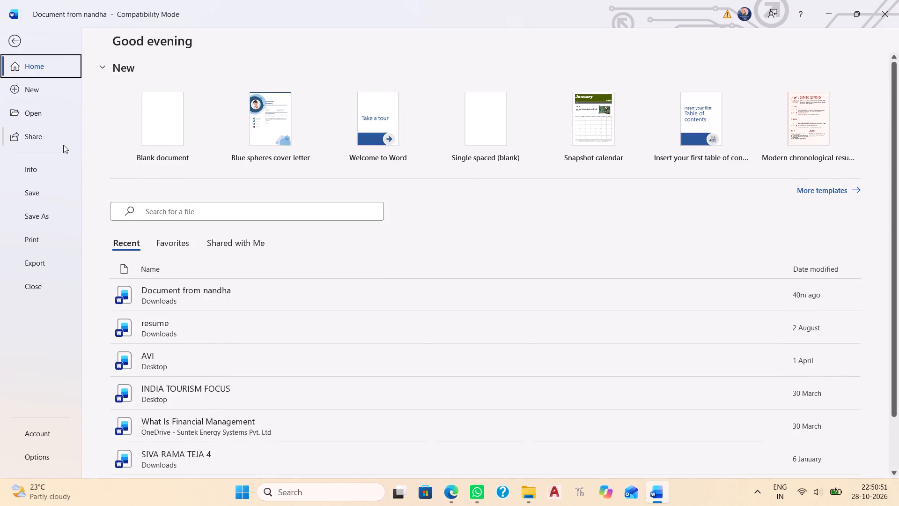
left_click(36, 193)
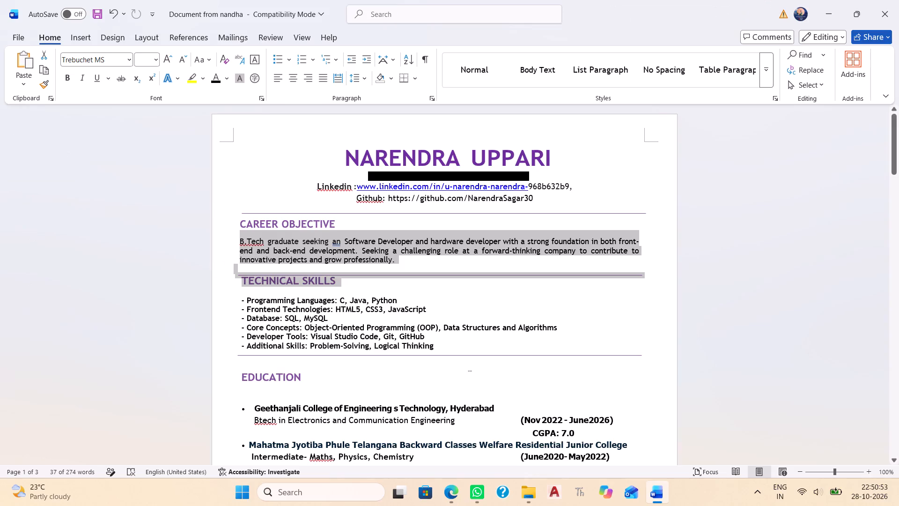
left_click(92, 257)
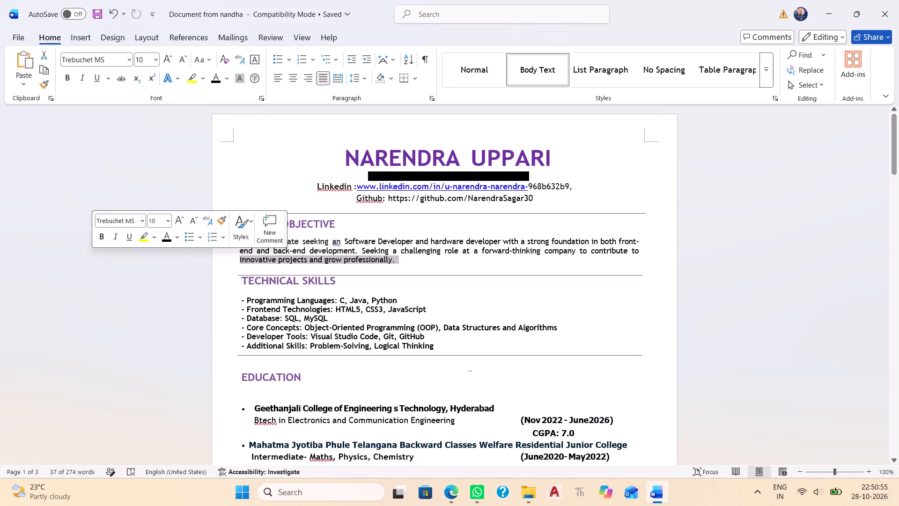
Browse this PC's Downloads folder and open the Word file Document from nandha.
left_click(15, 34)
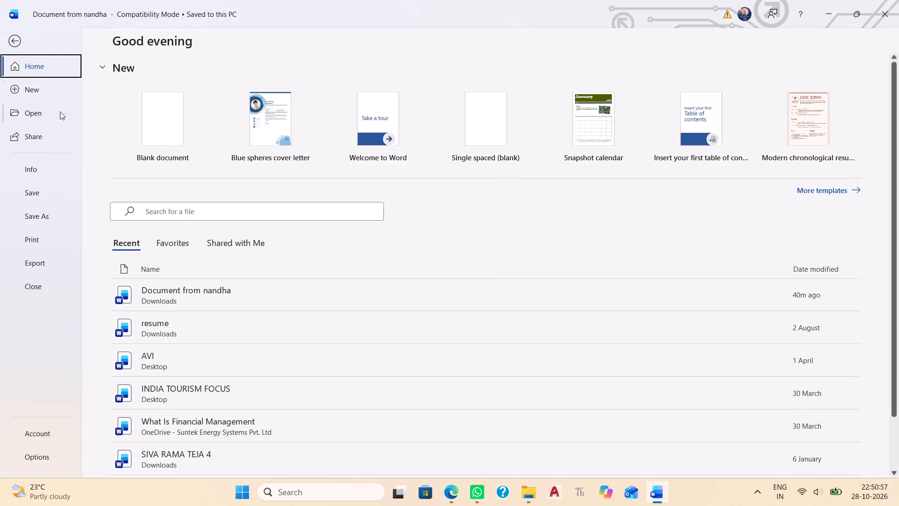
left_click(42, 118)
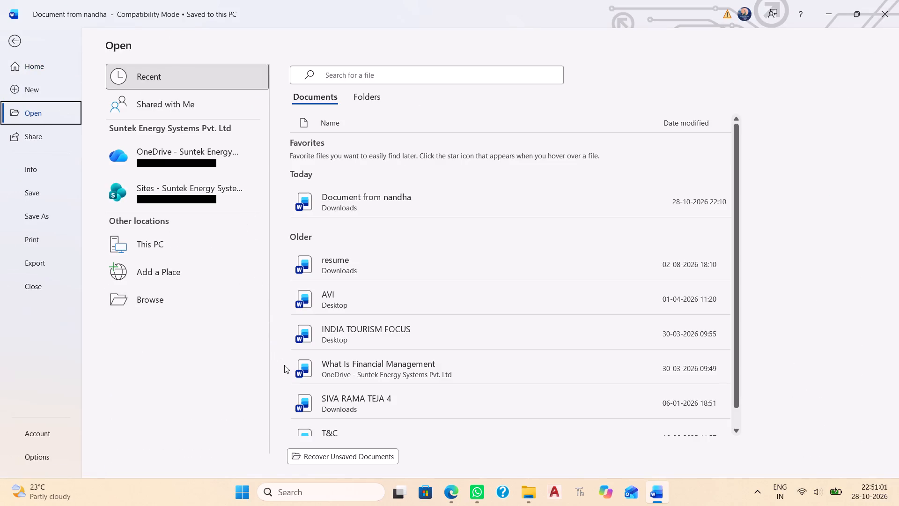
left_click(125, 74)
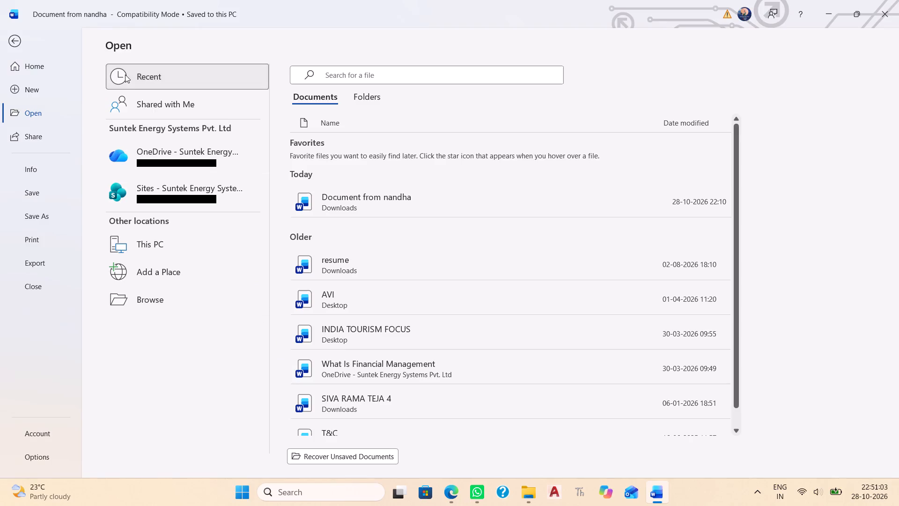
left_click(30, 89)
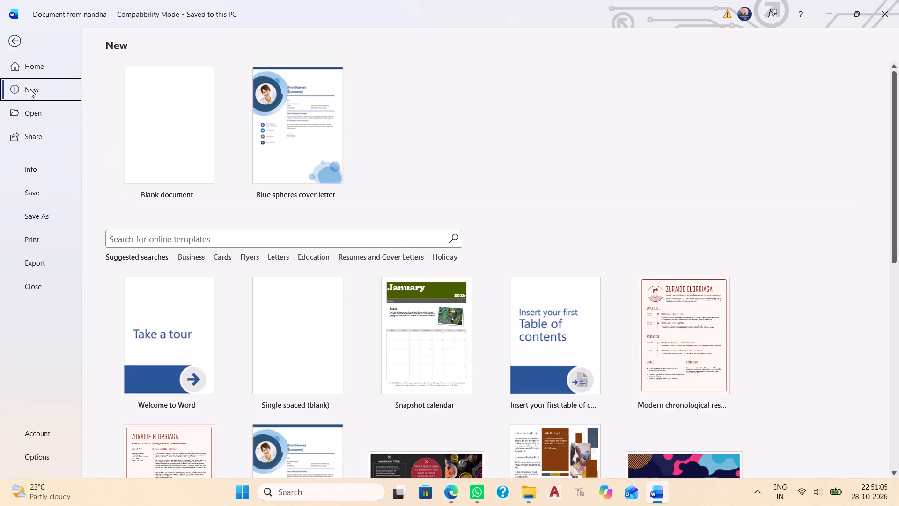
left_click(31, 122)
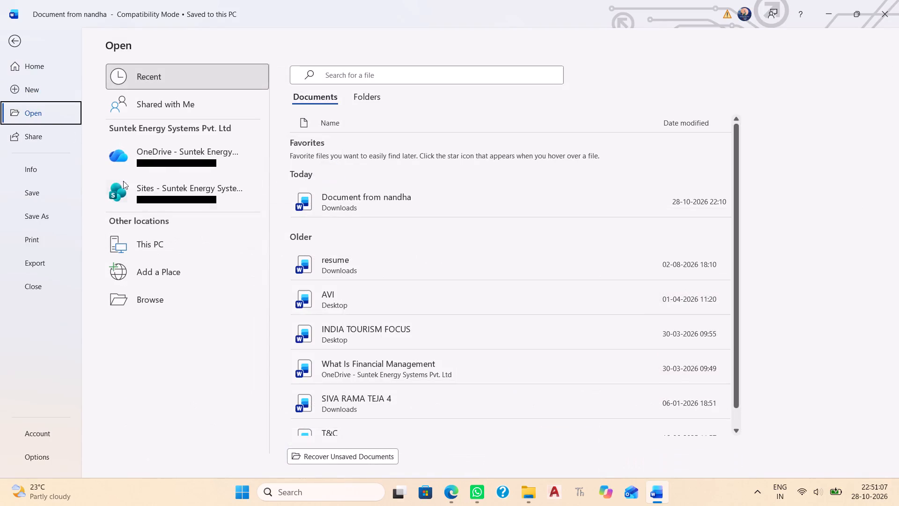
scroll(379, 353, "down", 3)
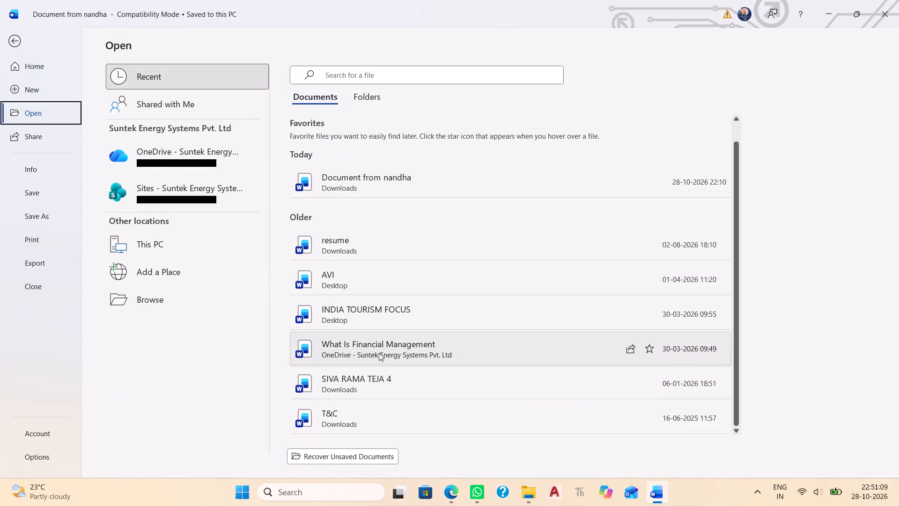
scroll(379, 353, "down", 2)
double_click(155, 240)
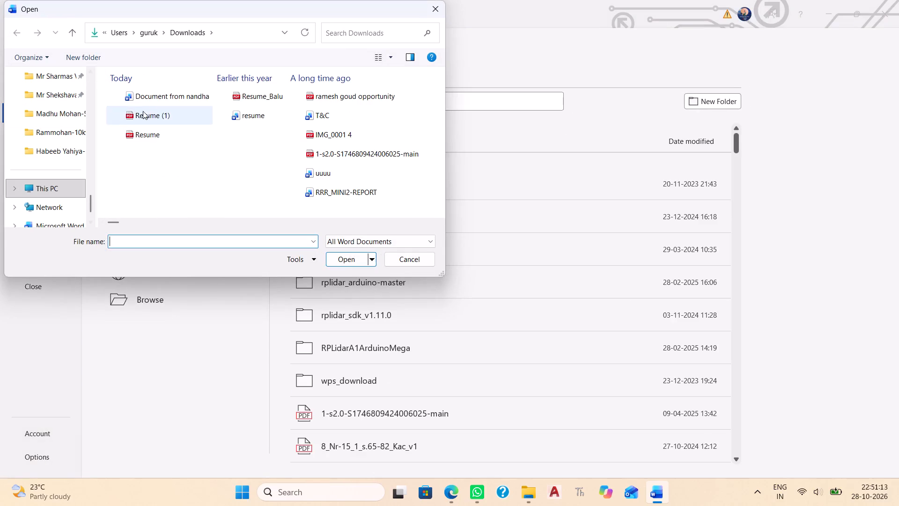
double_click(161, 98)
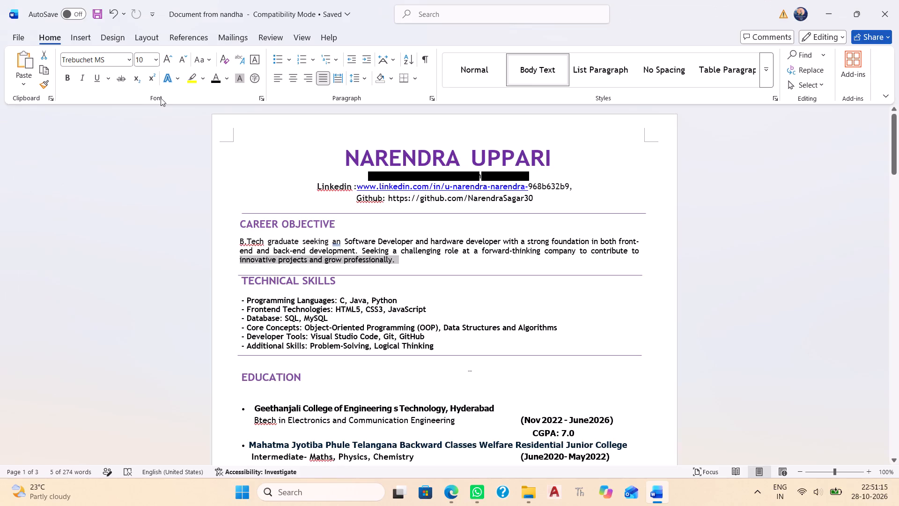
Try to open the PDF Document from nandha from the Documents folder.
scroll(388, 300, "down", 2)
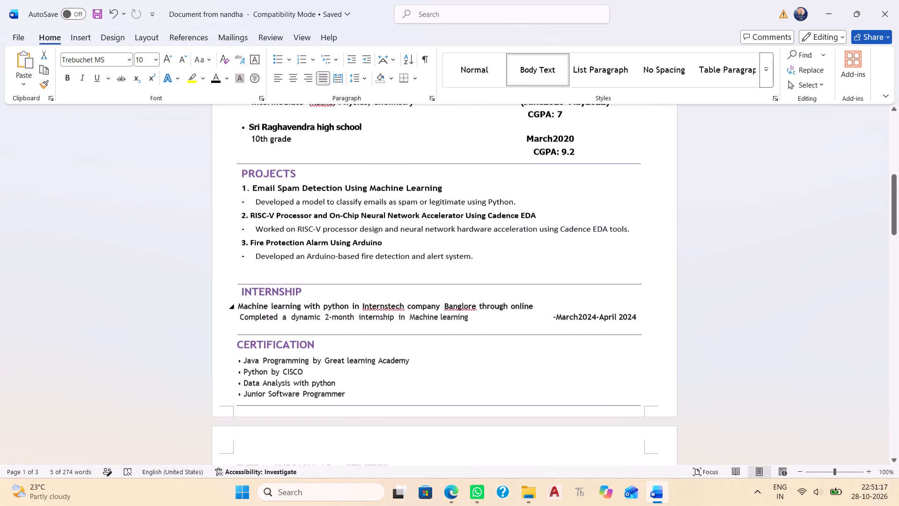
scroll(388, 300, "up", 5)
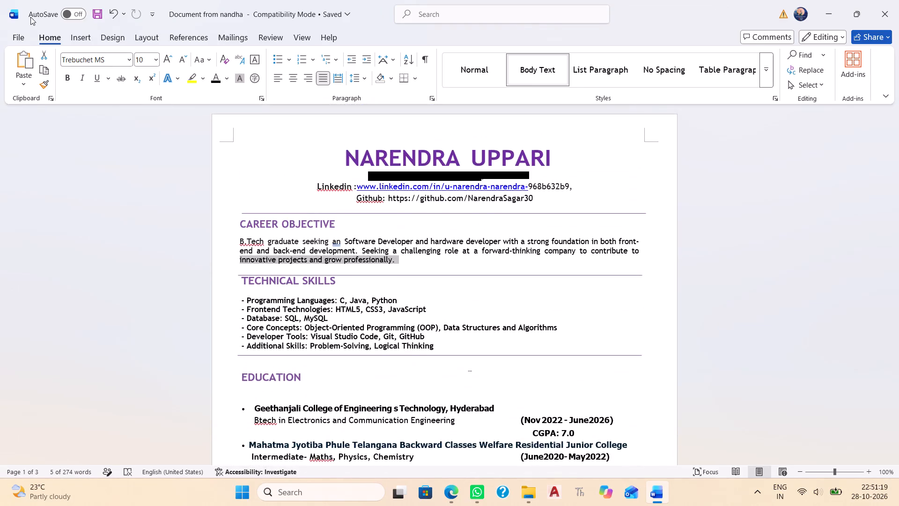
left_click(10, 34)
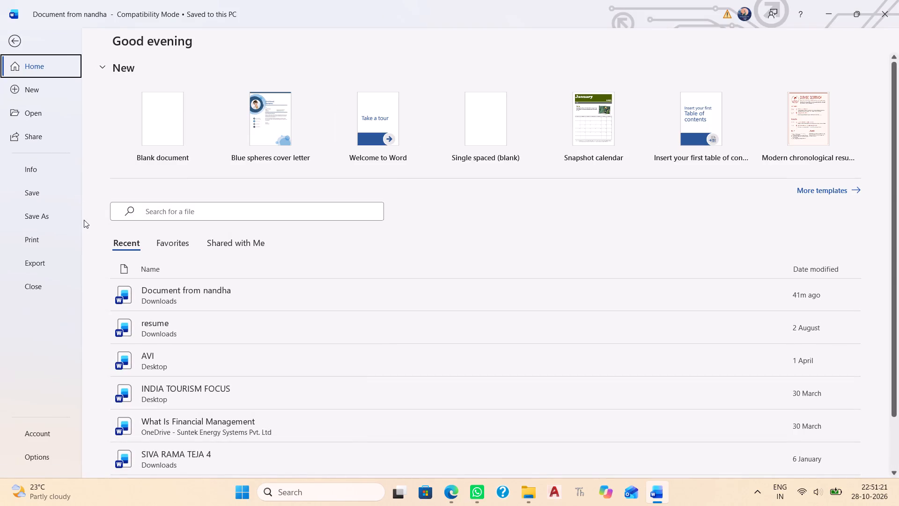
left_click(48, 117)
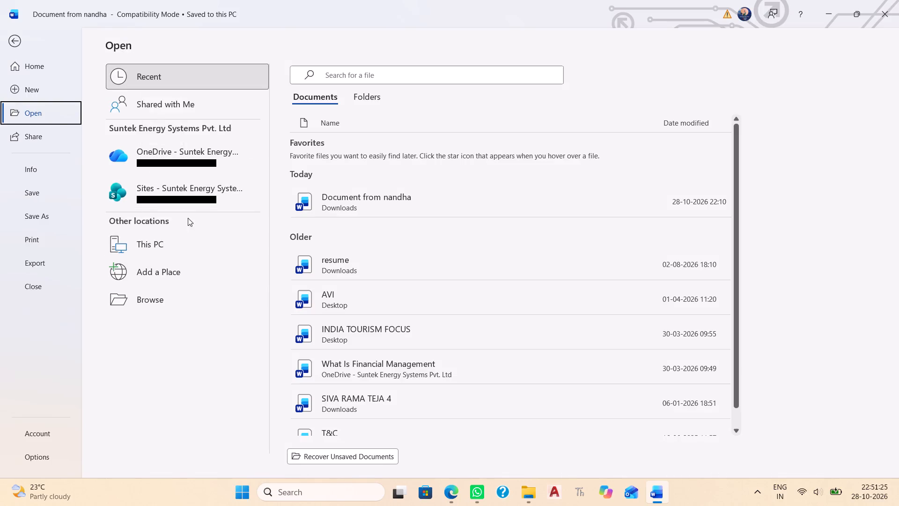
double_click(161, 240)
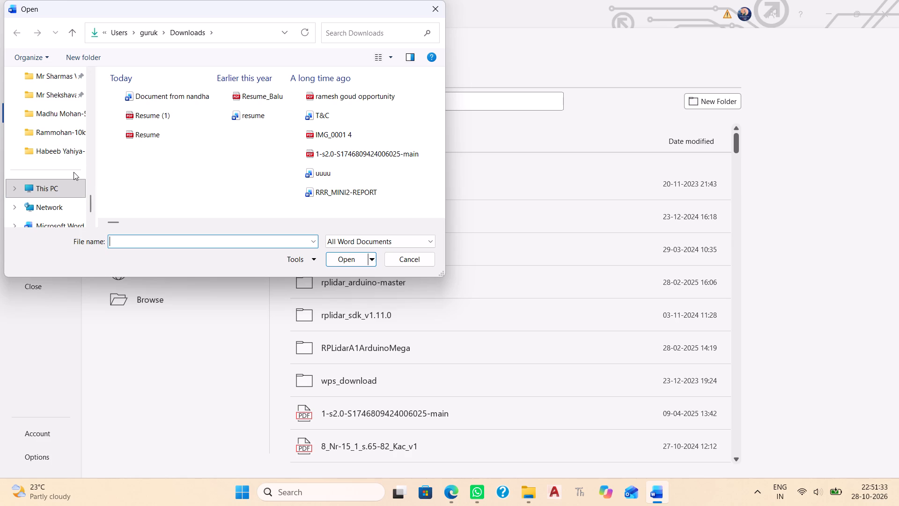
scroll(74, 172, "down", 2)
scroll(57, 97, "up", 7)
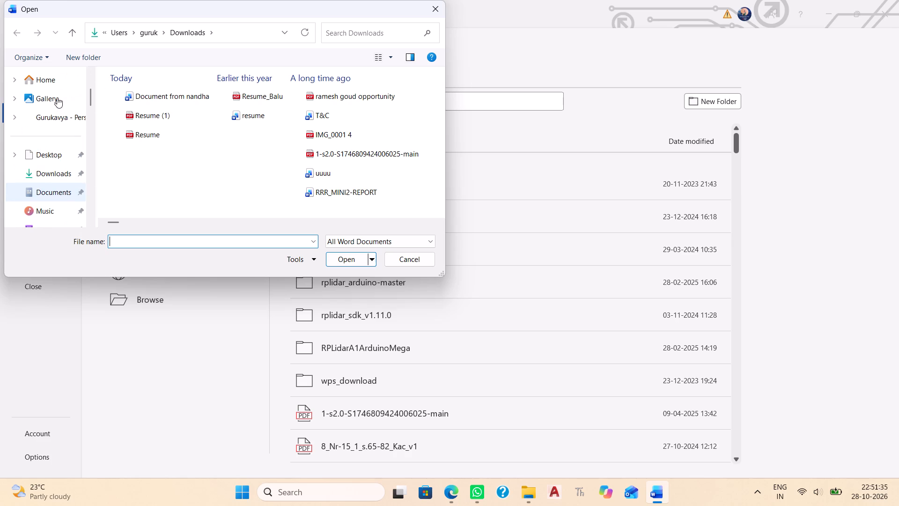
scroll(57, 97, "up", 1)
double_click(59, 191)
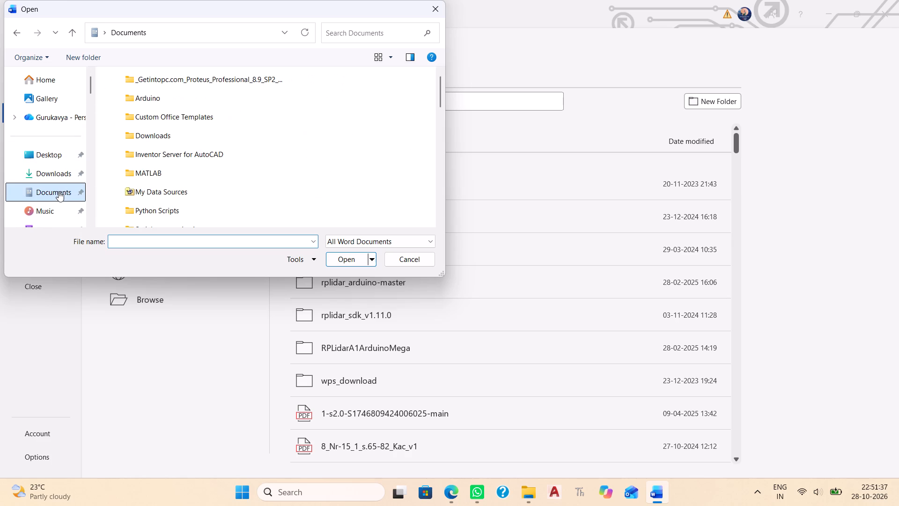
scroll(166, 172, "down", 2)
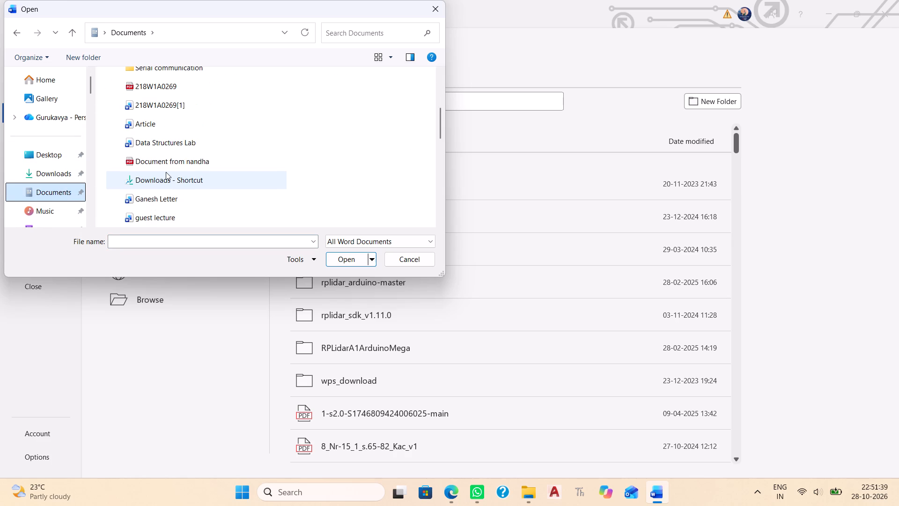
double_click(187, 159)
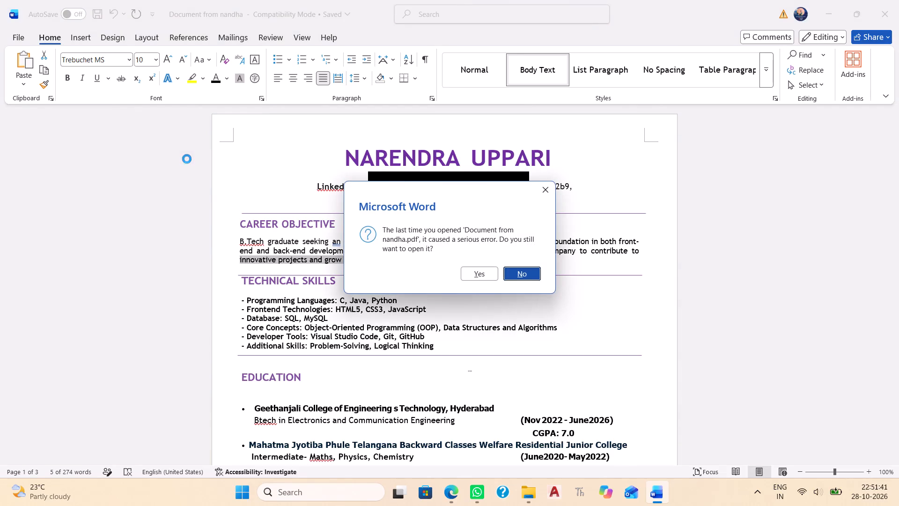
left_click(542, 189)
Review the résumé's content and formatting from the header and Career Objective through the Extra Curricular Activities section.
scroll(517, 268, "down", 3)
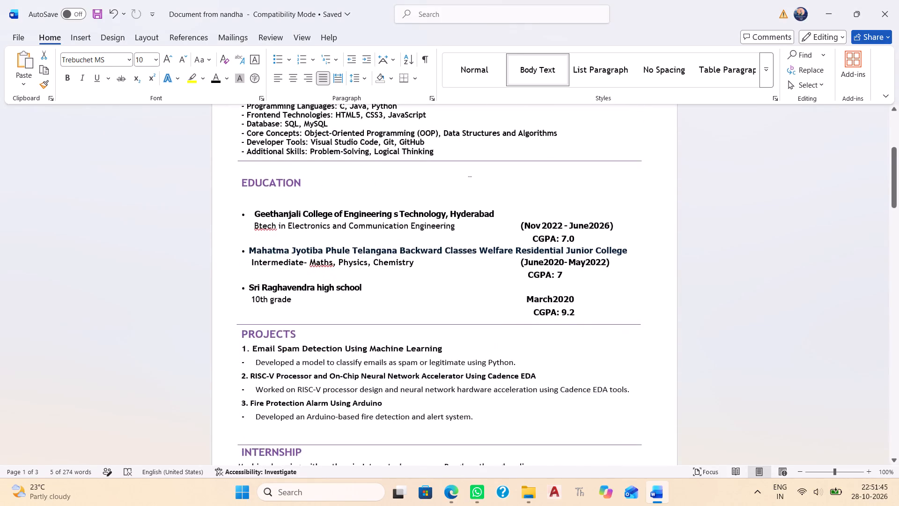
scroll(517, 268, "up", 1)
scroll(517, 268, "down", 1)
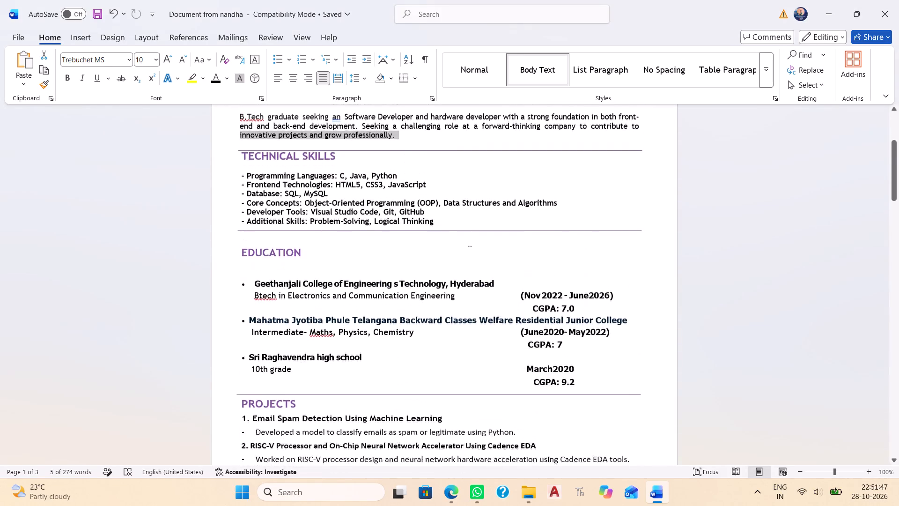
scroll(517, 268, "down", 1)
scroll(517, 268, "up", 5)
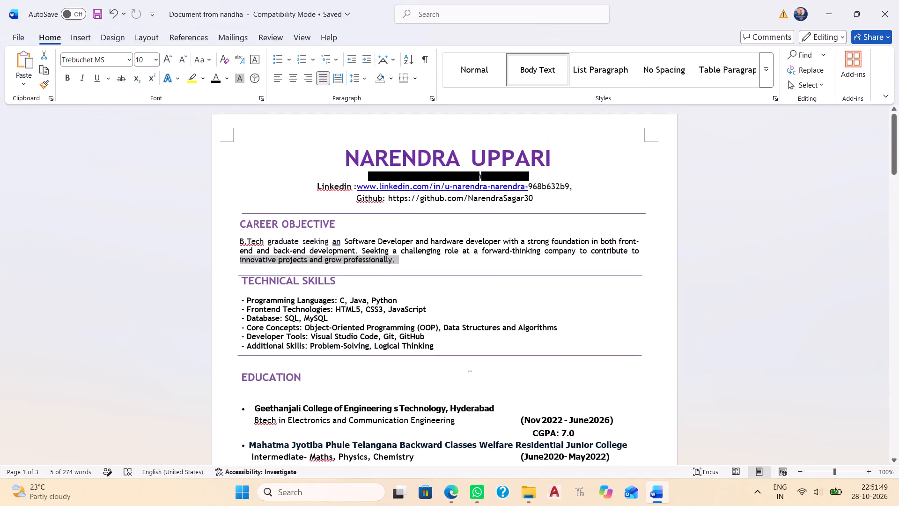
scroll(517, 268, "down", 3)
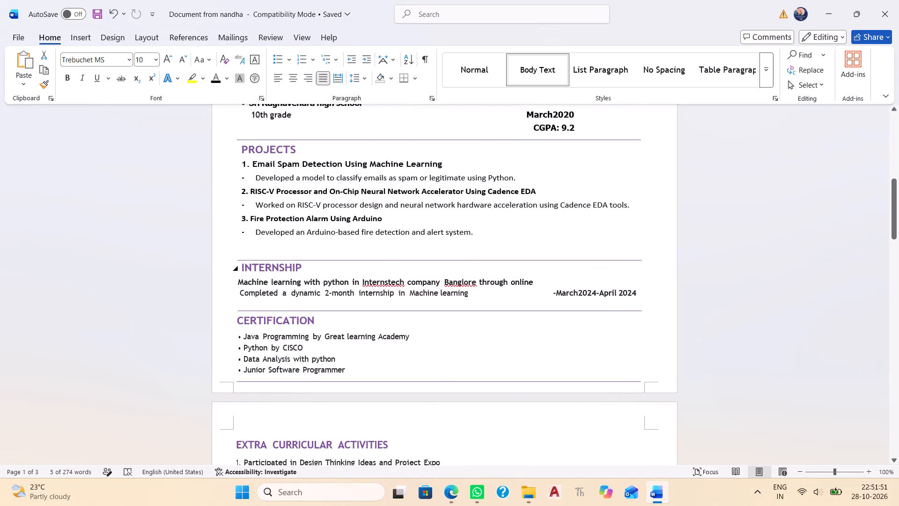
scroll(517, 268, "down", 1)
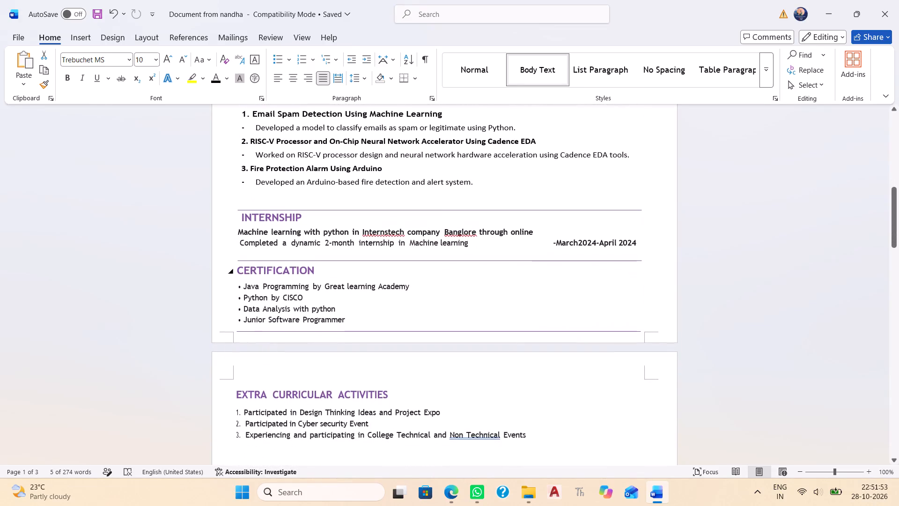
scroll(517, 268, "down", 1)
scroll(517, 268, "up", 3)
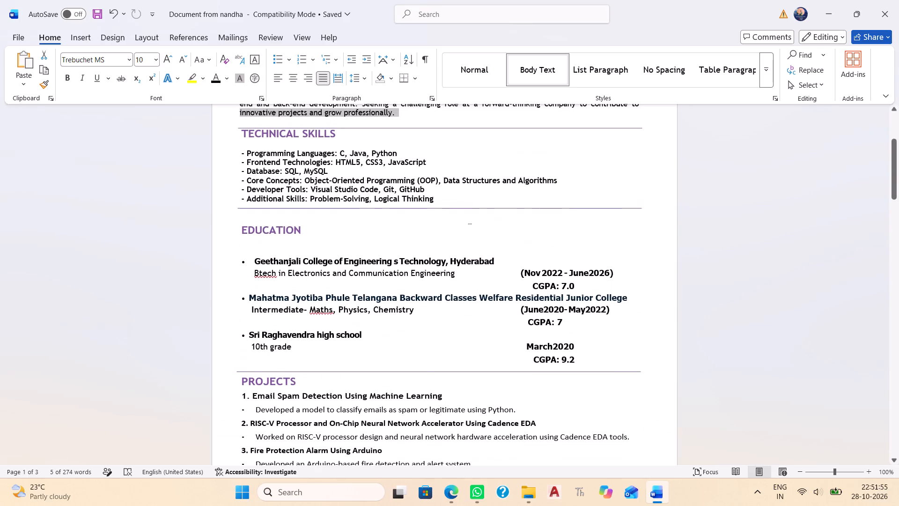
scroll(517, 268, "down", 2)
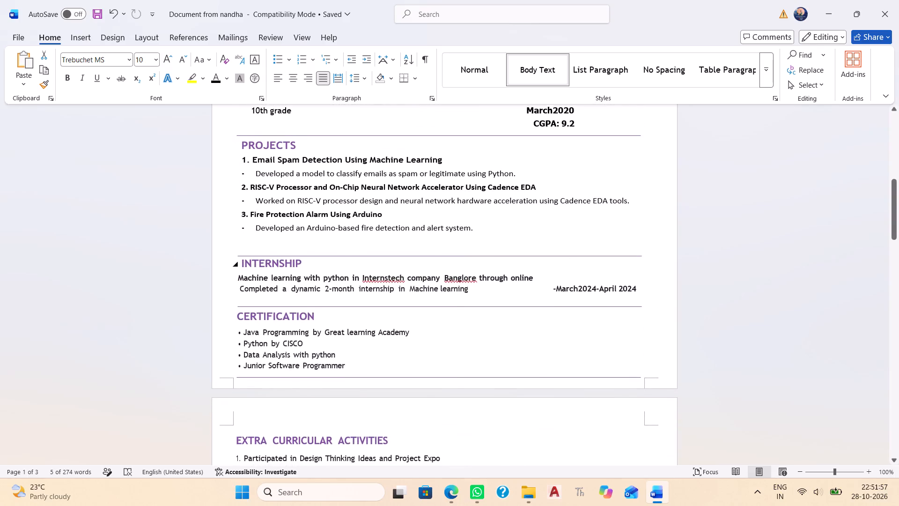
scroll(487, 341, "up", 6)
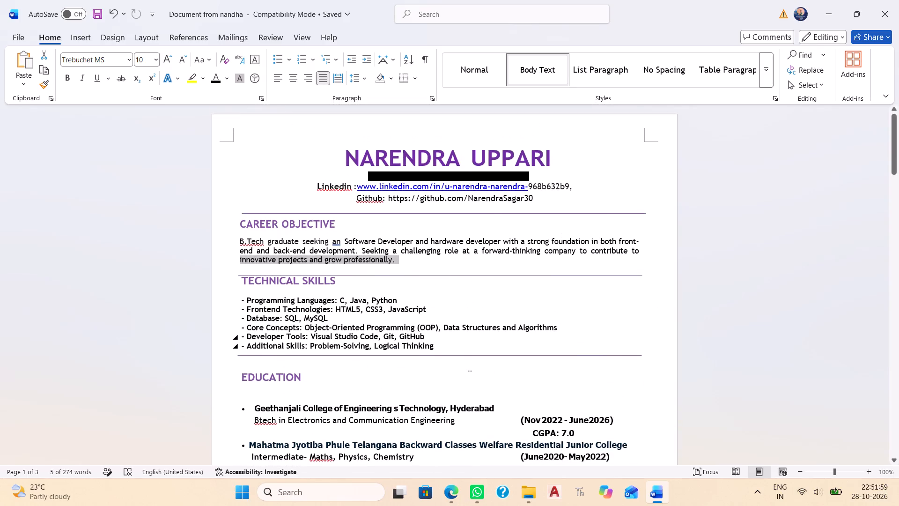
scroll(487, 341, "up", 1)
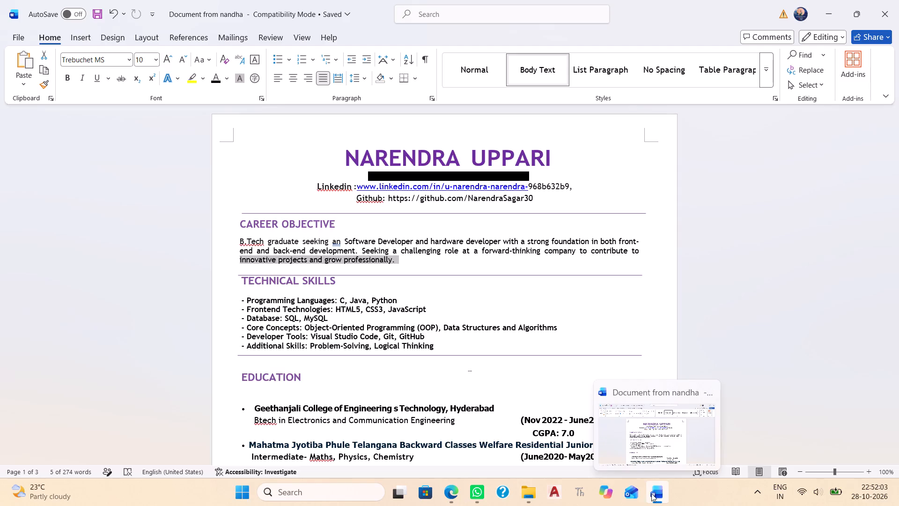
left_click(393, 294)
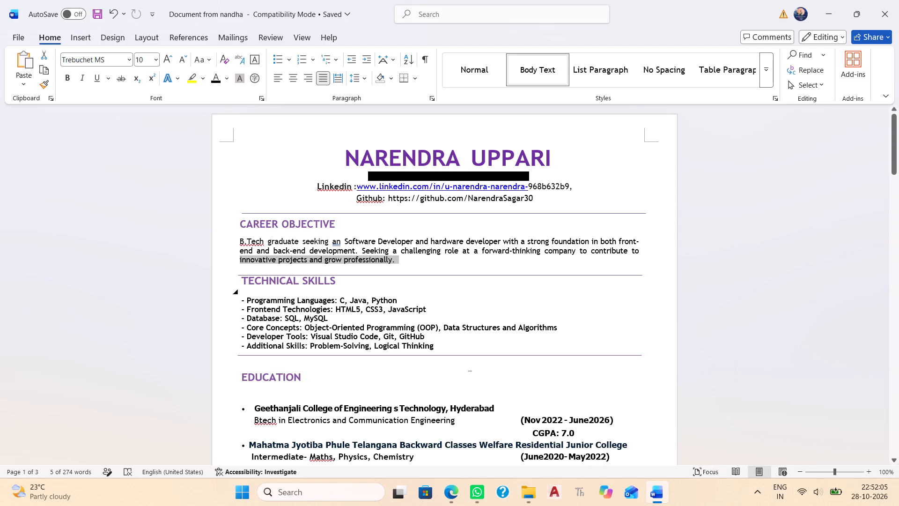
scroll(395, 279, "down", 2)
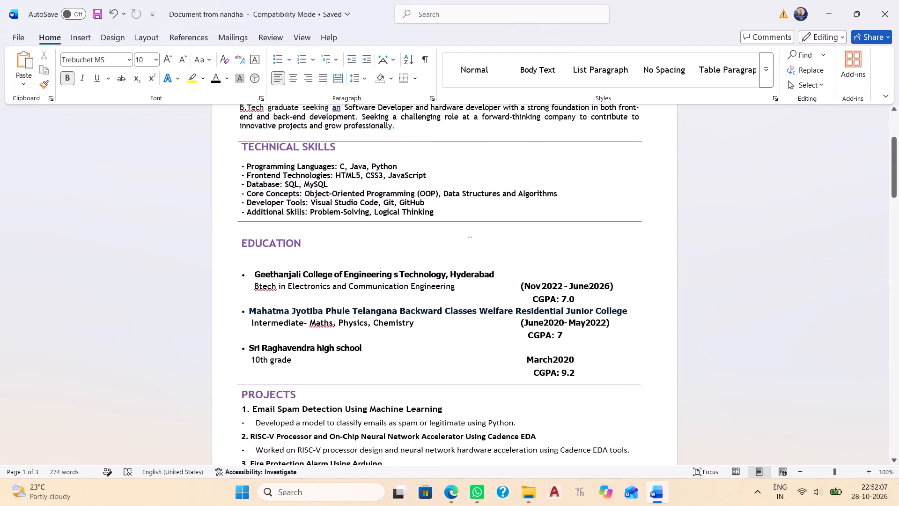
scroll(395, 279, "up", 1)
scroll(395, 279, "down", 1)
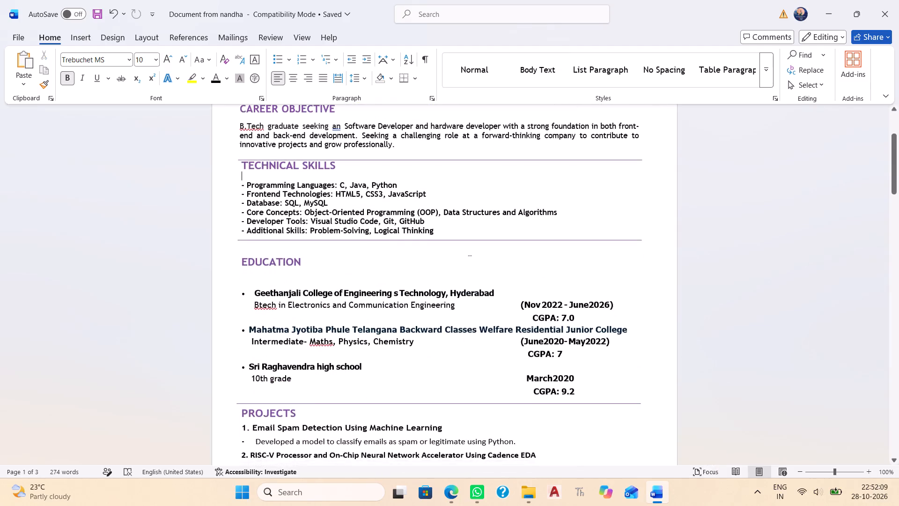
scroll(395, 279, "down", 1)
scroll(395, 279, "up", 1)
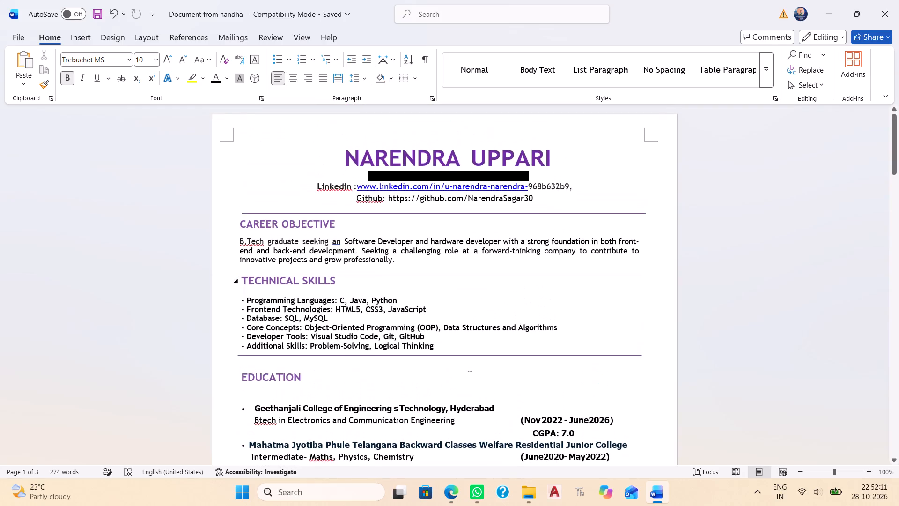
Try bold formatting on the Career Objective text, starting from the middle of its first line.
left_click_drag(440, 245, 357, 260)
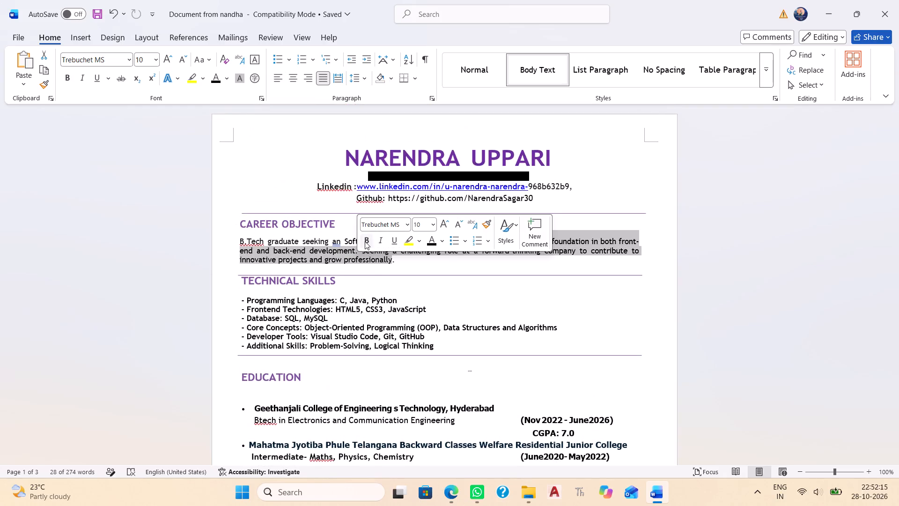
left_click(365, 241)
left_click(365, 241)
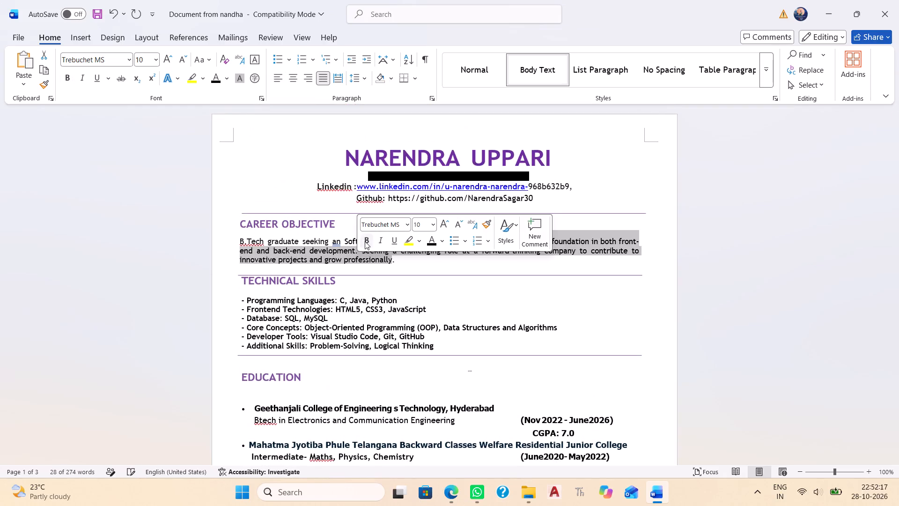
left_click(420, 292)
Change the font of all three project titles and descriptions in the Projects section to Trebuchet MS.
scroll(420, 292, "down", 1)
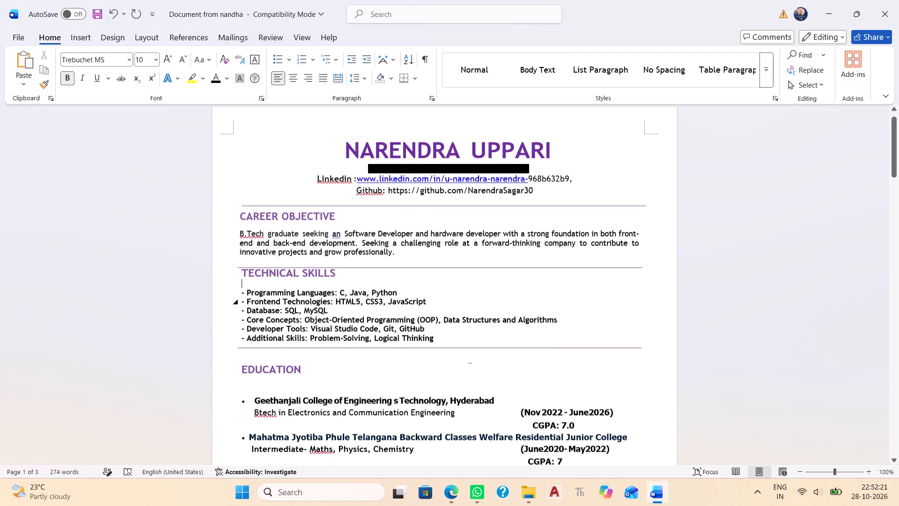
scroll(420, 292, "down", 4)
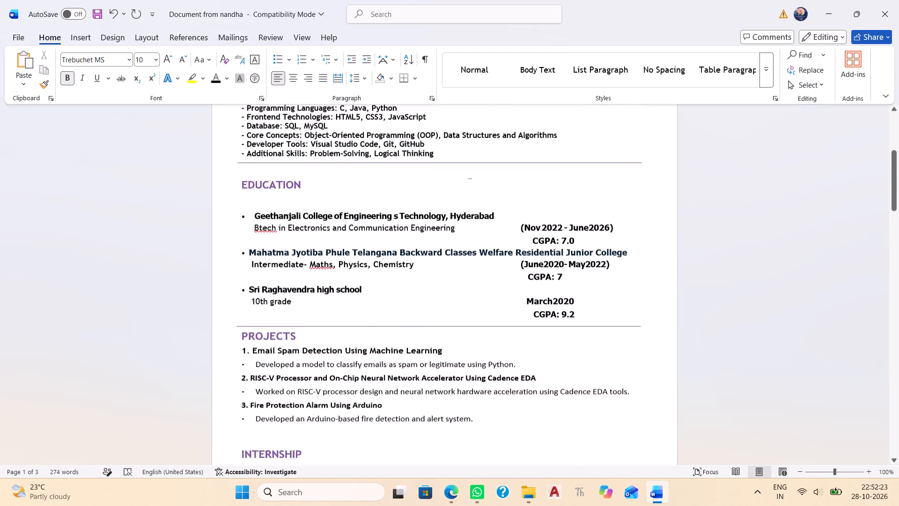
scroll(420, 292, "right", 1)
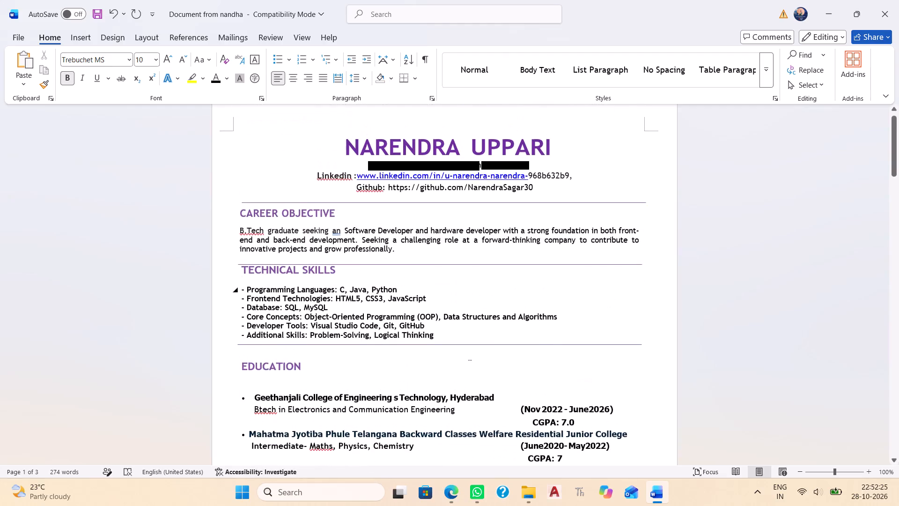
scroll(420, 292, "right", 1)
scroll(420, 292, "down", 1)
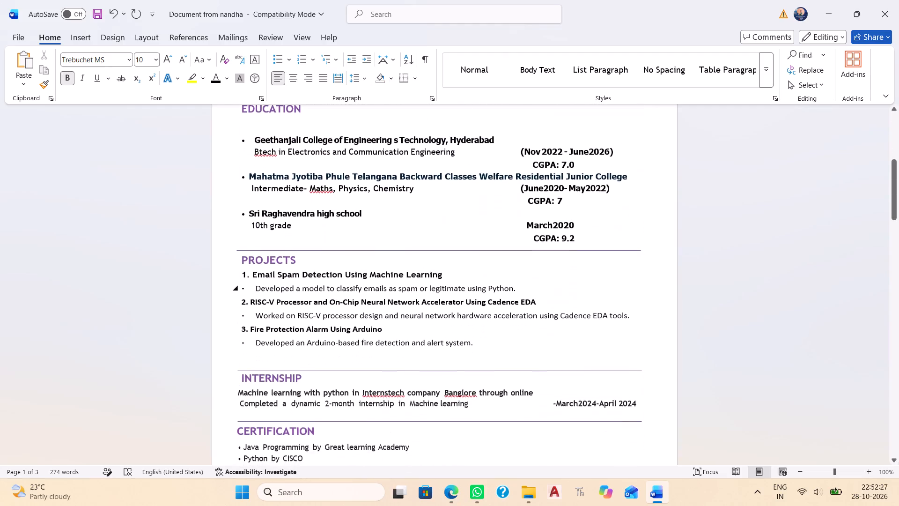
left_click_drag(243, 276, 470, 346)
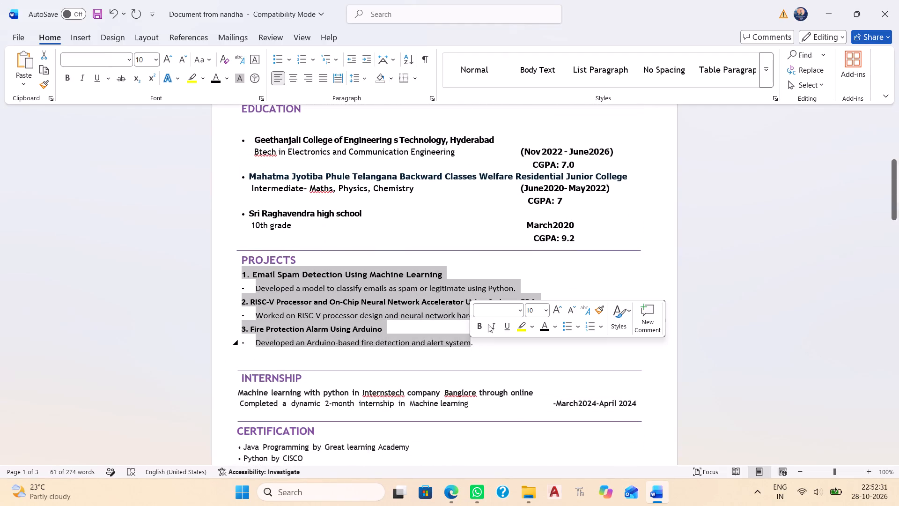
left_click(520, 311)
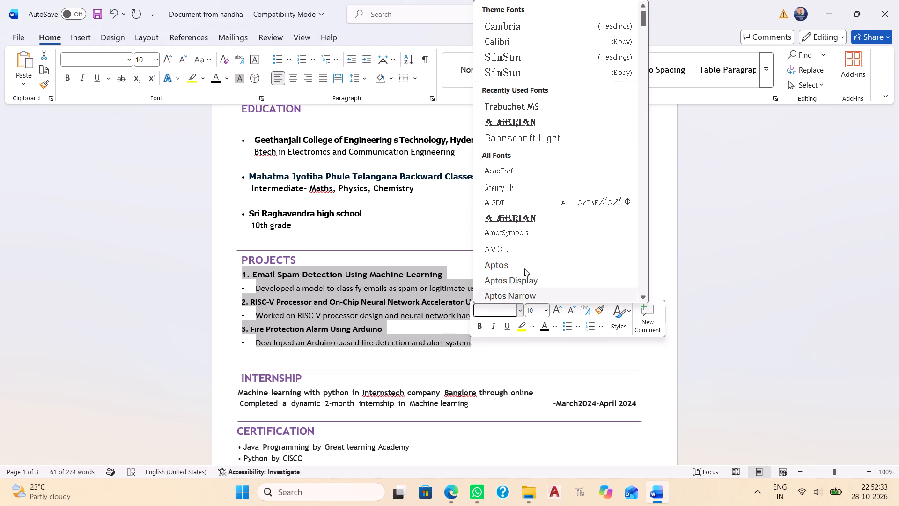
scroll(530, 245, "down", 3)
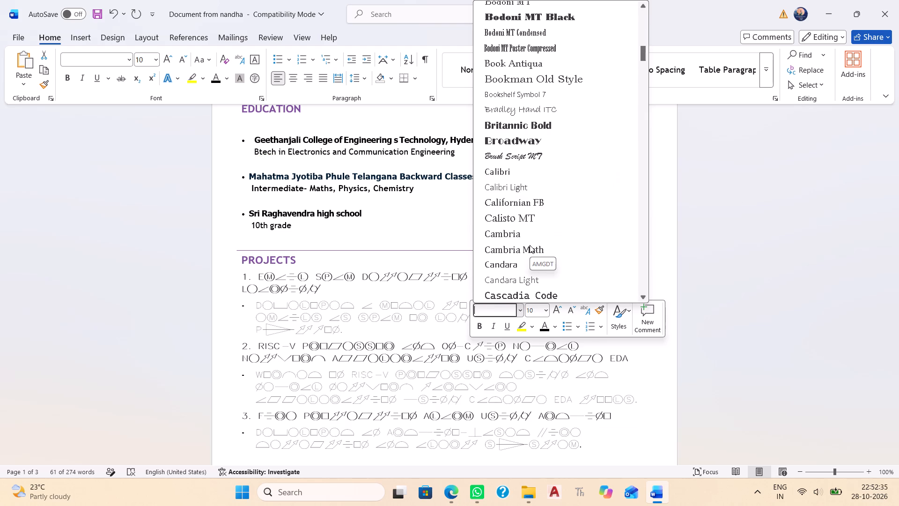
scroll(530, 245, "down", 5)
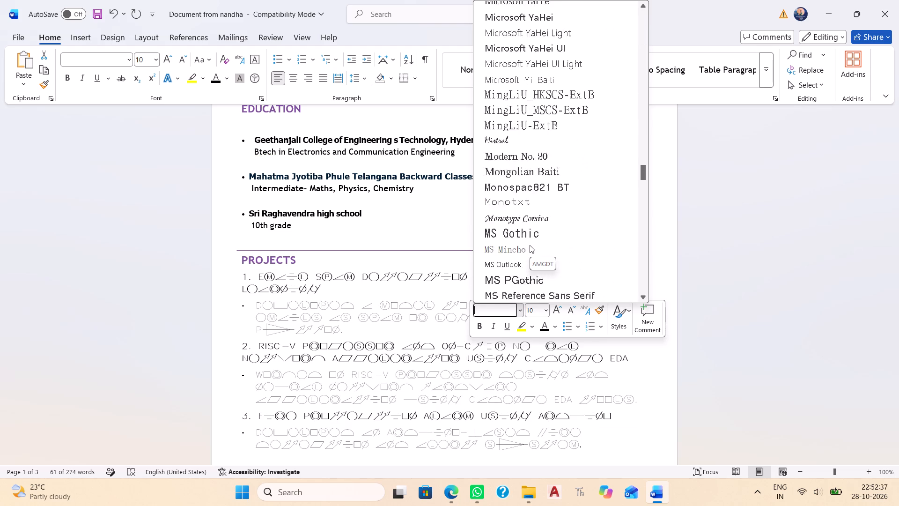
scroll(530, 245, "down", 3)
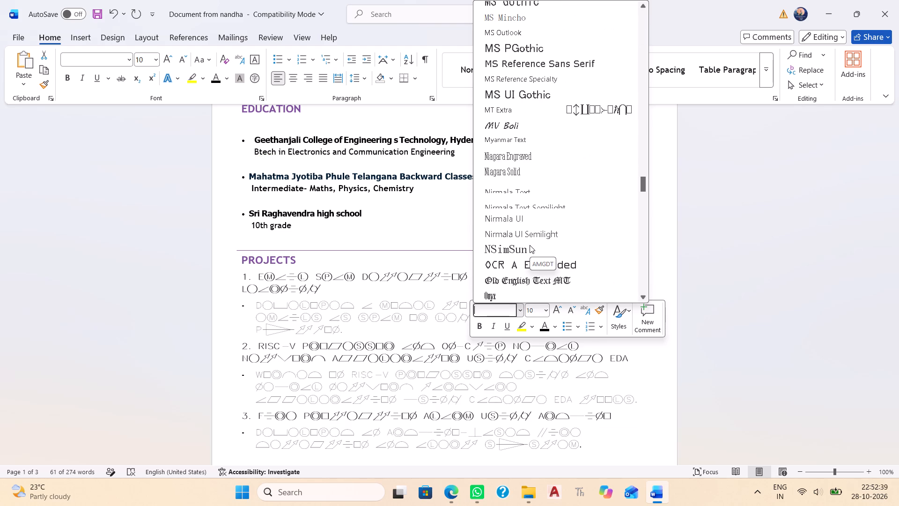
scroll(530, 245, "down", 4)
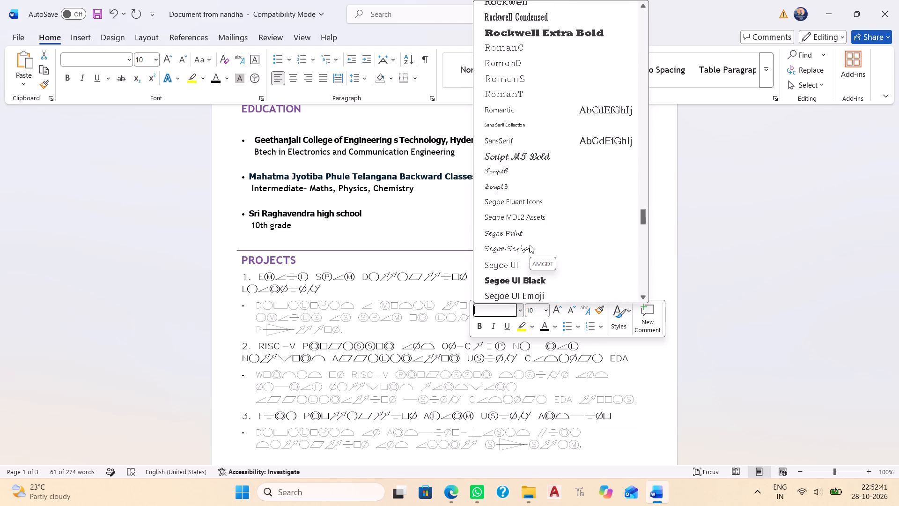
scroll(530, 245, "down", 4)
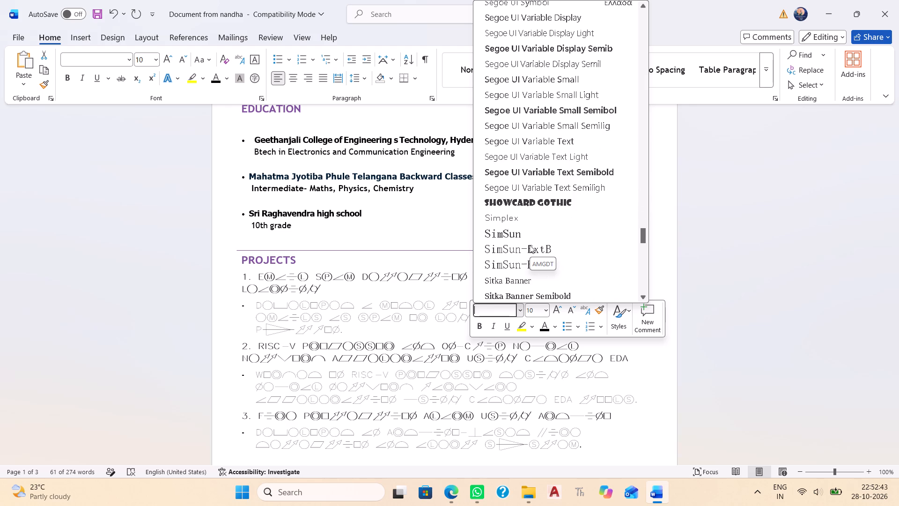
scroll(530, 245, "down", 3)
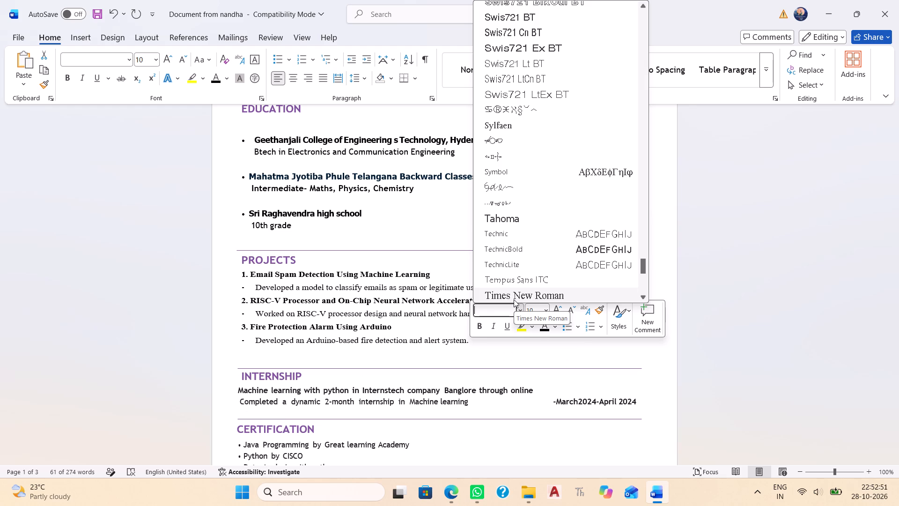
scroll(528, 260, "down", 1)
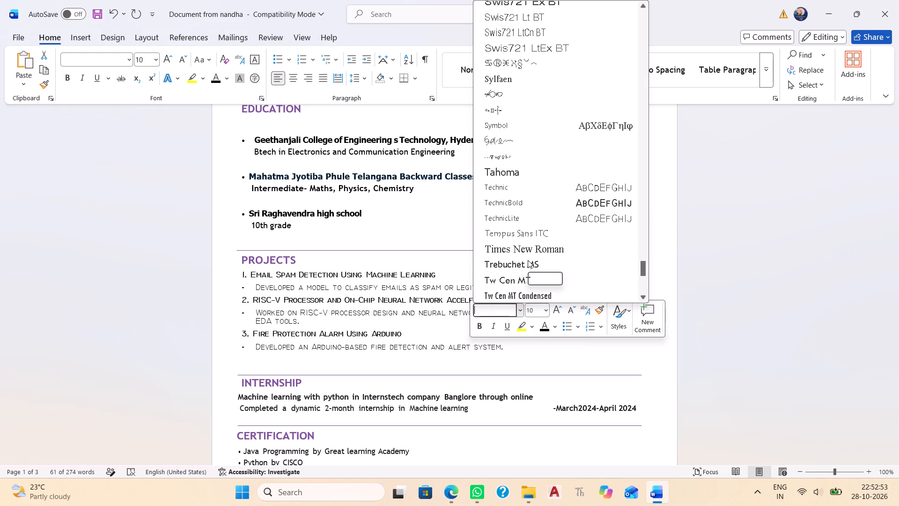
left_click(517, 265)
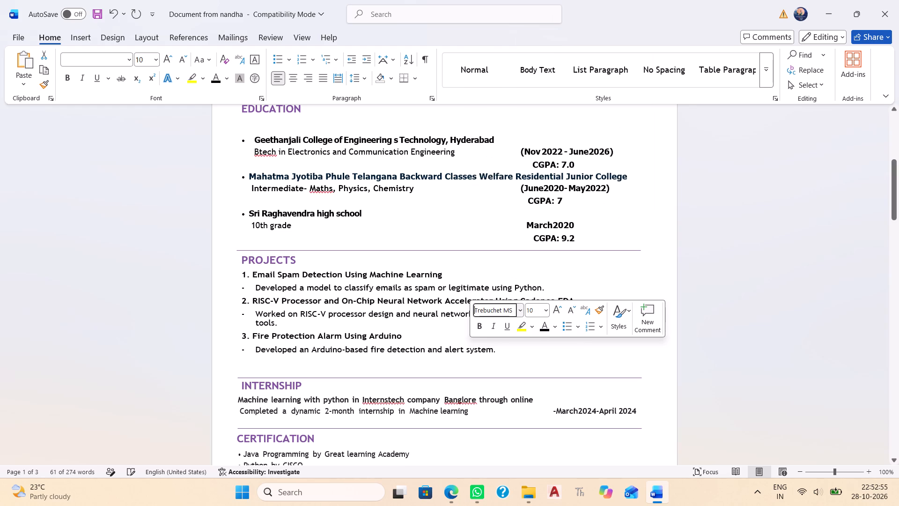
left_click(493, 260)
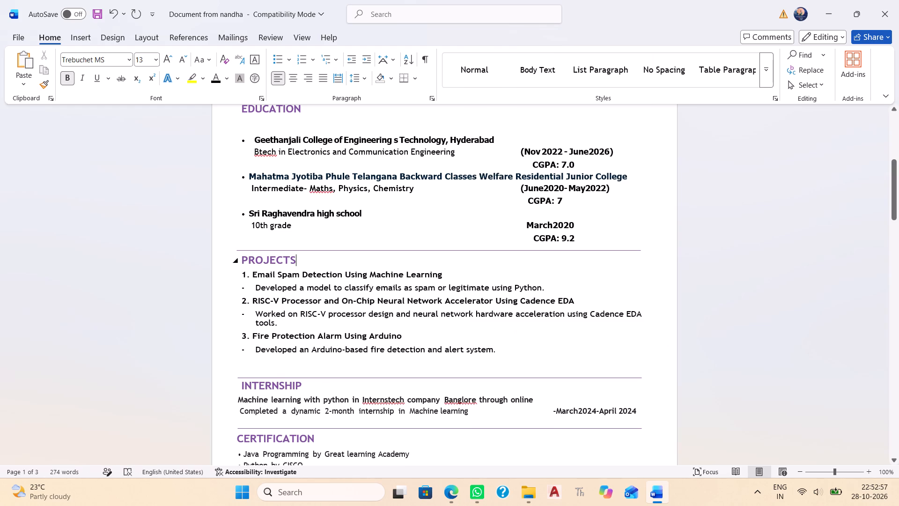
Review the résumé's content and formatting from the header through the Extra Curricular Activities section, including the Projects text.
scroll(493, 260, "up", 1)
scroll(493, 260, "right", 2)
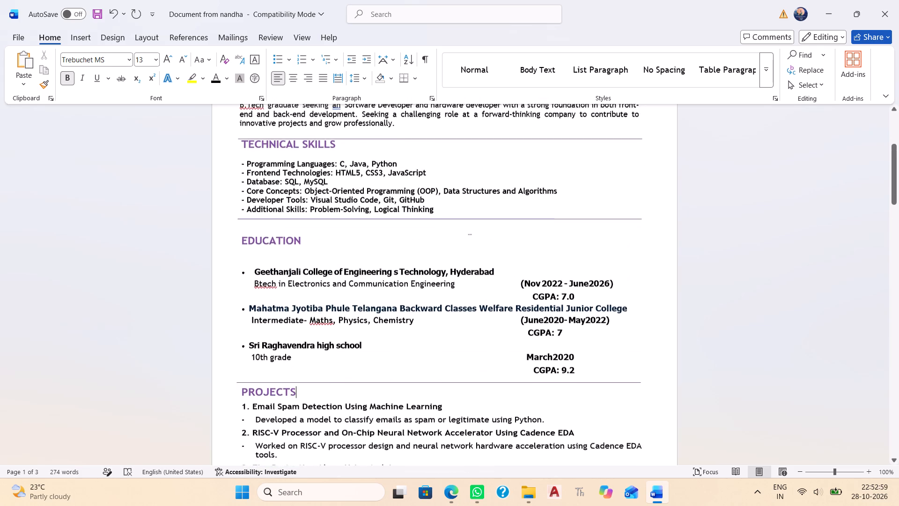
scroll(493, 260, "right", 1)
scroll(493, 260, "down", 1)
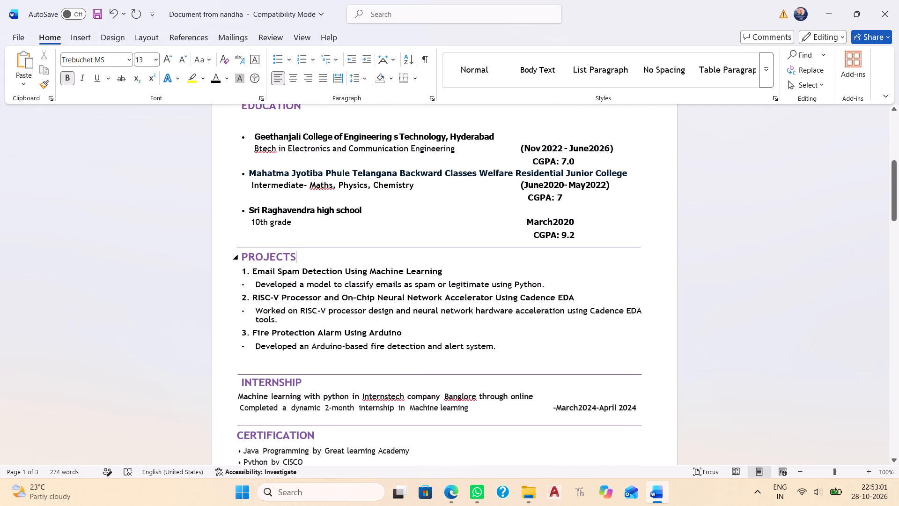
scroll(493, 260, "up", 2)
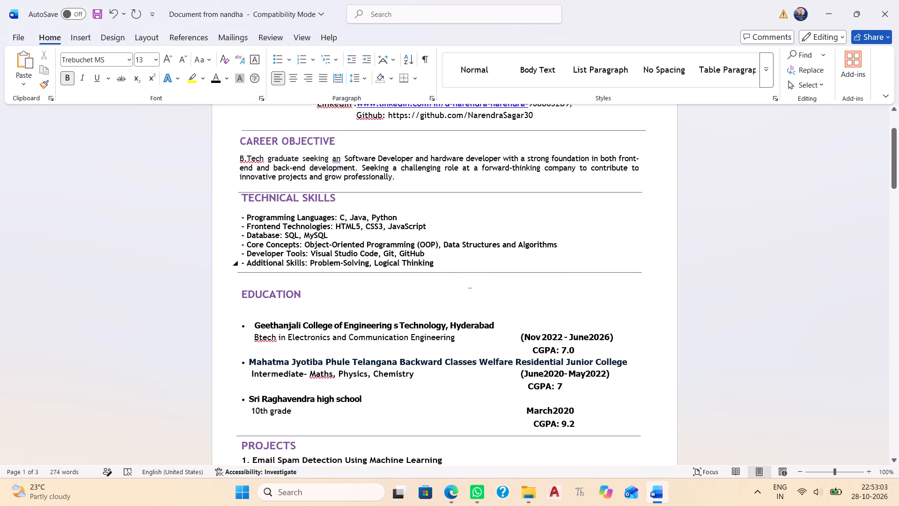
scroll(493, 260, "down", 4)
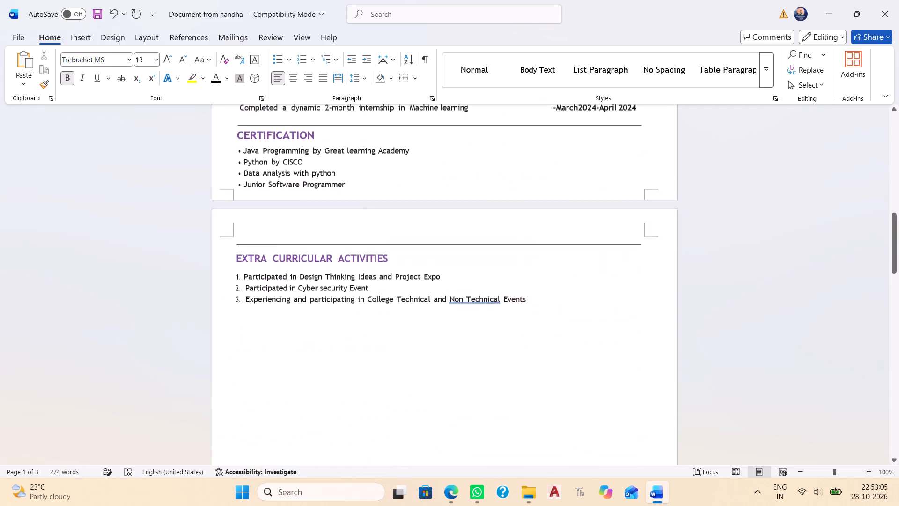
scroll(493, 260, "up", 2)
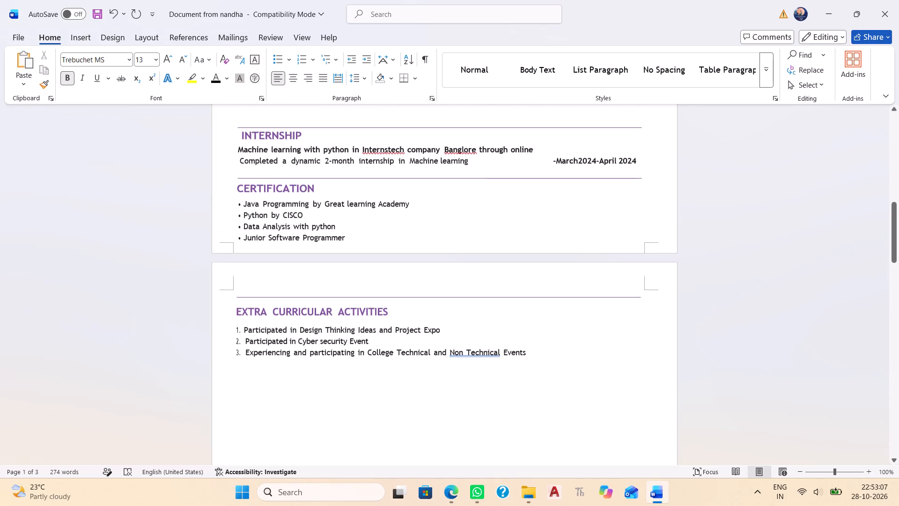
scroll(493, 260, "up", 1)
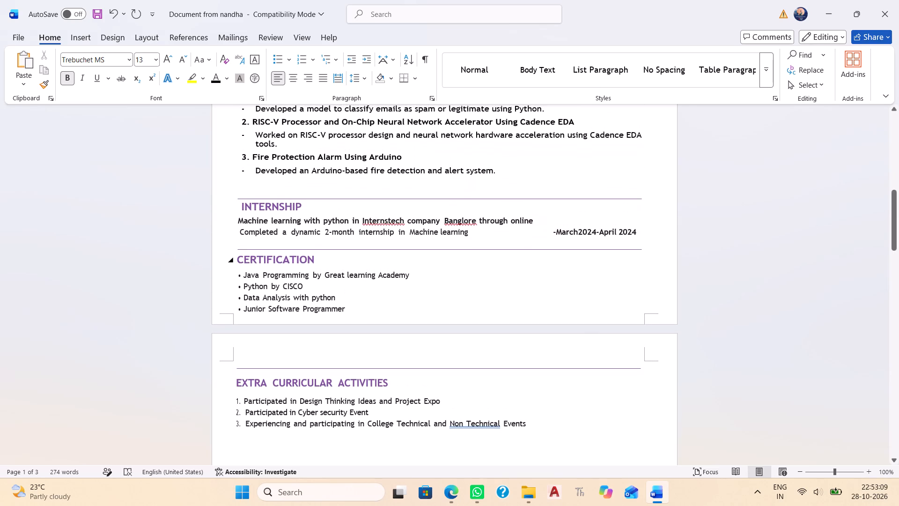
scroll(493, 260, "up", 1)
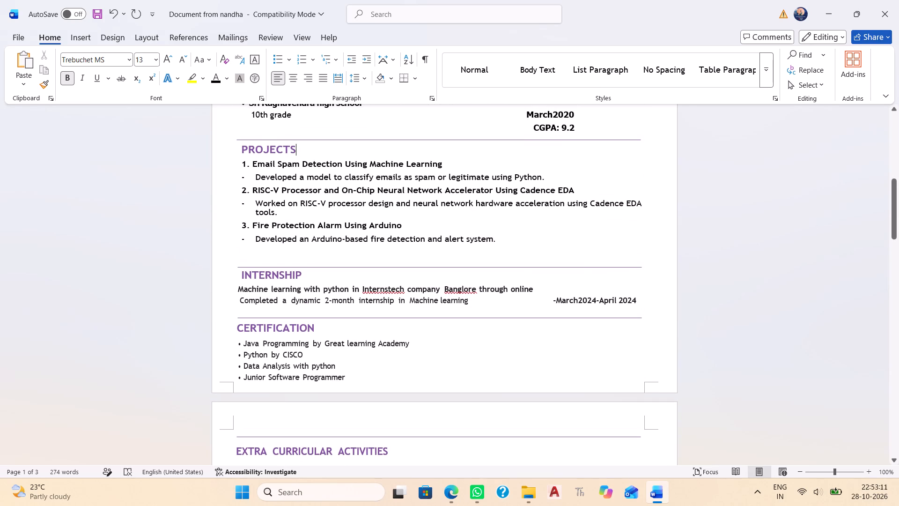
scroll(493, 260, "up", 2)
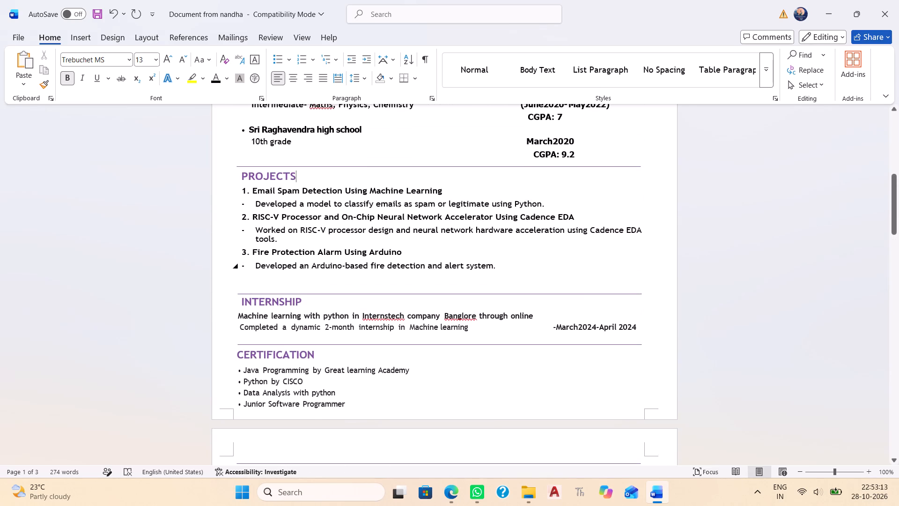
scroll(493, 260, "up", 2)
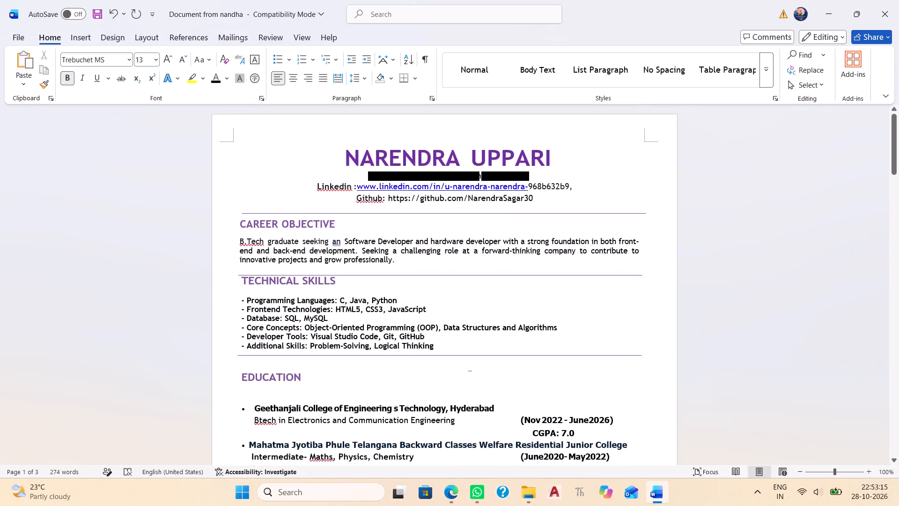
Examine the page layout across all three pages, including the indoor games item alone on the last page.
scroll(493, 260, "down", 2)
scroll(493, 260, "down", 3, "ctrl")
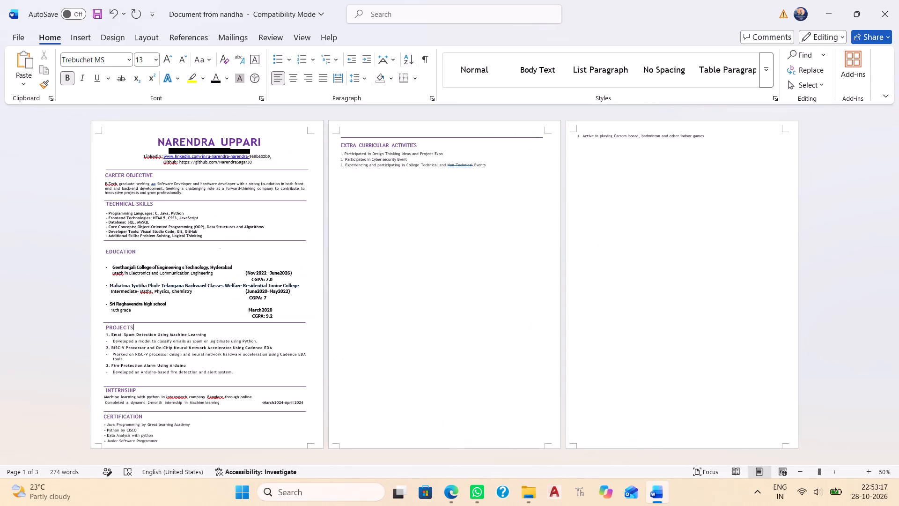
scroll(432, 290, "right", 2)
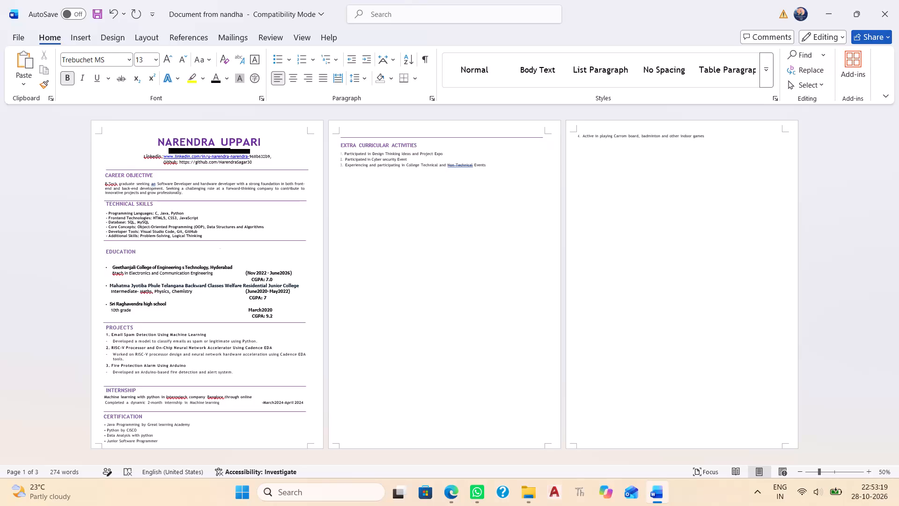
left_click(582, 126)
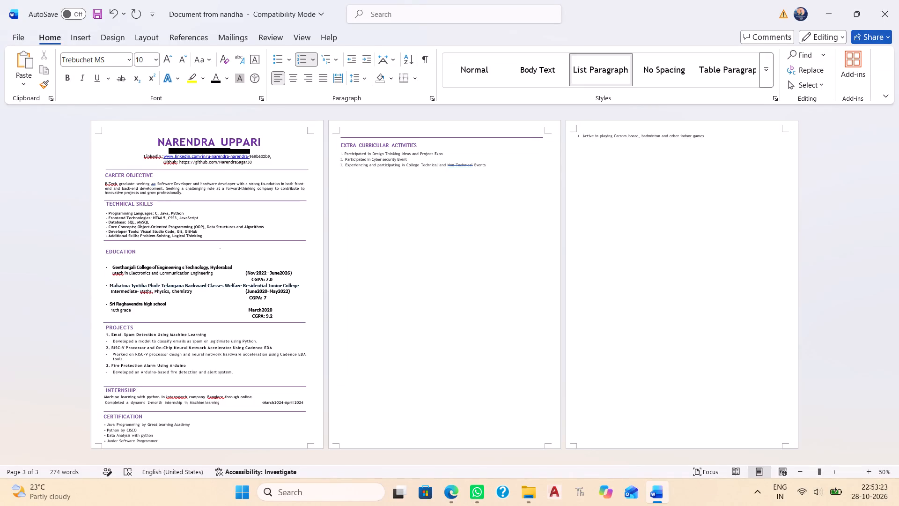
left_click(574, 135)
left_click(574, 135)
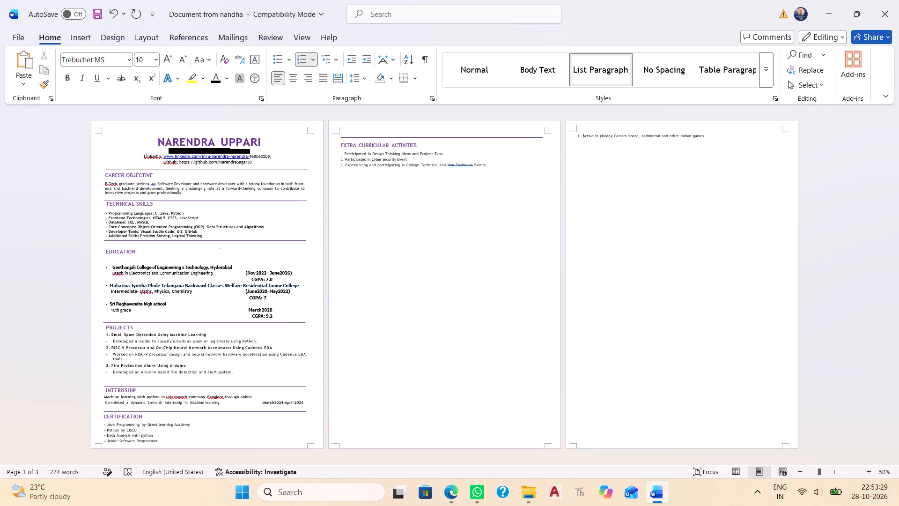
scroll(320, 323, "up", 2, "ctrl")
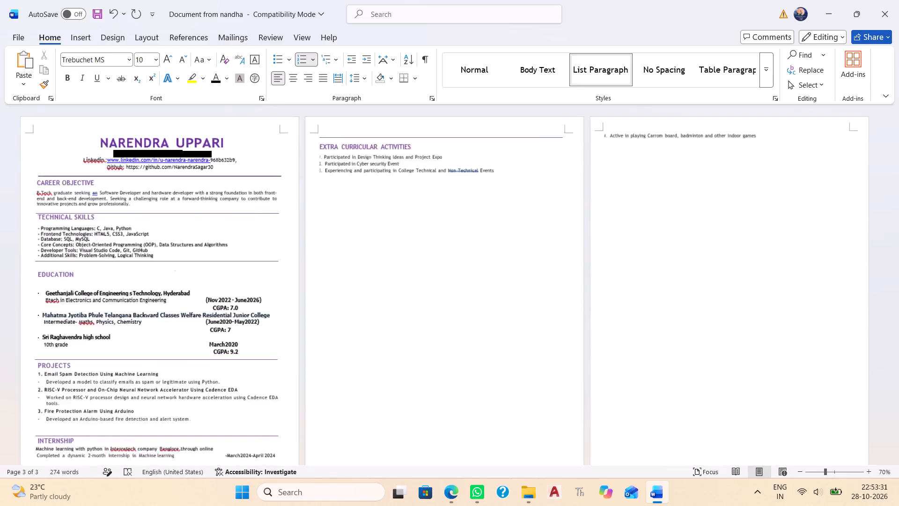
scroll(320, 323, "up", 2, "ctrl")
scroll(320, 323, "down", 4, "ctrl")
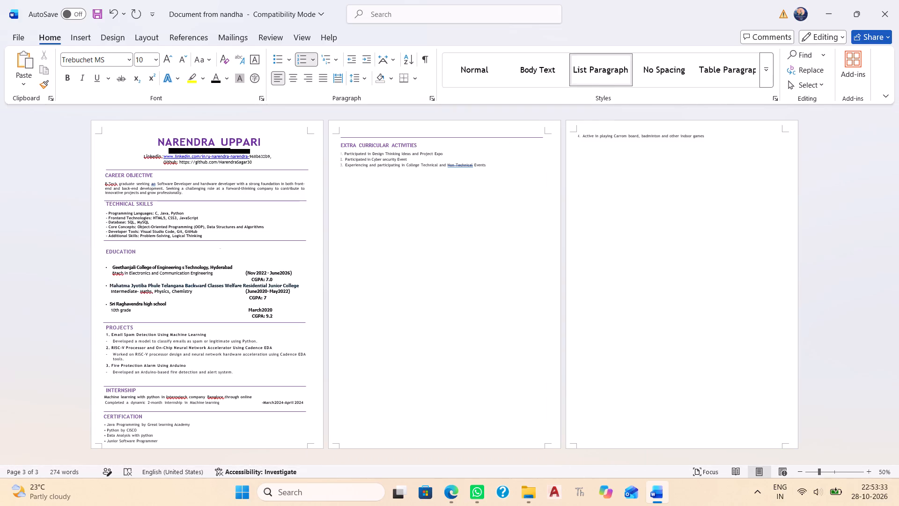
scroll(261, 196, "left", 1)
scroll(261, 196, "up", 7, "ctrl")
scroll(261, 196, "up", 2)
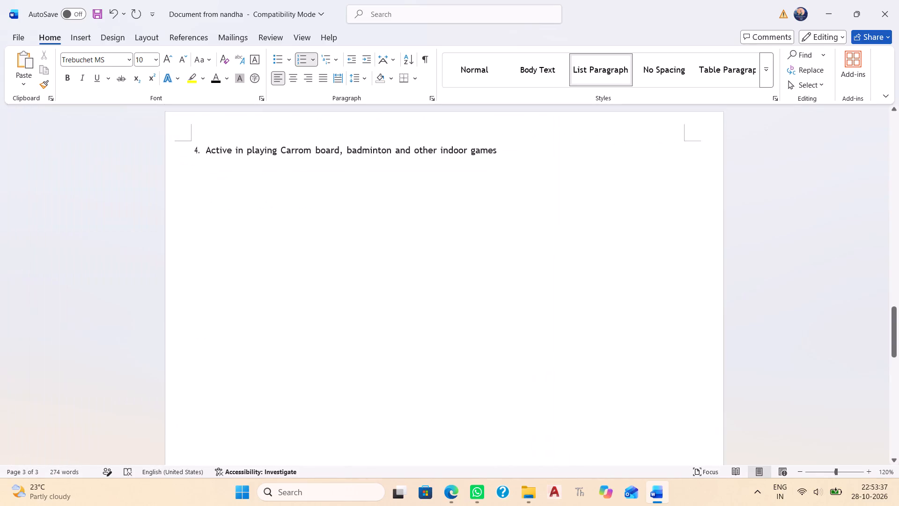
scroll(261, 196, "up", 11)
scroll(261, 196, "down", 1, "ctrl")
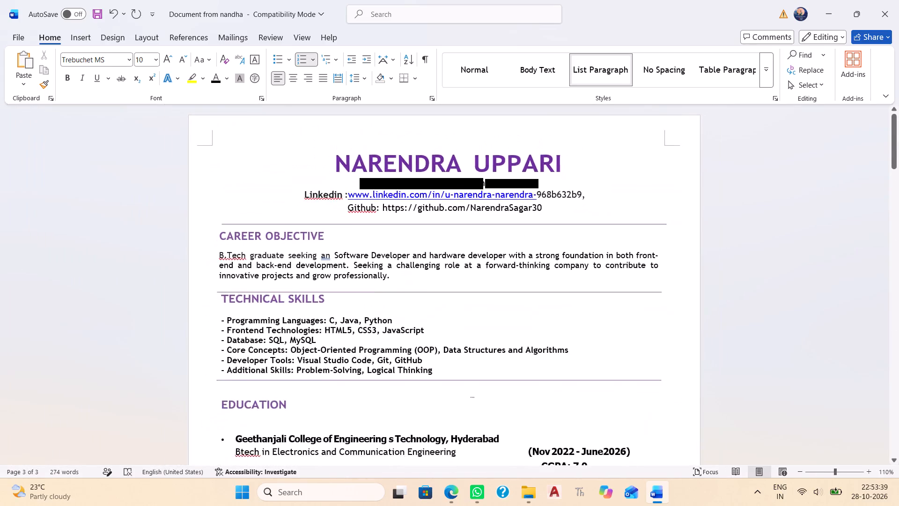
scroll(261, 196, "down", 3, "ctrl")
scroll(261, 196, "down", 2)
scroll(317, 258, "down", 3)
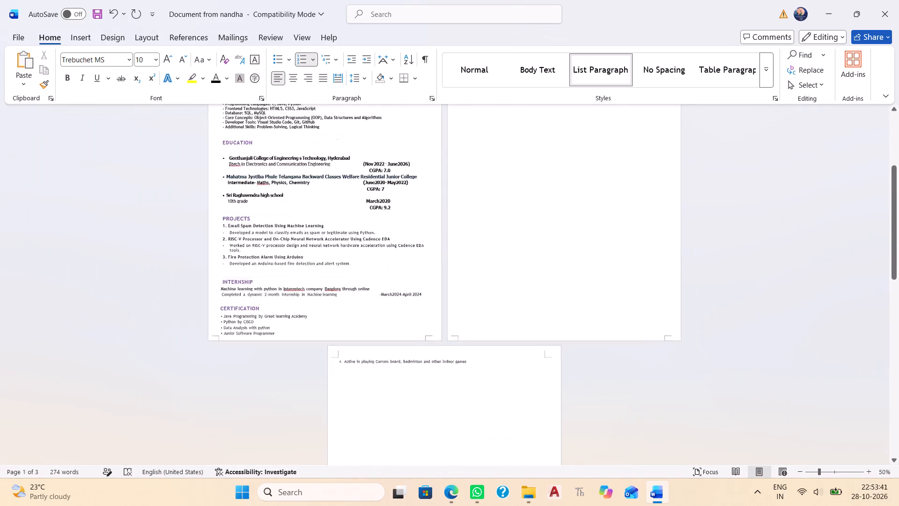
scroll(302, 287, "up", 1, "ctrl")
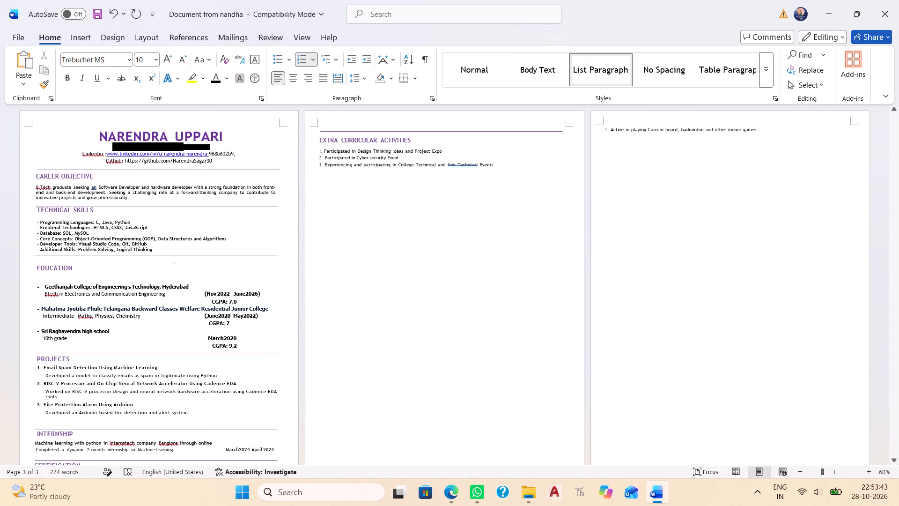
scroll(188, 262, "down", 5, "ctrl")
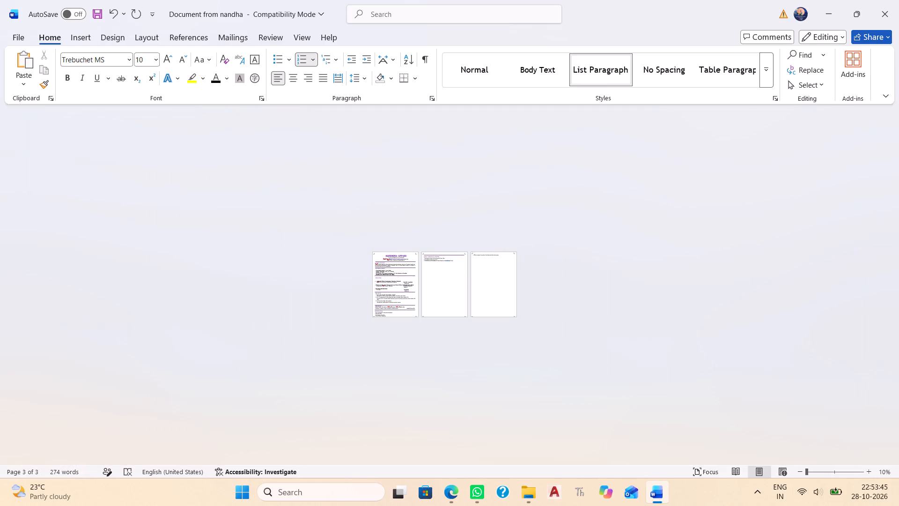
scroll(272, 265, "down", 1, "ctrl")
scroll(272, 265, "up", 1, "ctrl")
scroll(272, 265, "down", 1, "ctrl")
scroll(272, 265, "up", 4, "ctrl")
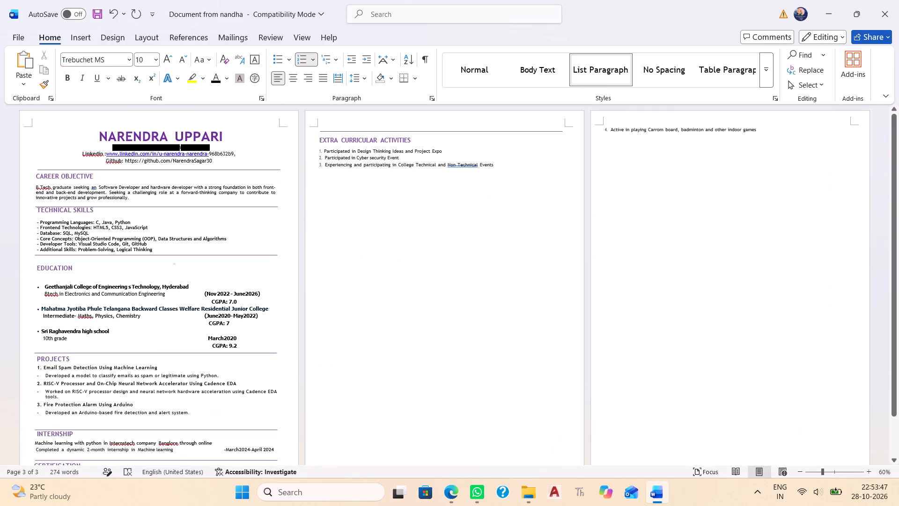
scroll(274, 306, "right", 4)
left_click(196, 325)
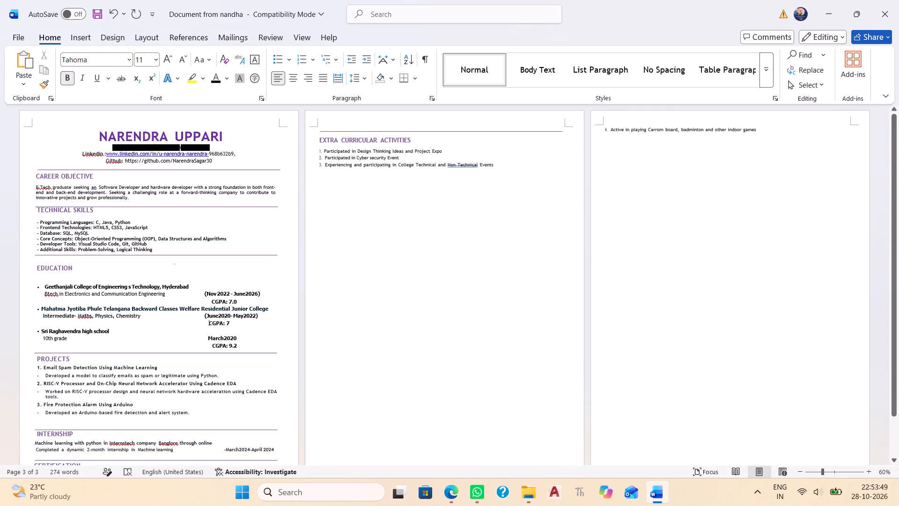
Apply the Trebuchet MS font to all project titles and descriptions beneath the Projects heading.
scroll(196, 325, "down", 3)
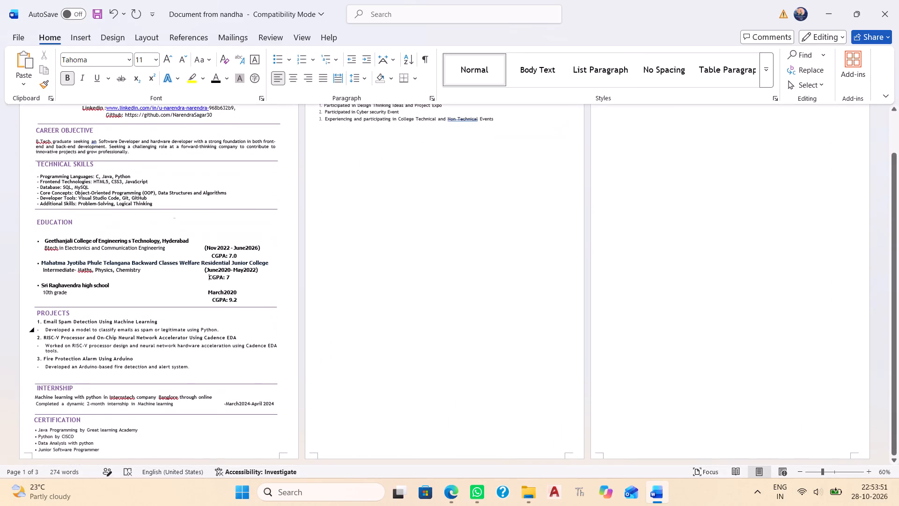
scroll(196, 325, "down", 3)
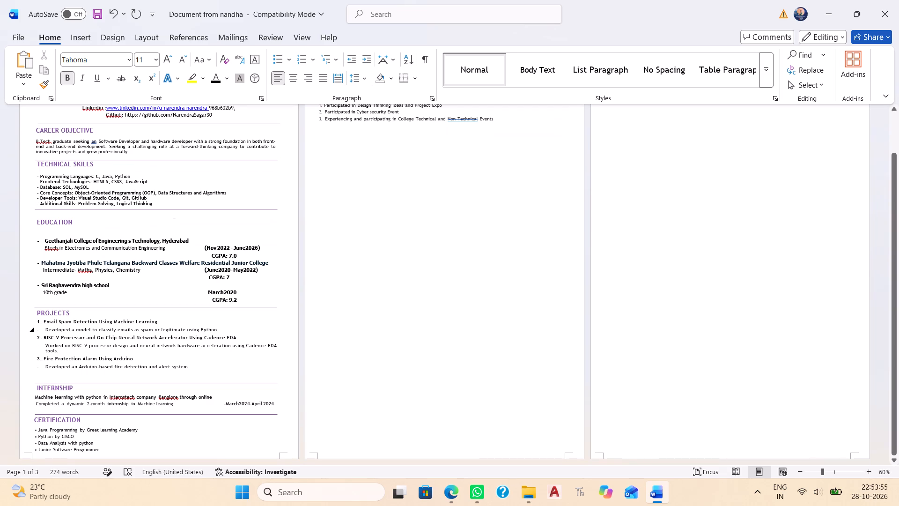
left_click_drag(192, 364, 138, 345)
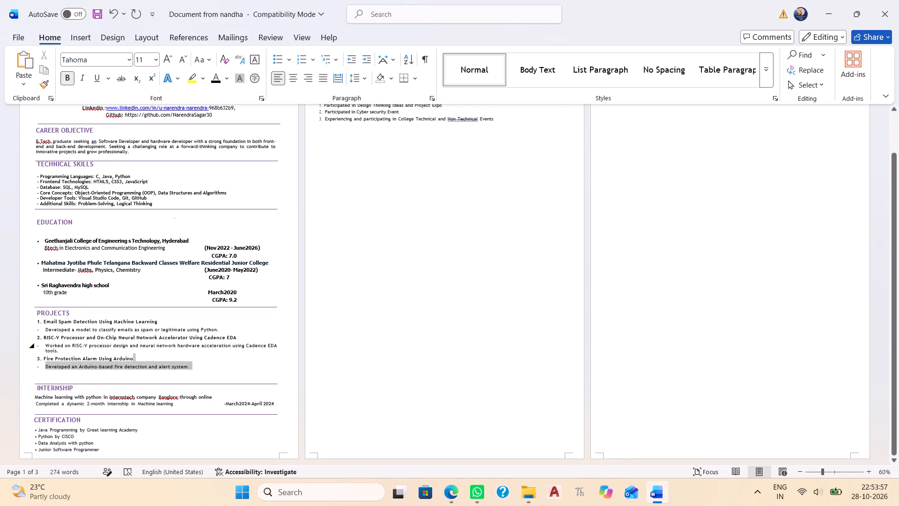
left_click_drag(138, 345, 78, 314)
left_click(127, 280)
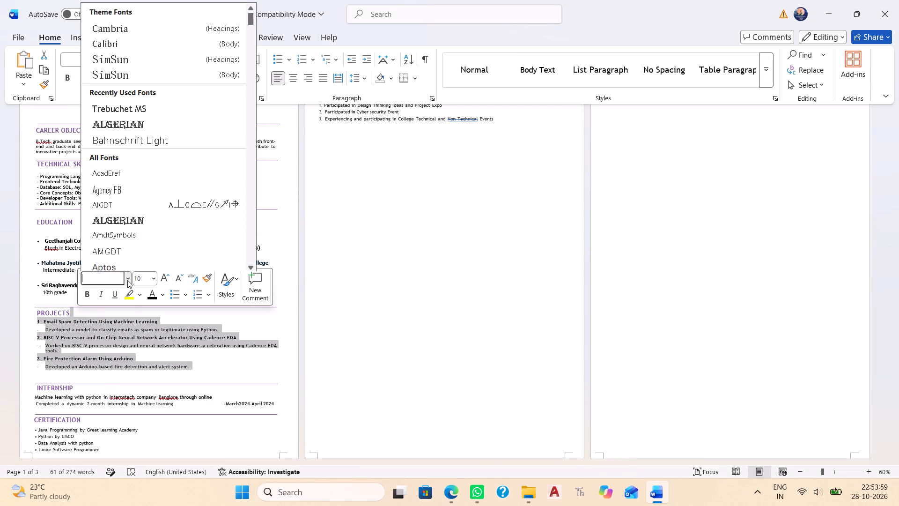
scroll(161, 167, "down", 11)
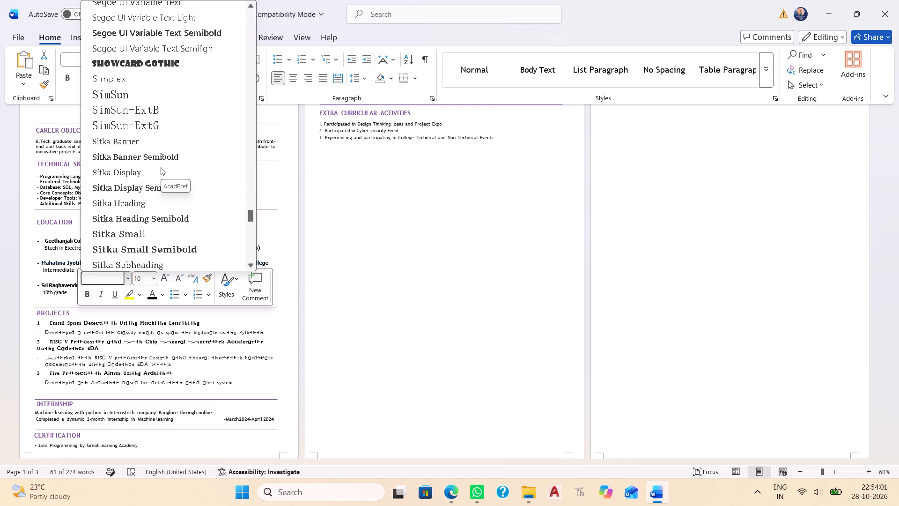
scroll(161, 167, "up", 1)
scroll(161, 167, "down", 6)
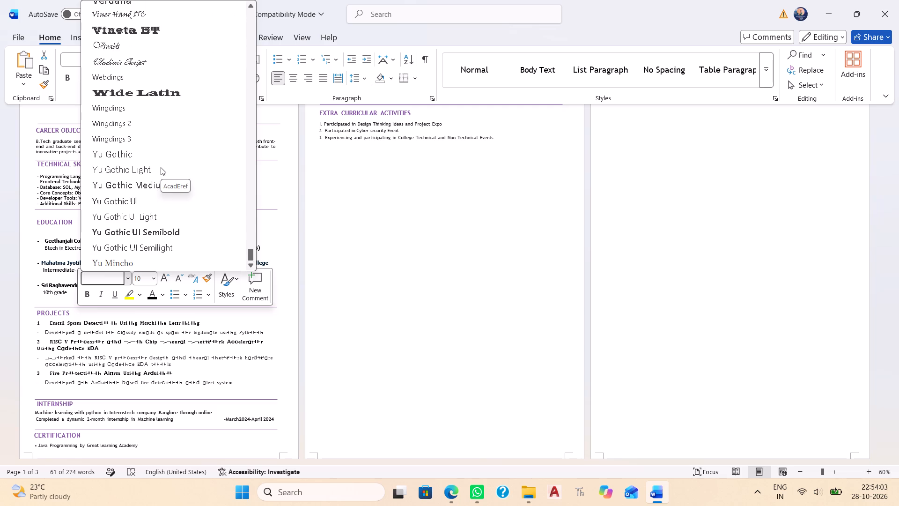
scroll(161, 167, "down", 15)
scroll(161, 167, "up", 1)
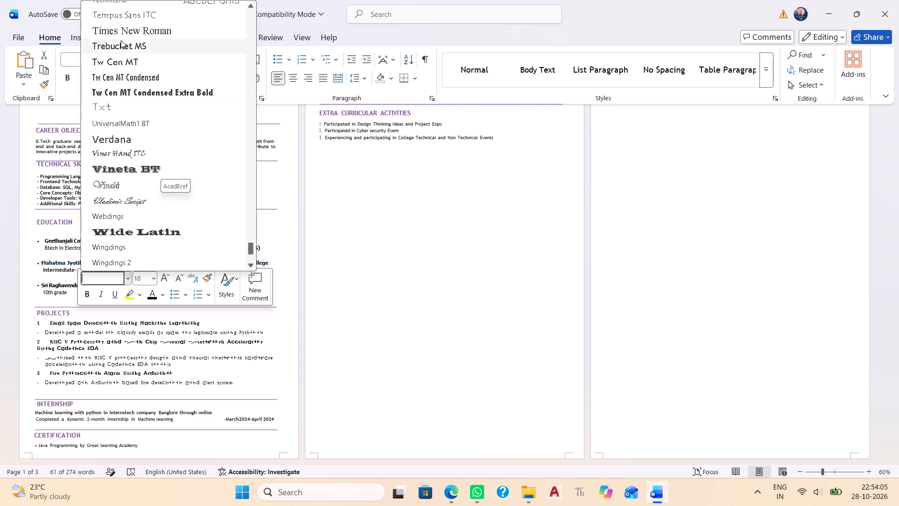
left_click(126, 51)
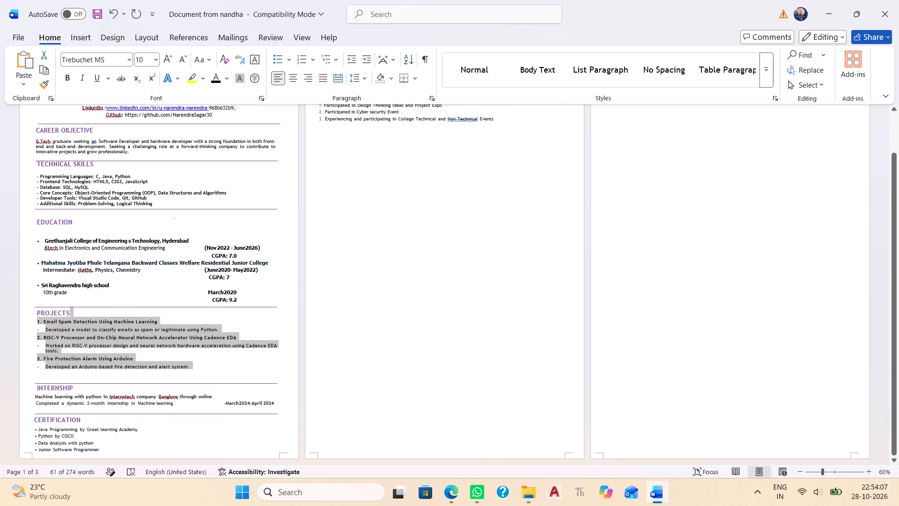
left_click(194, 328)
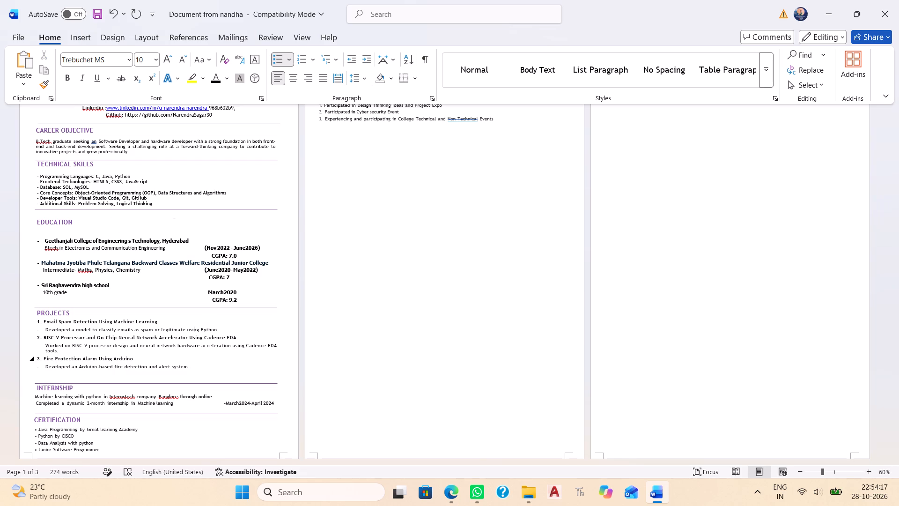
Save the résumé document under its existing name.
left_click(14, 34)
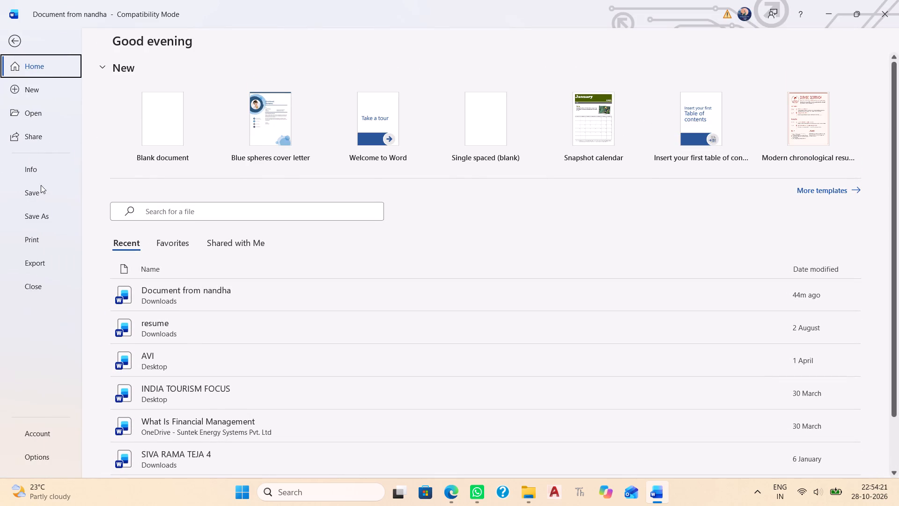
left_click(35, 197)
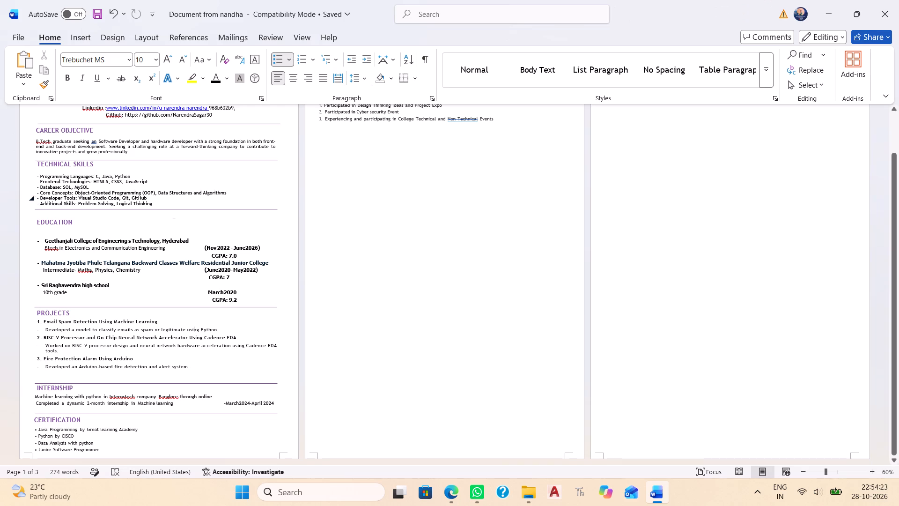
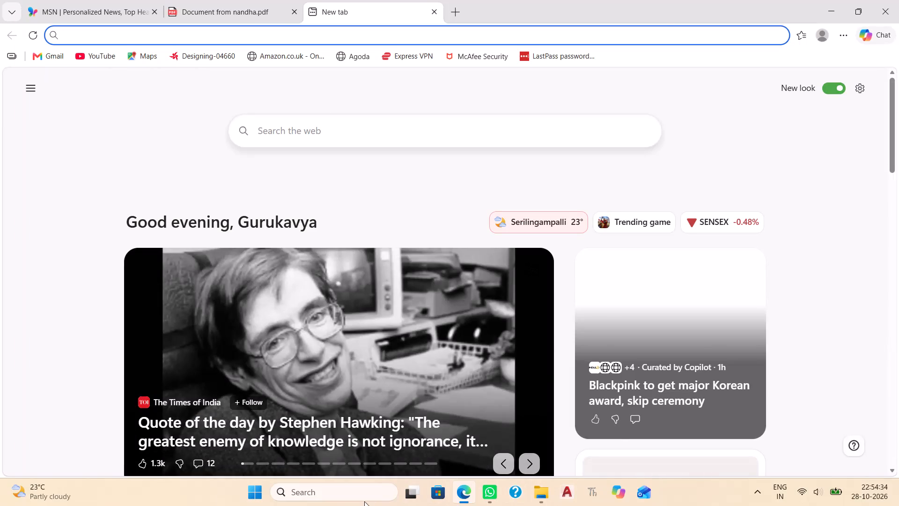
Launch Word and open the recent file "Document from nandha" from the Downloads folder.
left_click(340, 498)
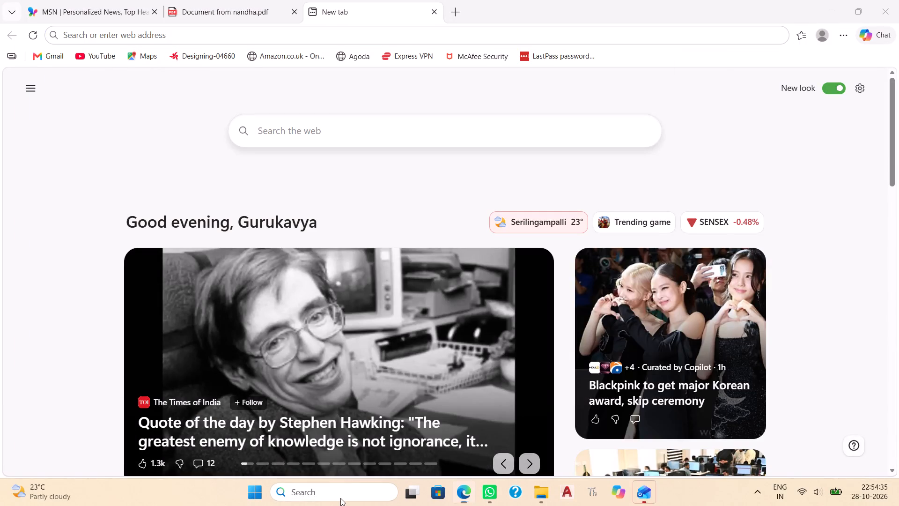
double_click(351, 142)
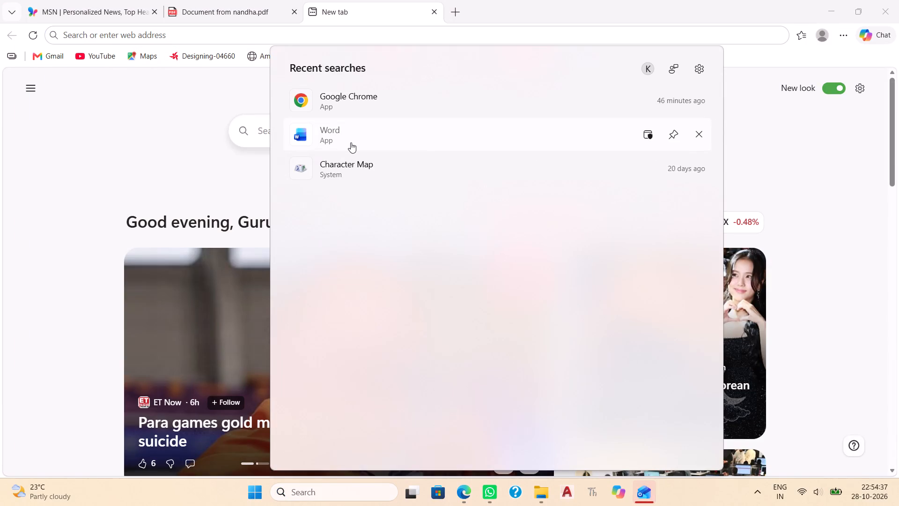
left_click(351, 142)
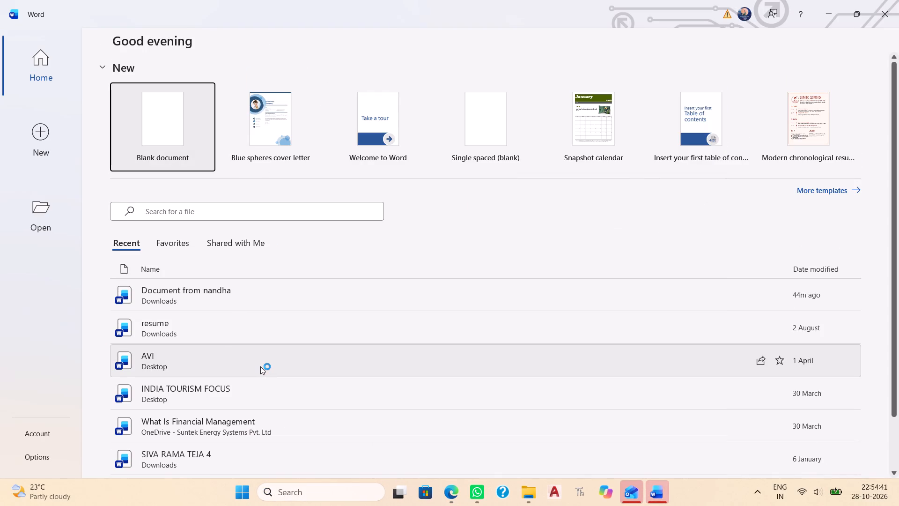
double_click(248, 293)
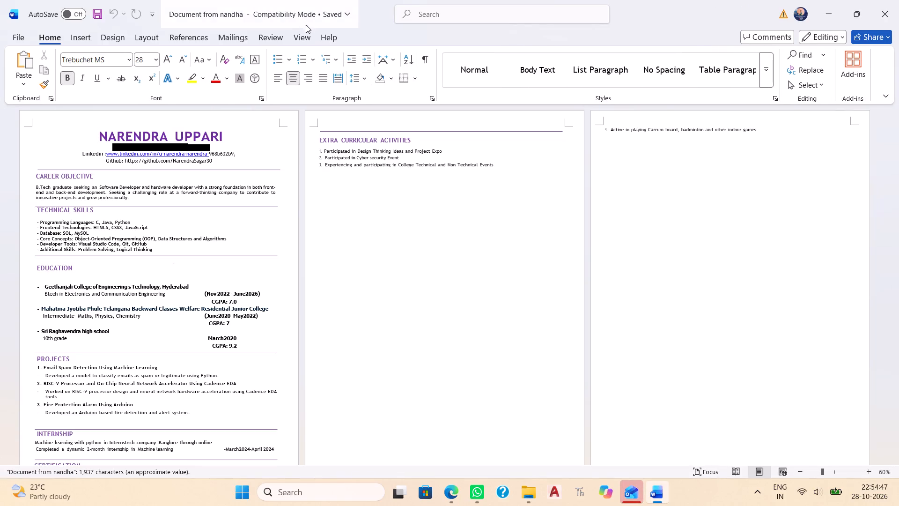
Examine the reopened résumé's page layout in vertical page movement, from the header through the Certification section.
left_click(308, 39)
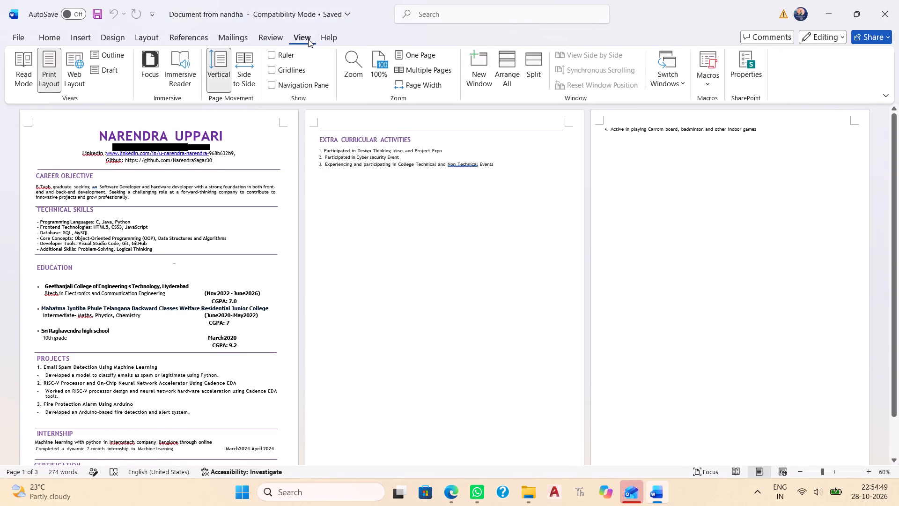
left_click(225, 71)
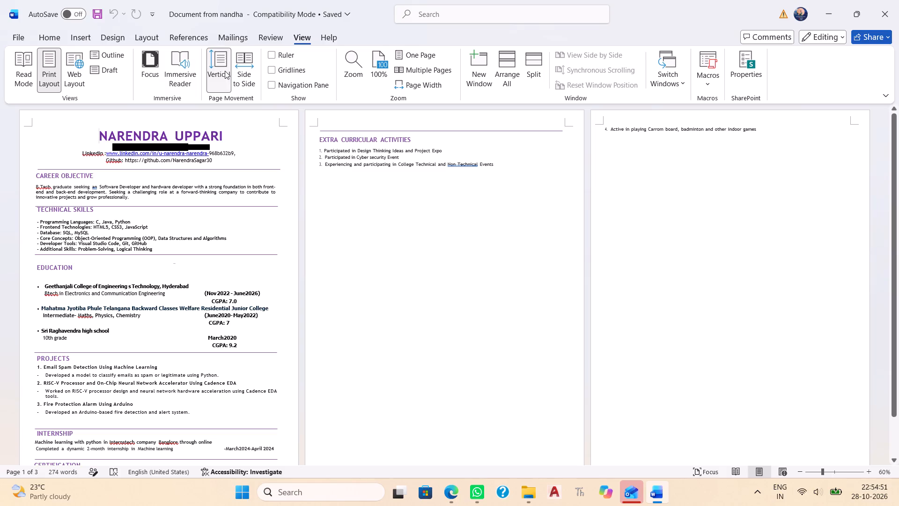
left_click(225, 71)
left_click(433, 15)
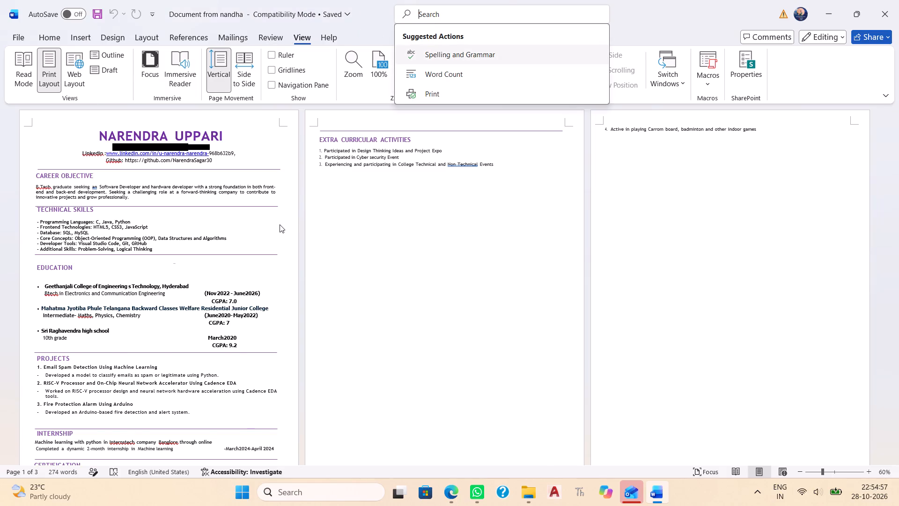
scroll(280, 224, "down", 6, "ctrl")
scroll(280, 224, "up", 8, "ctrl")
scroll(280, 224, "down", 2, "ctrl")
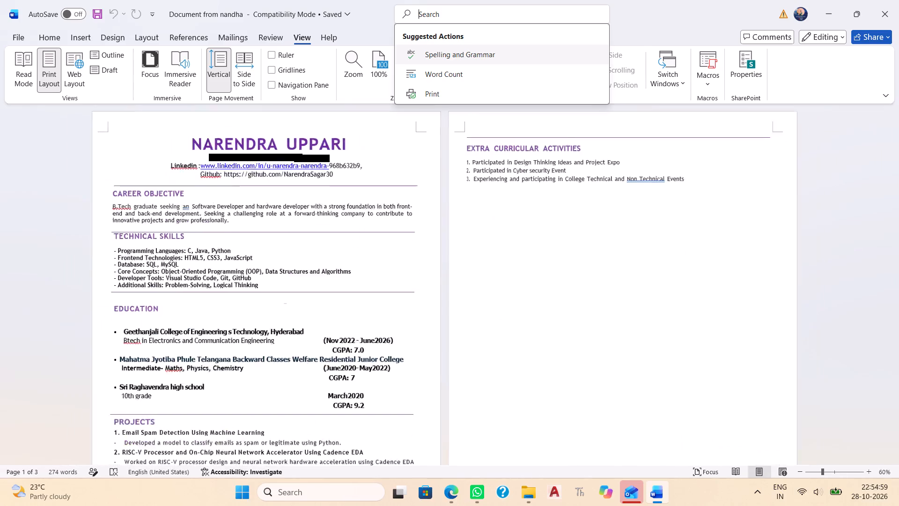
scroll(280, 224, "down", 3, "ctrl")
scroll(280, 224, "up", 6, "ctrl")
scroll(216, 315, "right", 1)
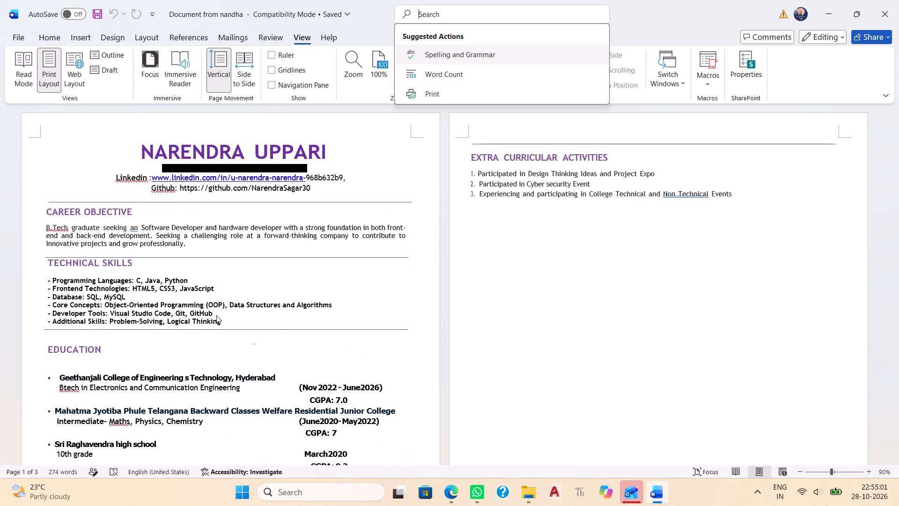
scroll(216, 315, "right", 3)
scroll(216, 315, "down", 5, "ctrl")
scroll(216, 315, "up", 6, "ctrl")
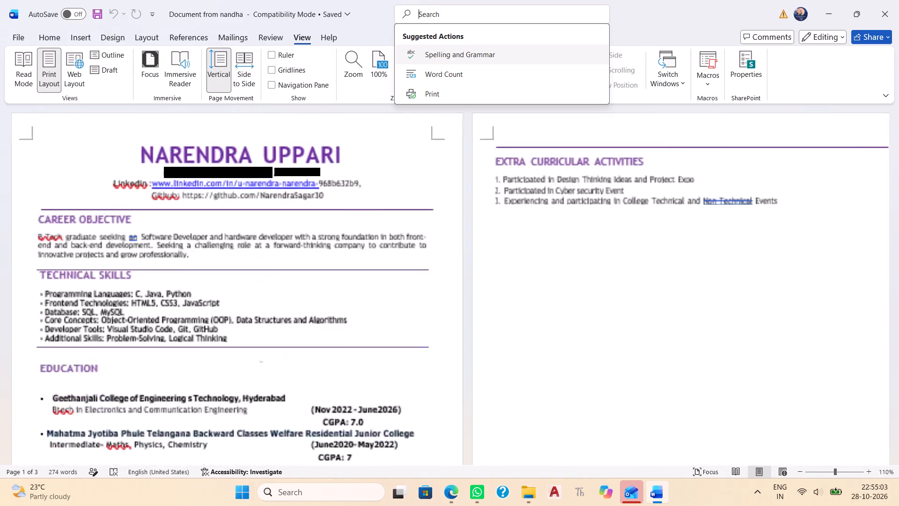
scroll(216, 315, "up", 1, "ctrl")
scroll(368, 350, "down", 1)
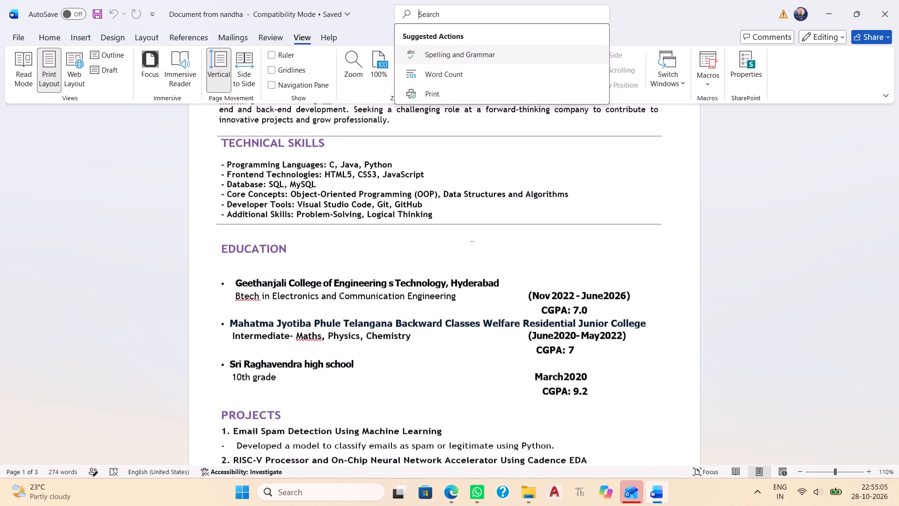
scroll(368, 350, "down", 2)
scroll(368, 350, "up", 1)
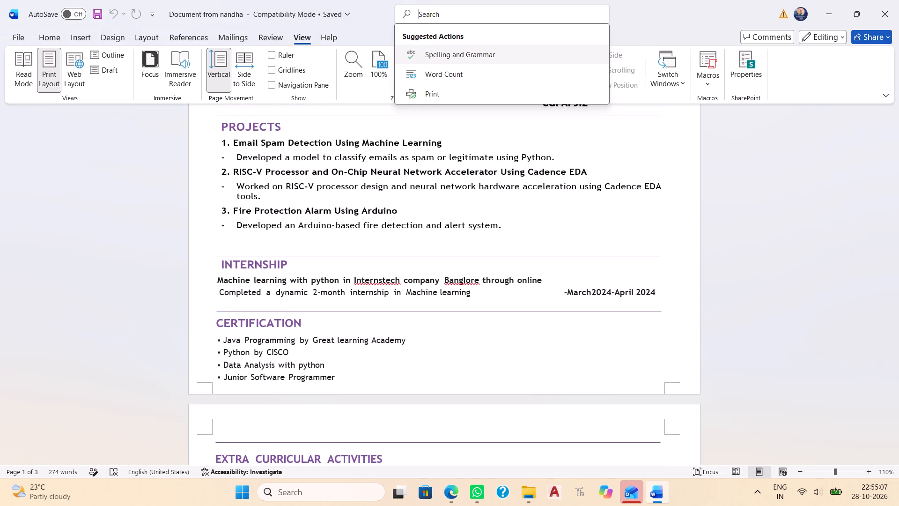
scroll(368, 350, "up", 1)
scroll(368, 350, "down", 2)
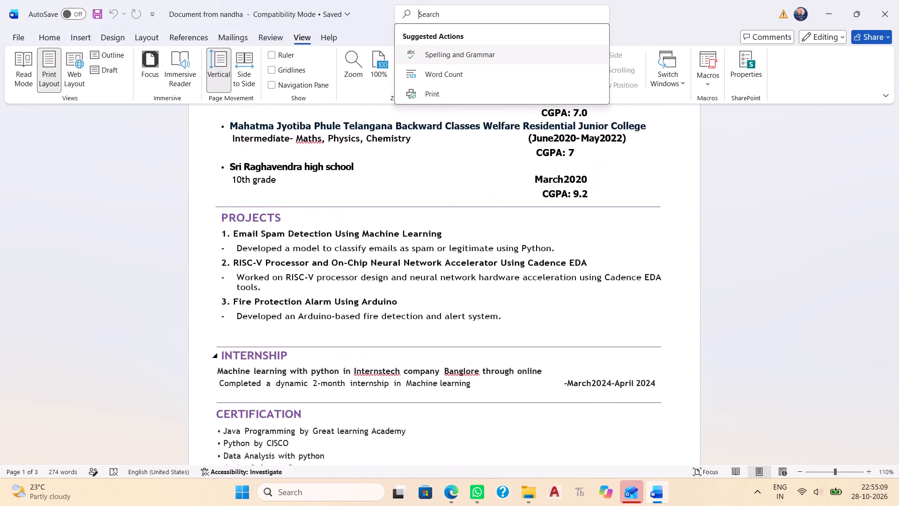
scroll(368, 350, "down", 1)
Delete the extra blank line between the Fire Protection Alarm project description and the Internship heading.
left_click(280, 249)
left_click(280, 249)
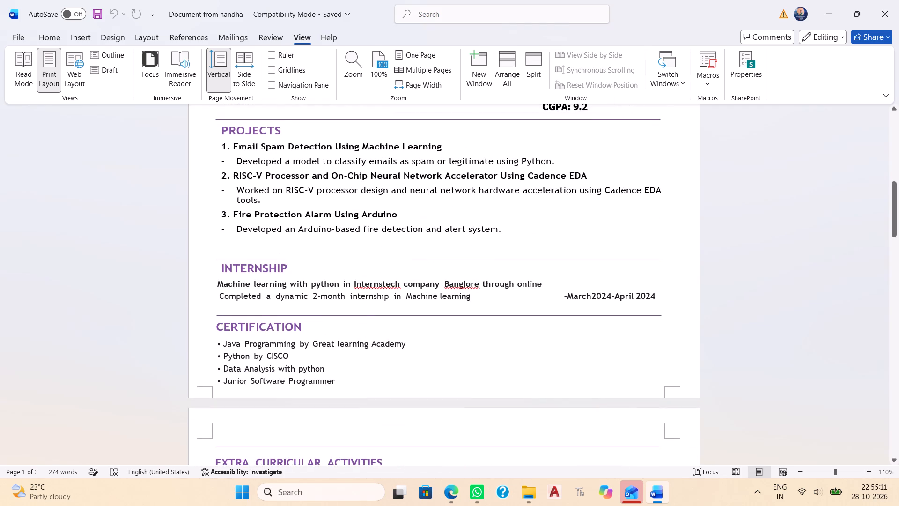
key("BackSpace")
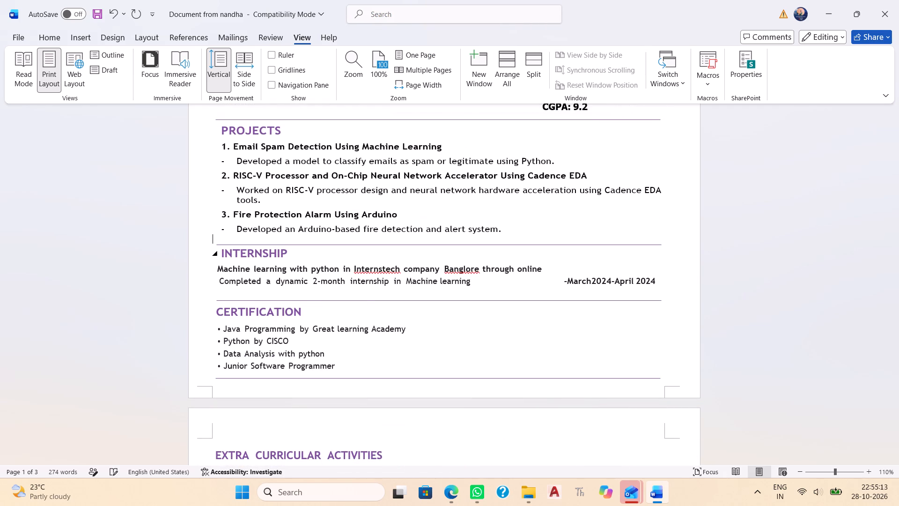
Review the spacing and fonts of the first page, from the name header through the Certification list.
scroll(279, 264, "up", 2)
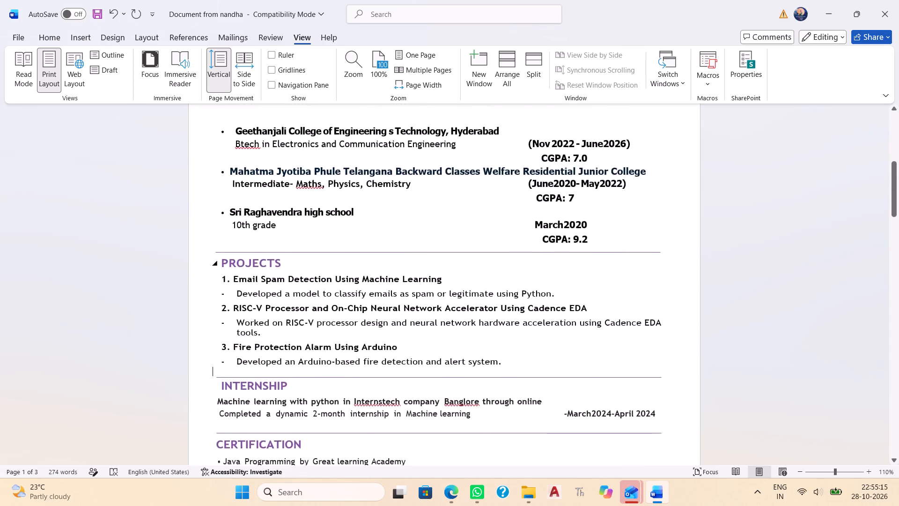
scroll(279, 264, "up", 3)
scroll(279, 264, "down", 1)
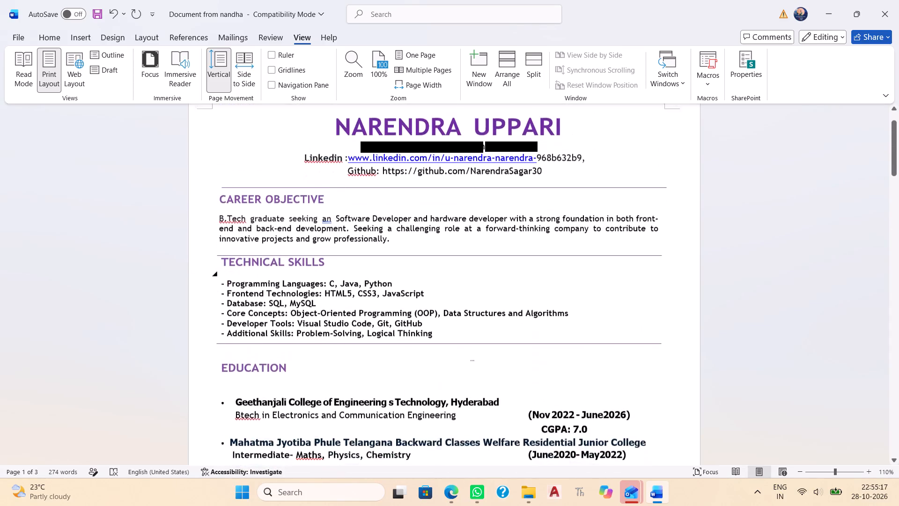
scroll(279, 264, "down", 2)
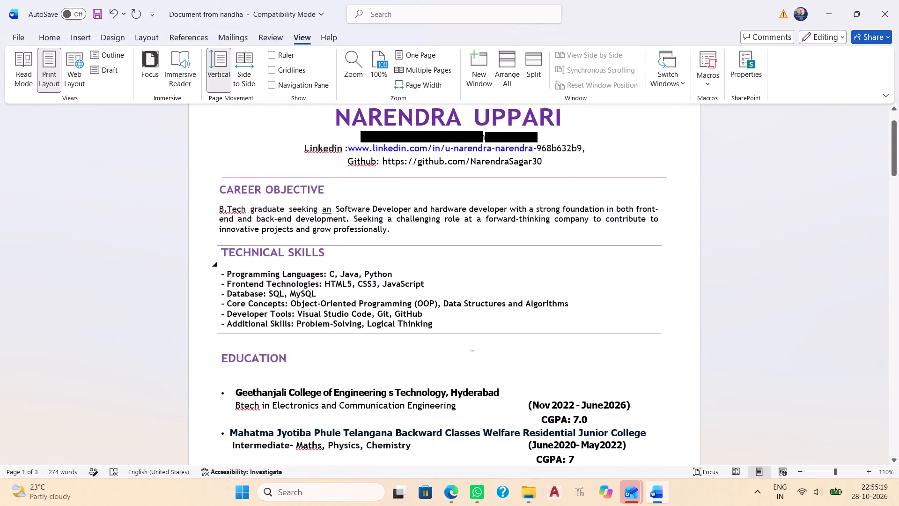
scroll(279, 264, "down", 3)
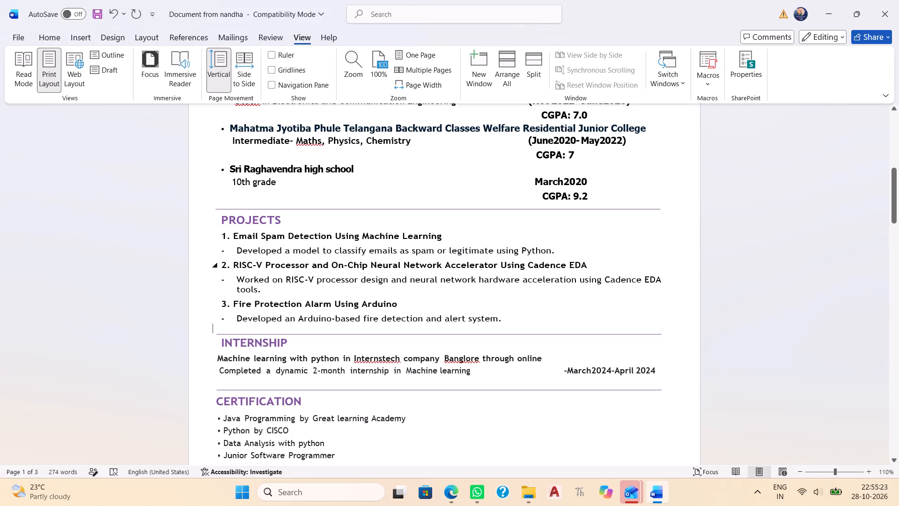
scroll(286, 226, "up", 3)
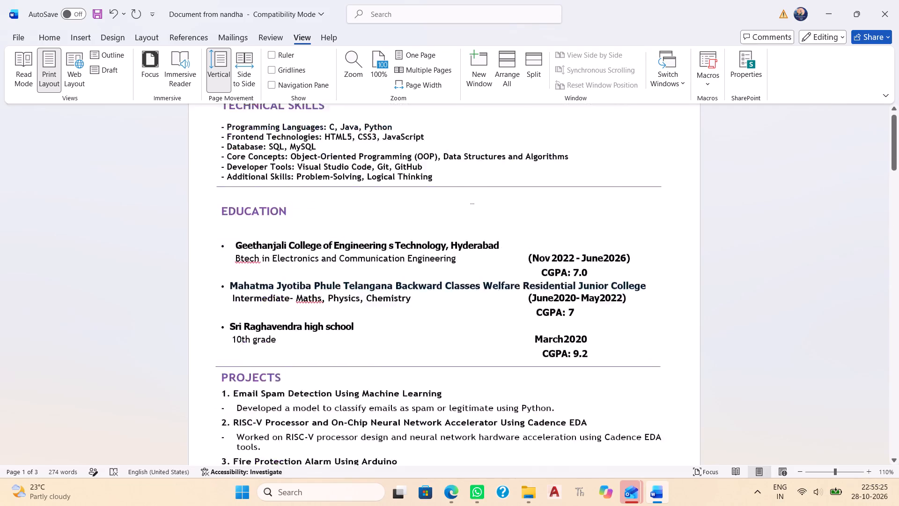
scroll(286, 226, "up", 1)
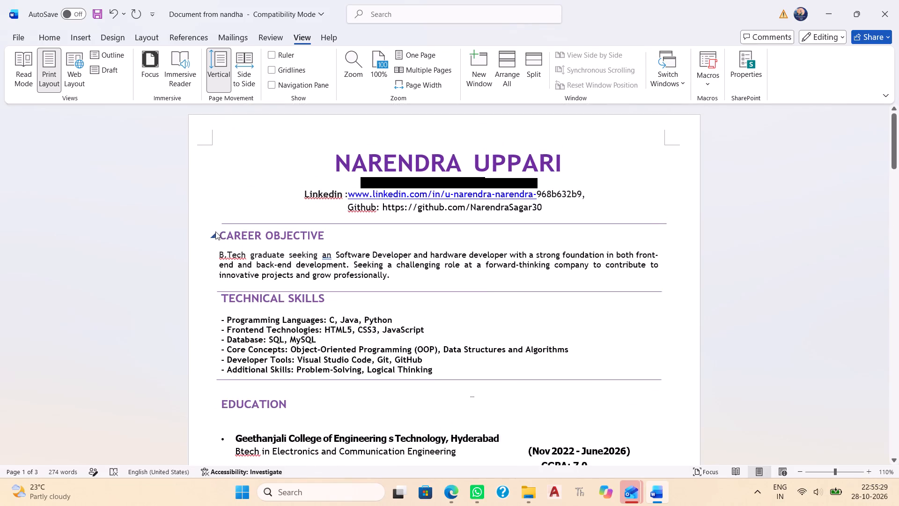
Apply the Trebuchet MS font to the whole résumé, from the name header to the indoor games item.
left_click_drag(219, 230, 331, 229)
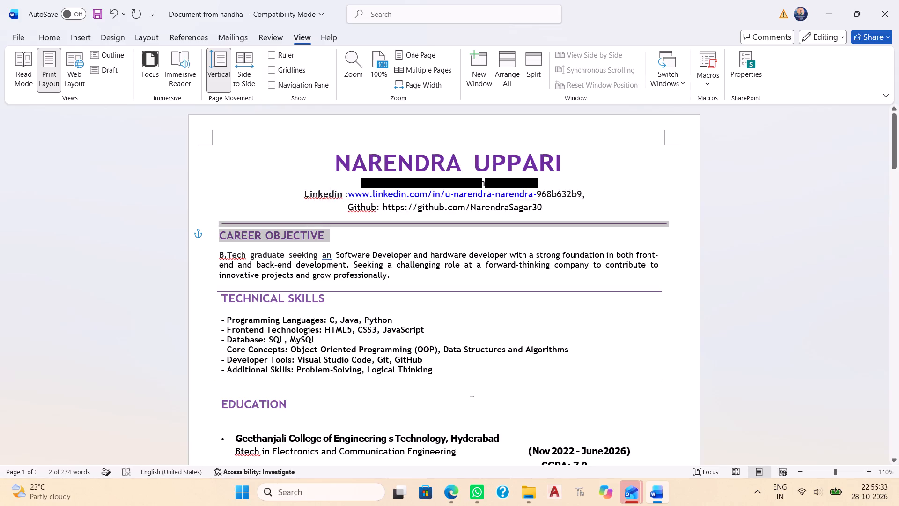
left_click_drag(255, 143, 358, 459)
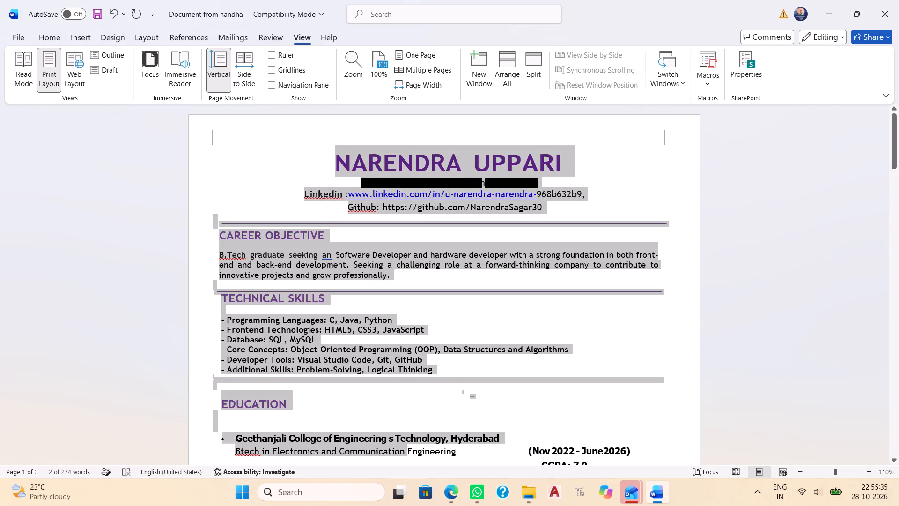
left_click_drag(358, 459, 355, 320)
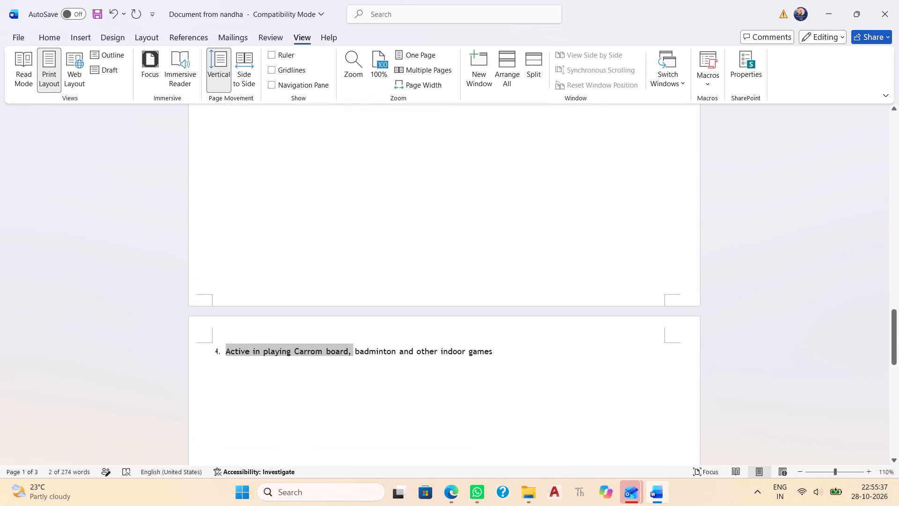
left_click_drag(355, 320, 476, 349)
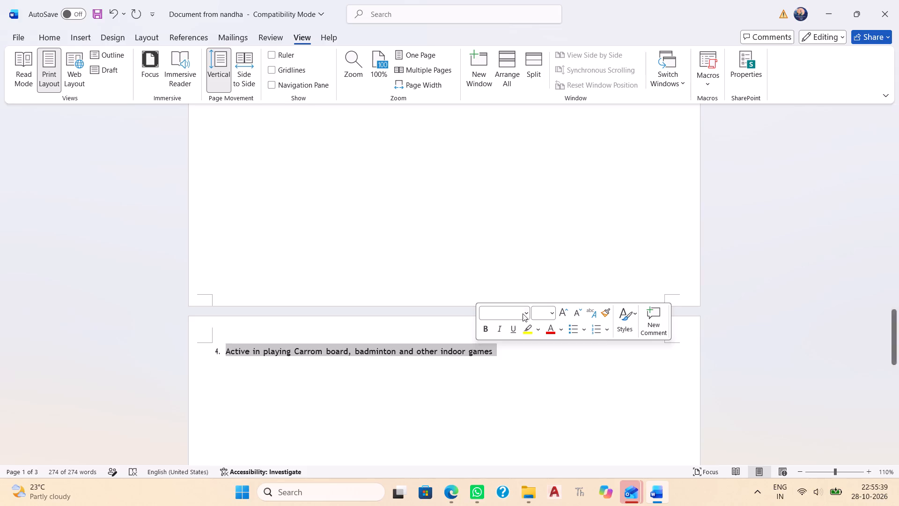
left_click(523, 319)
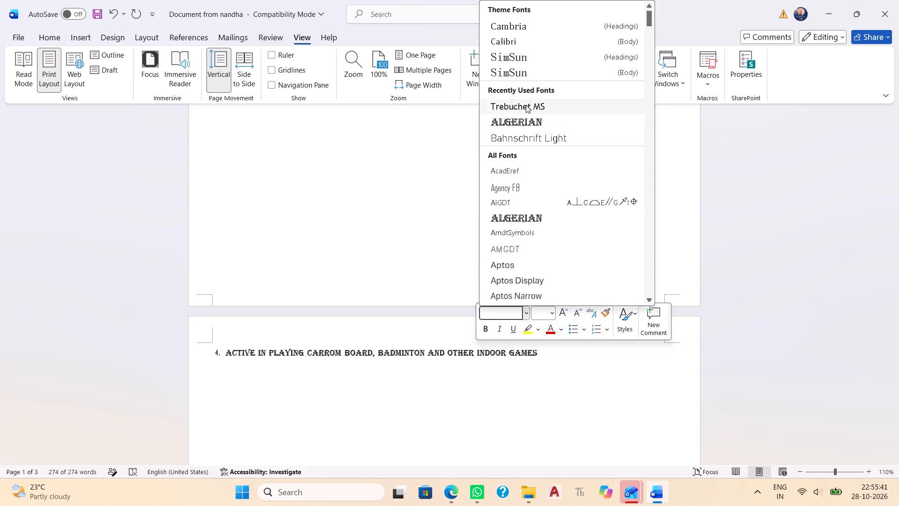
left_click(526, 107)
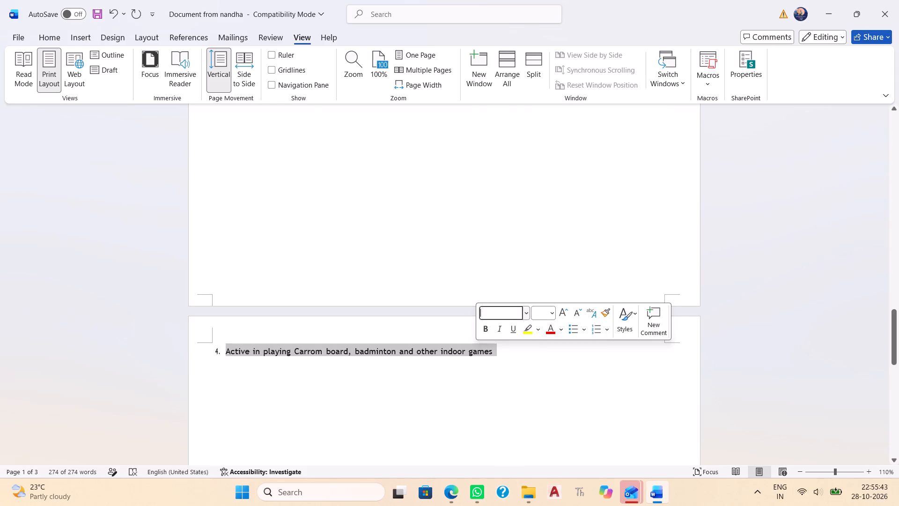
left_click(432, 216)
Check the font and layout of the résumé from Technical Skills through the Extra Curricular Activities heading.
scroll(432, 216, "down", 1, "ctrl")
scroll(432, 216, "up", 13)
scroll(432, 216, "down", 3)
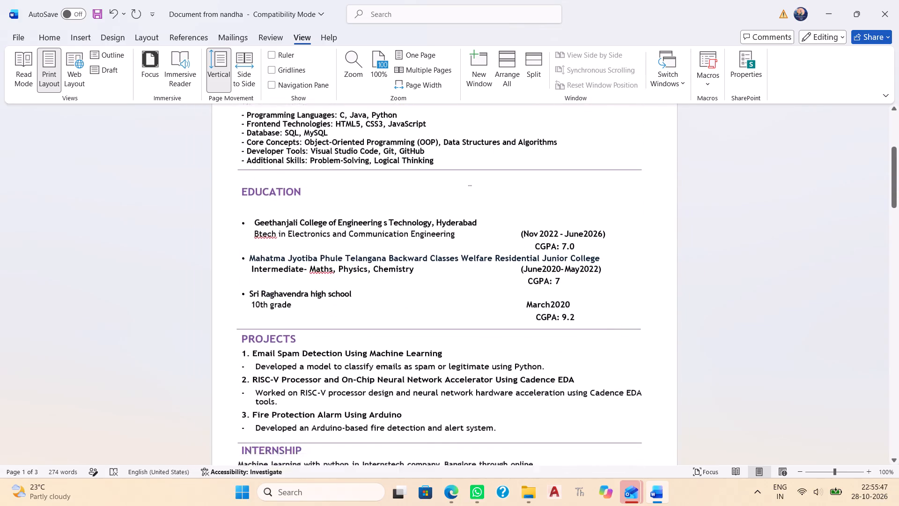
scroll(432, 216, "down", 3)
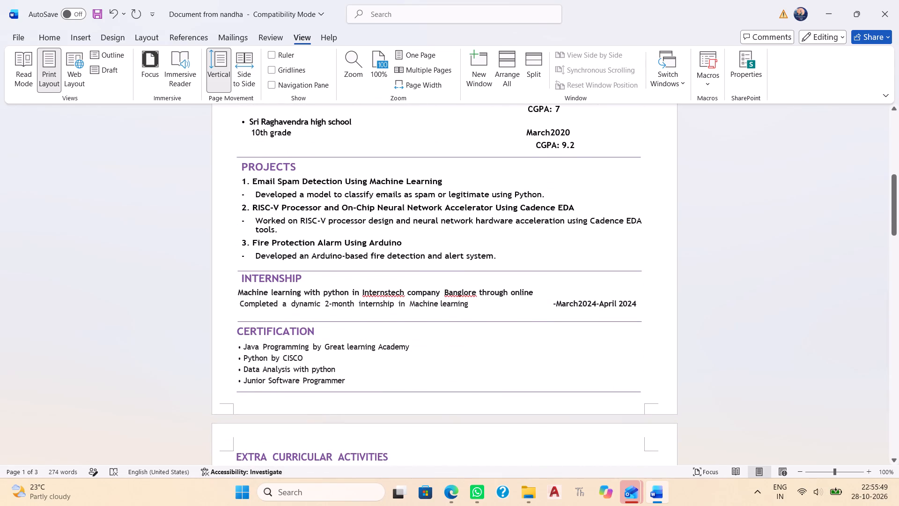
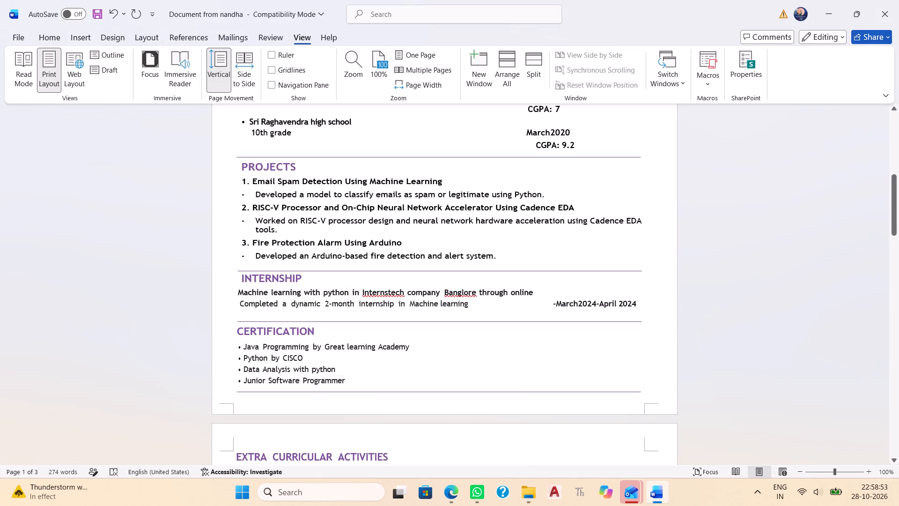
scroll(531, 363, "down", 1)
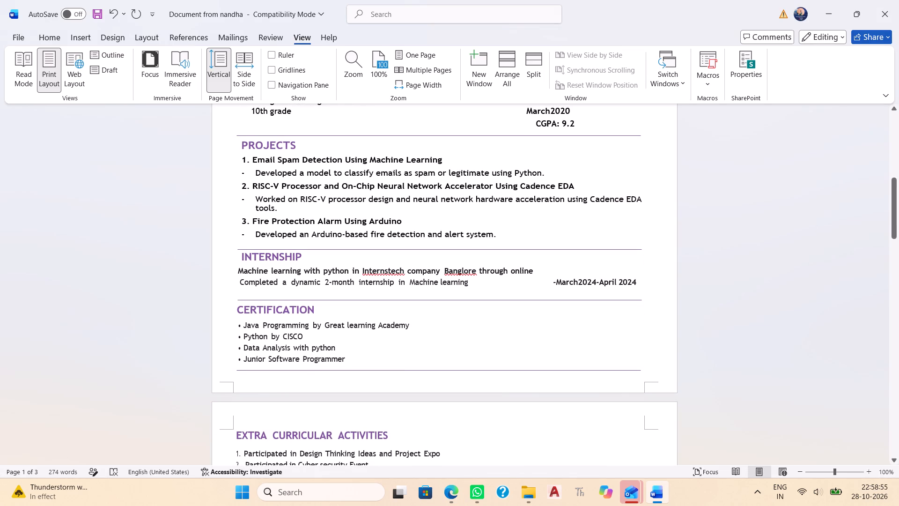
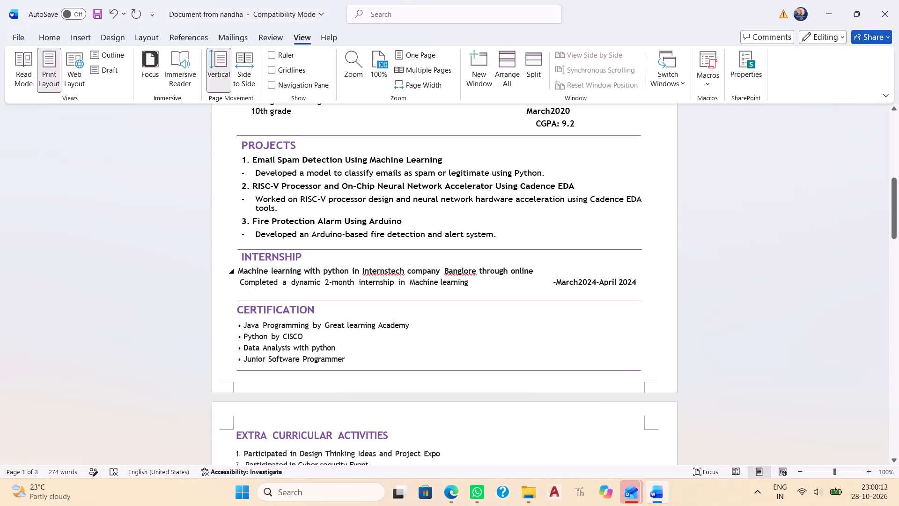
Replace the two-line machine learning description under the Internship heading with the copied Machine Learning Intern text for Internstech, Bangalore (Remote).
left_click_drag(470, 285, 304, 275)
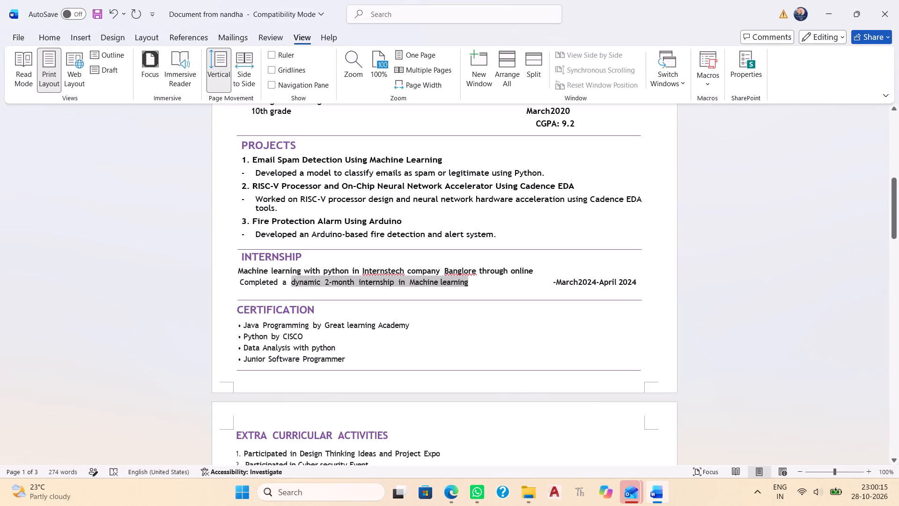
left_click_drag(304, 275, 246, 273)
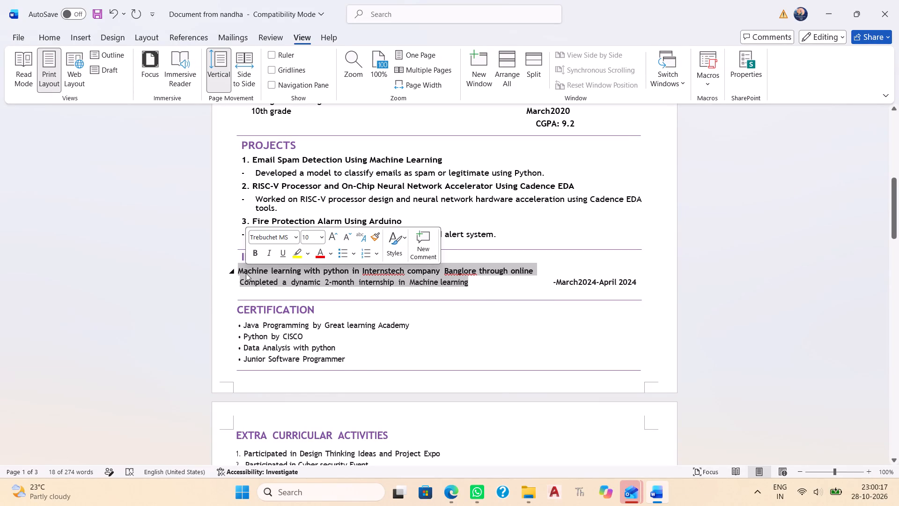
key("BackSpace")
key("ctrl+v")
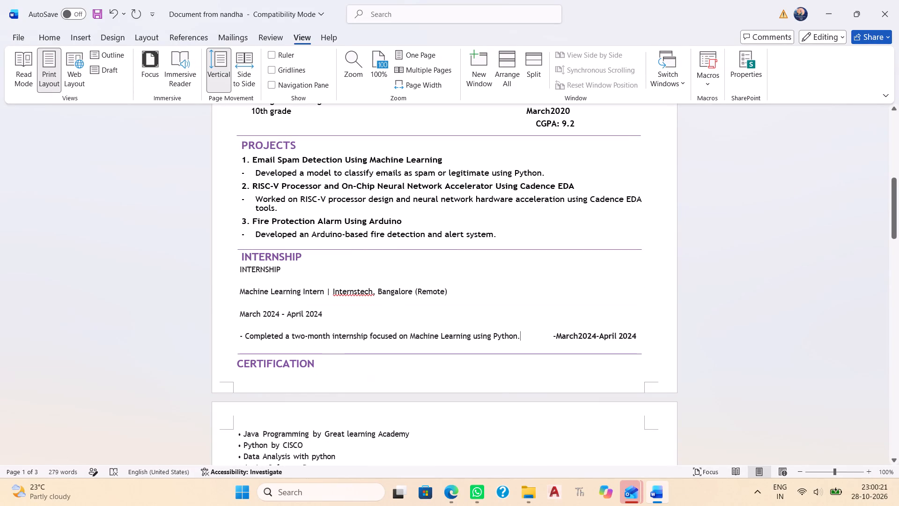
Open the font choices for the whole pasted internship text, from its INTERNSHIP line to the two-month internship sentence.
left_click_drag(237, 270, 507, 324)
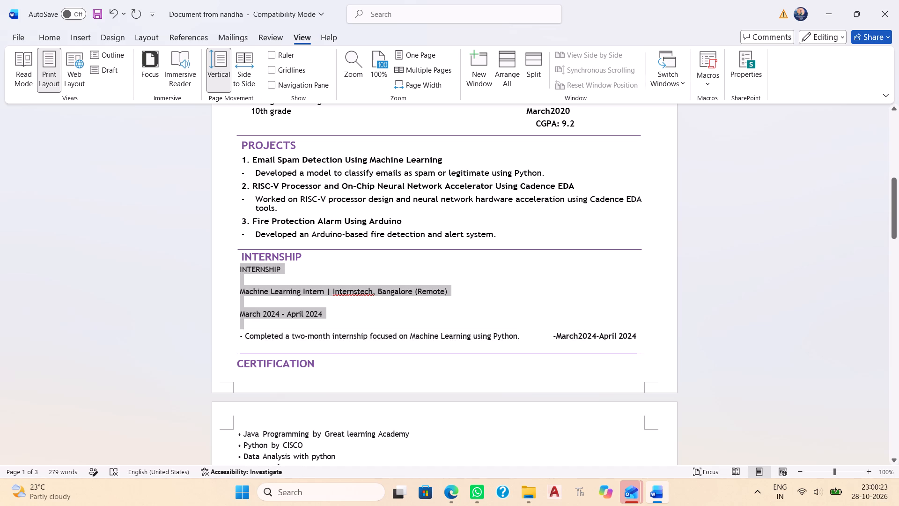
left_click_drag(507, 324, 519, 332)
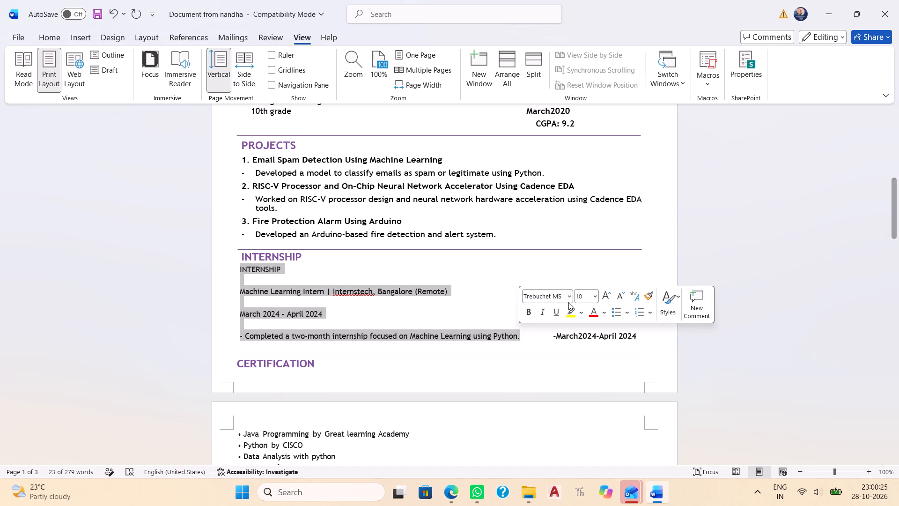
left_click(566, 297)
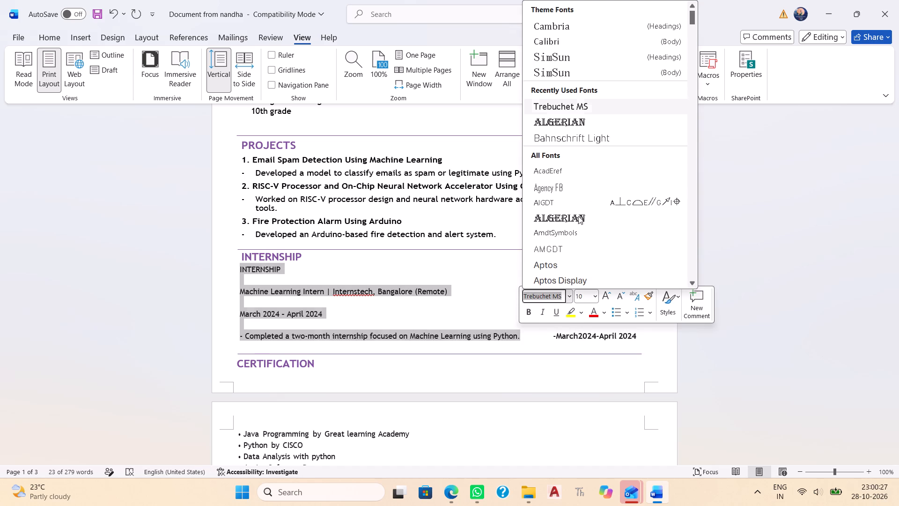
Apply the Trebuchet MS font to the selected internship text.
scroll(593, 168, "down", 15)
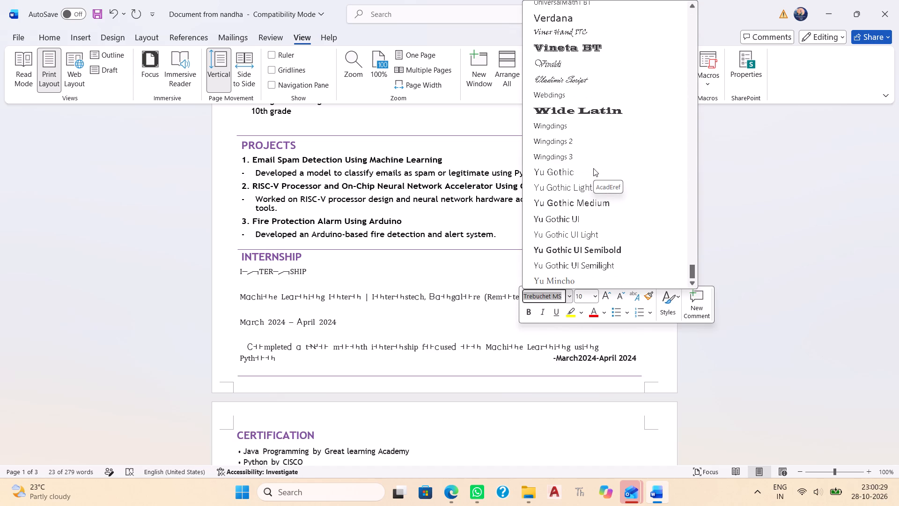
scroll(593, 168, "down", 8)
scroll(593, 168, "up", 2)
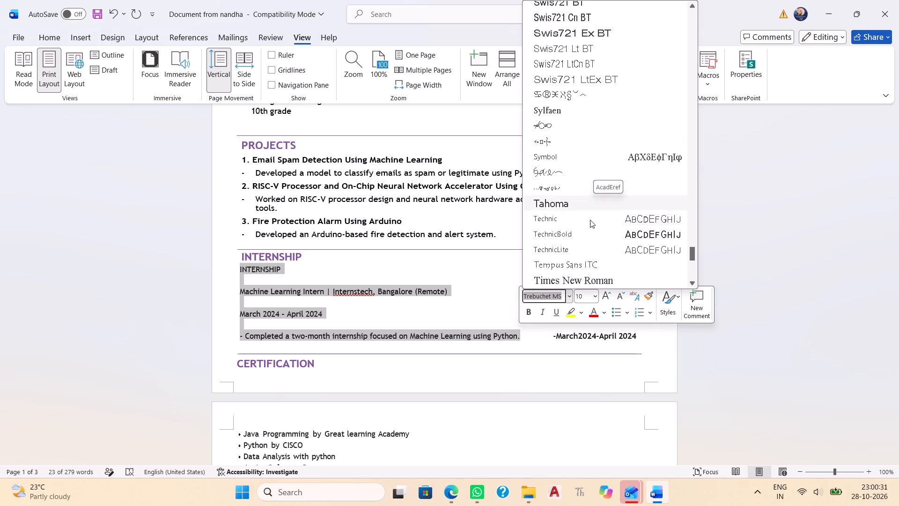
scroll(575, 248, "down", 1)
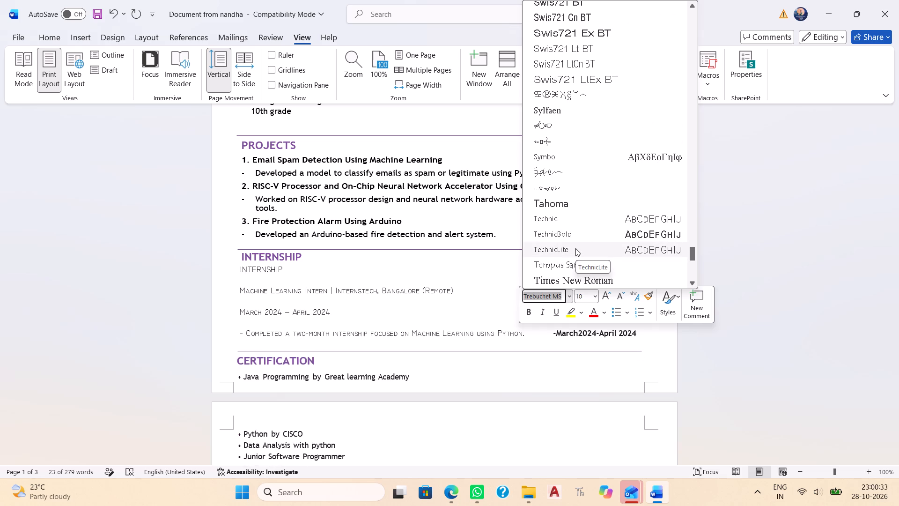
scroll(575, 248, "down", 1)
left_click(573, 247)
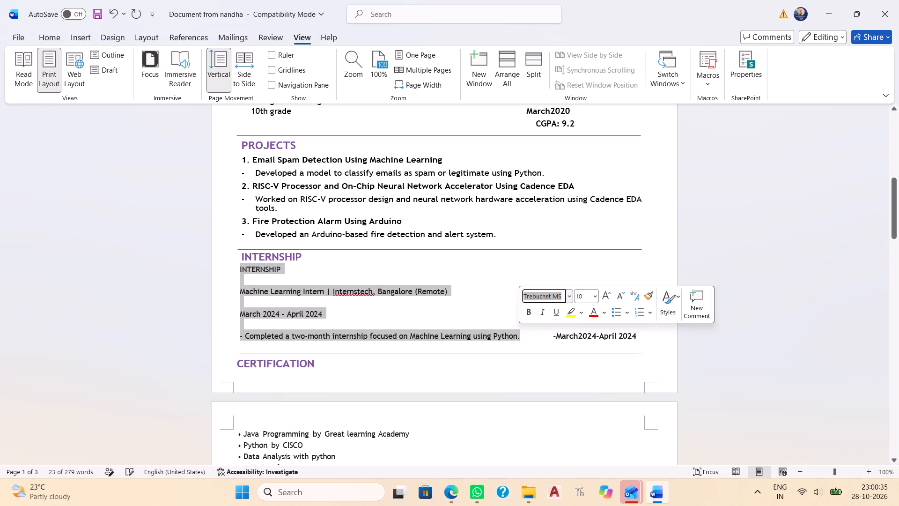
Delete the separate "March 2024 – April 2024" line and one adjacent blank line from the internship section.
left_click(447, 301)
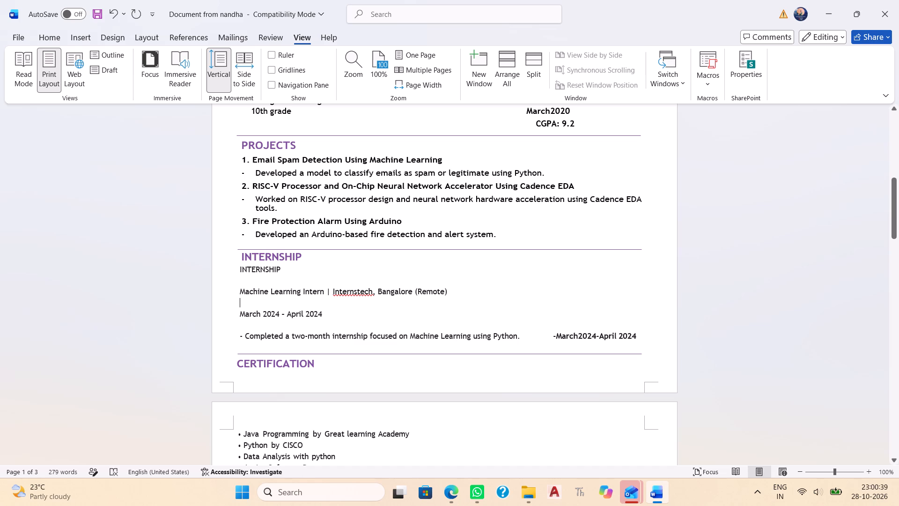
left_click(343, 319)
left_click(329, 316)
key("BackSpace")
key("BackSpace")
key("BackSpace")
key("BackSpace")
key("BackSpace")
key("BackSpace")
key("BackSpace")
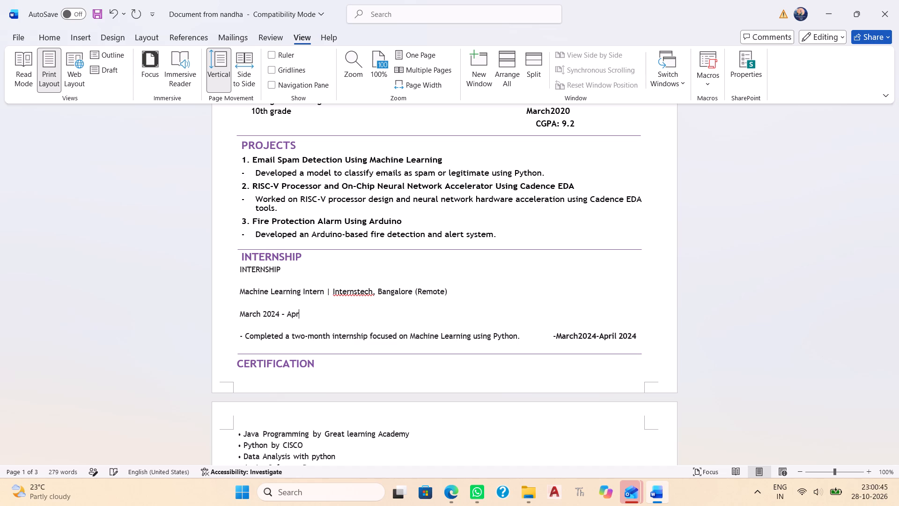
key("BackSpace")
key("BackSpace")
key("BackSpace")
key("BackSpace")
key("BackSpace")
key("BackSpace")
key("BackSpace")
key("BackSpace")
key("BackSpace")
key("BackSpace")
key("BackSpace")
key("BackSpace")
key("BackSpace")
key("BackSpace")
key("BackSpace")
key("BackSpace")
key("BackSpace")
key("BackSpace")
key("BackSpace")
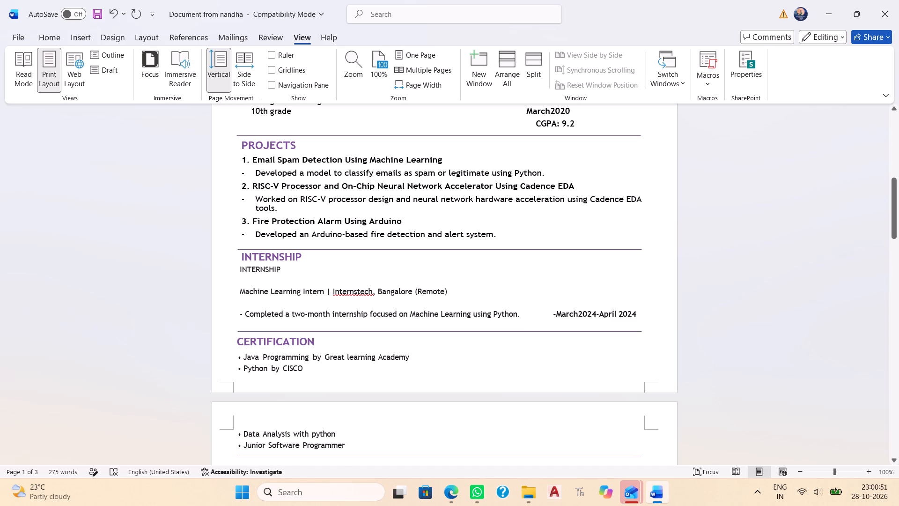
Delete the duplicate black "INTERNSHIP" line and the blank line beneath the purple INTERNSHIP heading.
left_click(287, 272)
key("BackSpace")
key("BackSpace")
key("BackSpace")
key("BackSpace")
key("BackSpace")
key("BackSpace")
key("BackSpace")
key("BackSpace")
key("BackSpace")
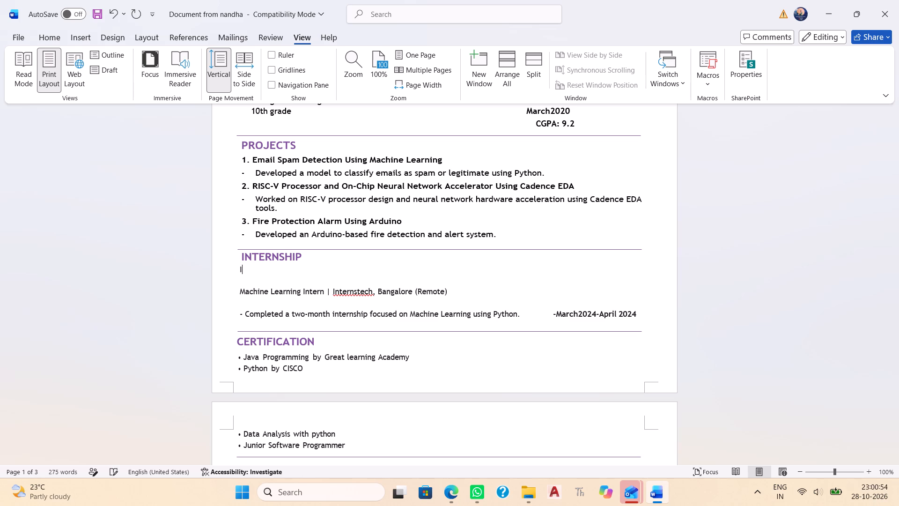
key("BackSpace")
key("BackSpace")
key("BackSpace")
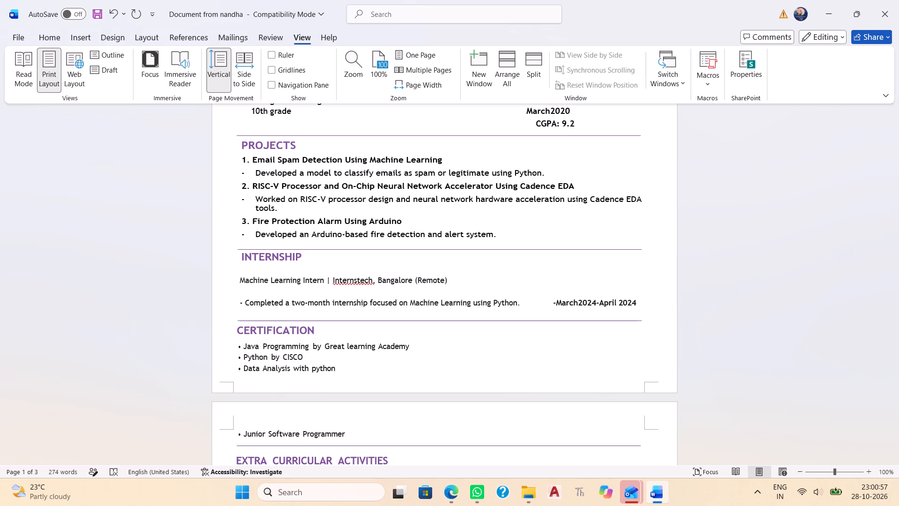
left_click(252, 270)
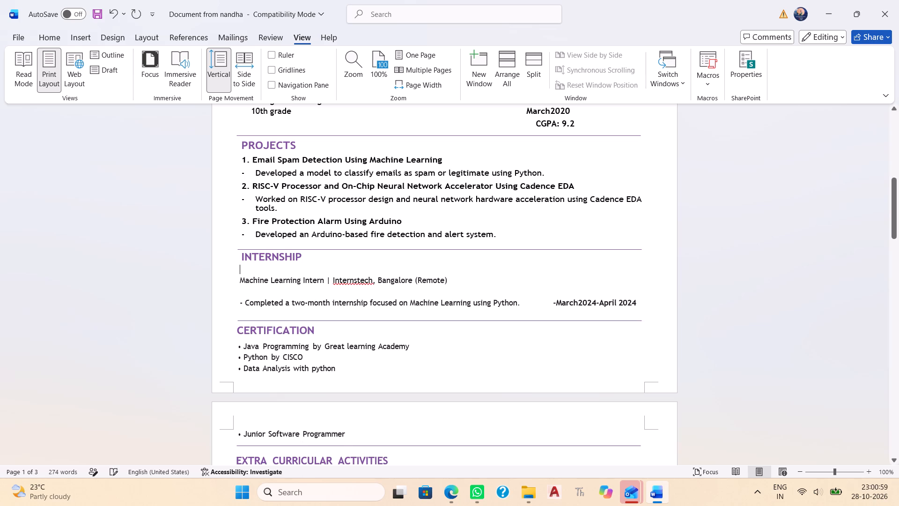
key("BackSpace")
key("BackSpace")
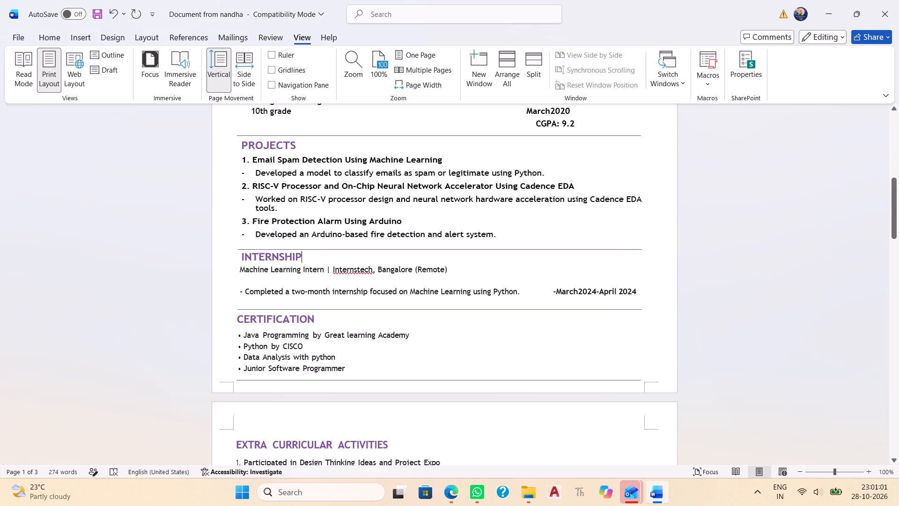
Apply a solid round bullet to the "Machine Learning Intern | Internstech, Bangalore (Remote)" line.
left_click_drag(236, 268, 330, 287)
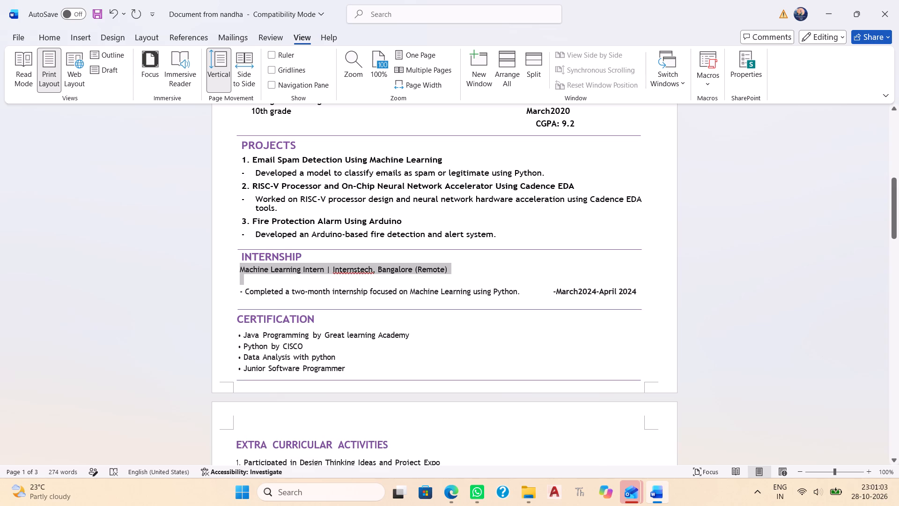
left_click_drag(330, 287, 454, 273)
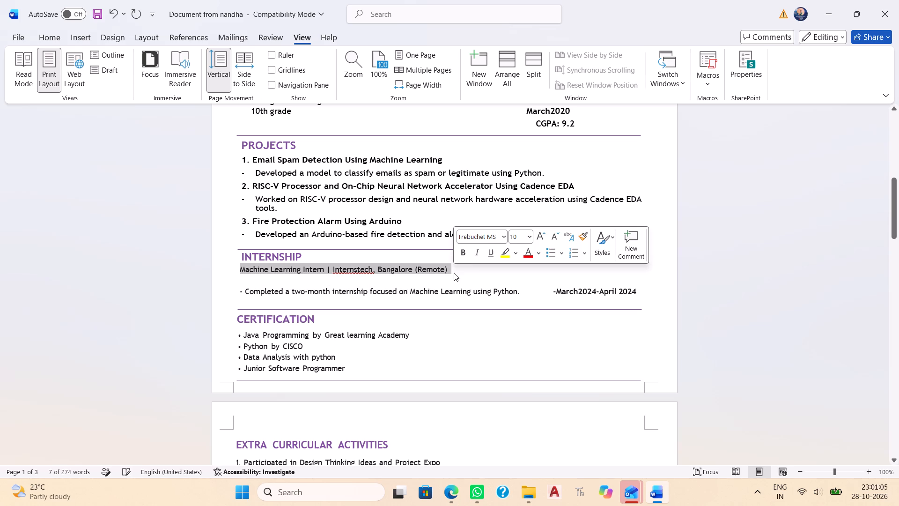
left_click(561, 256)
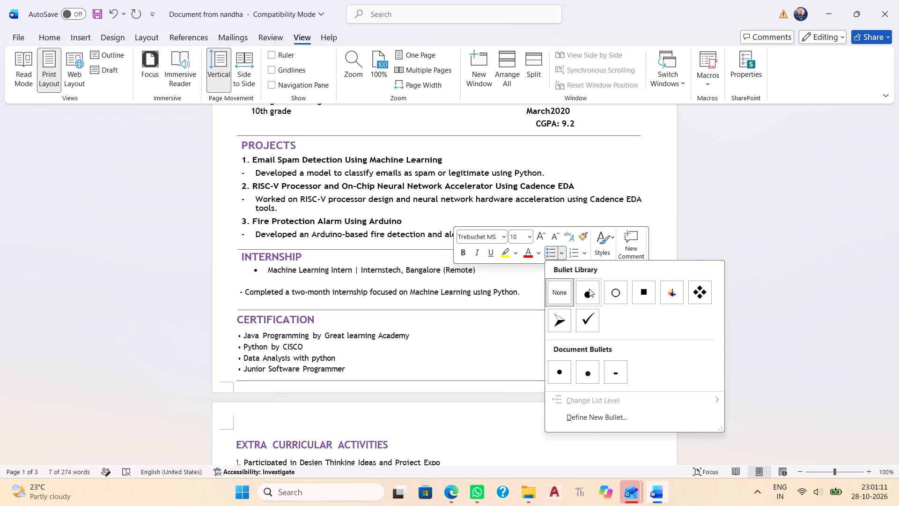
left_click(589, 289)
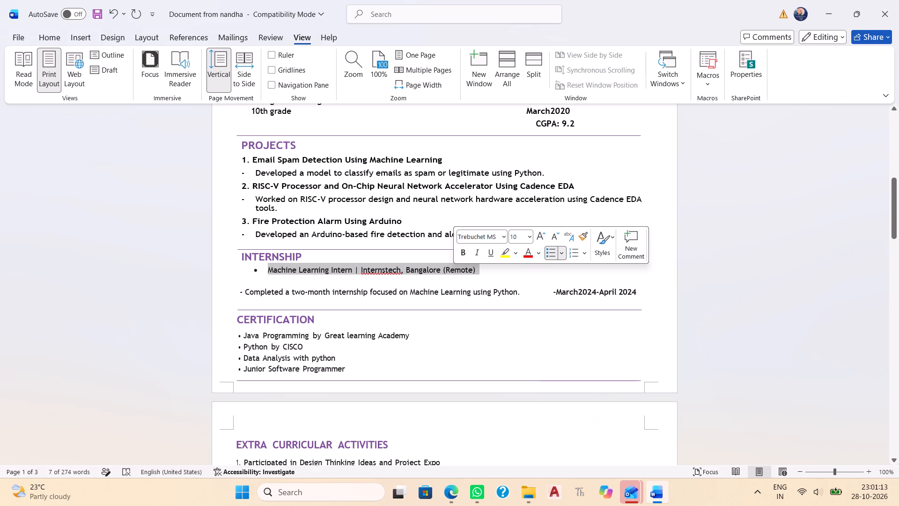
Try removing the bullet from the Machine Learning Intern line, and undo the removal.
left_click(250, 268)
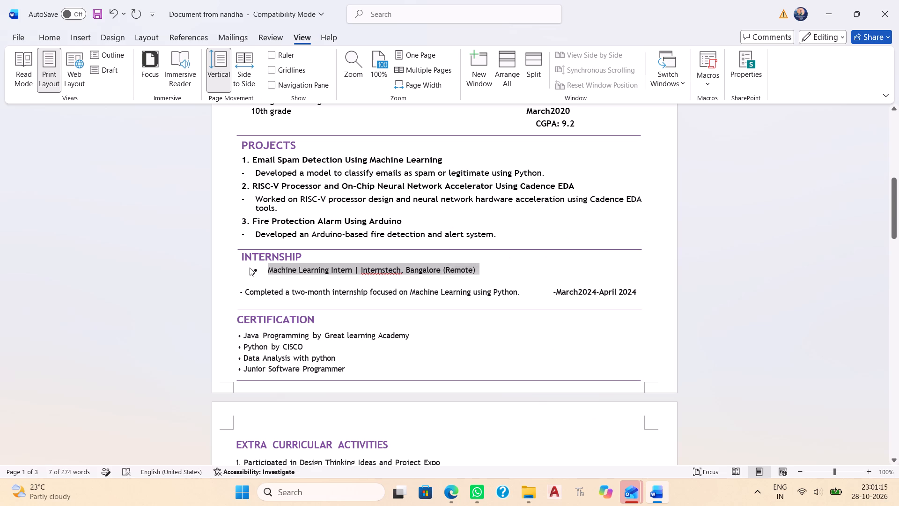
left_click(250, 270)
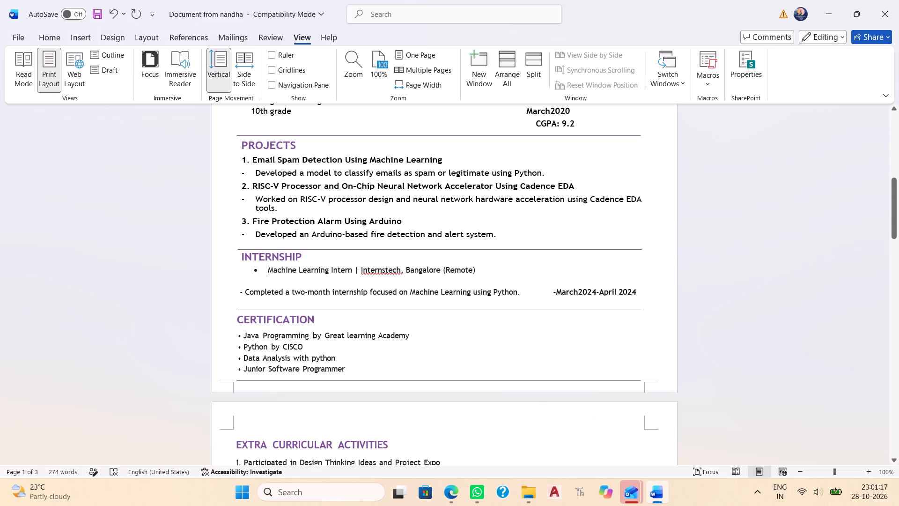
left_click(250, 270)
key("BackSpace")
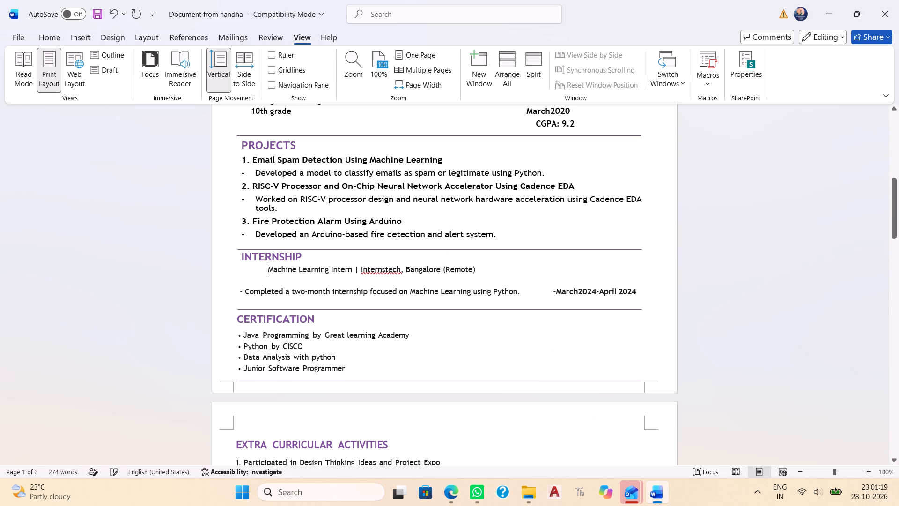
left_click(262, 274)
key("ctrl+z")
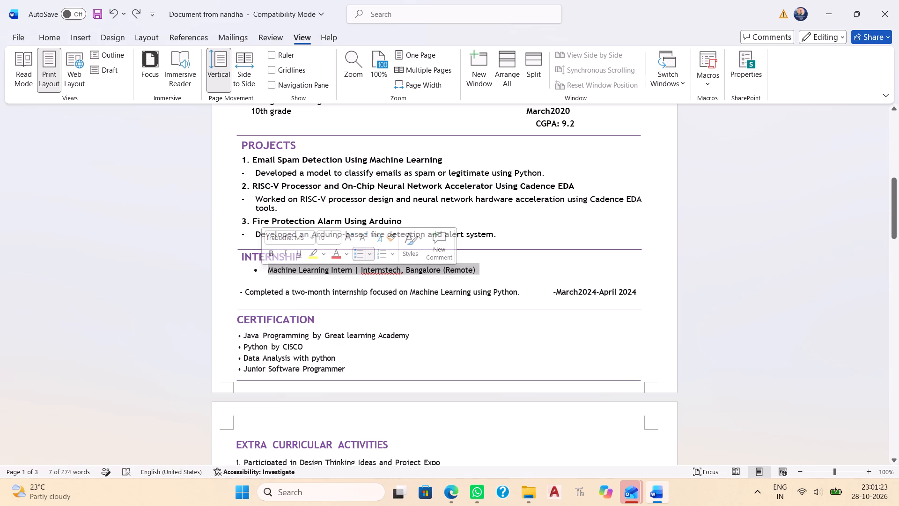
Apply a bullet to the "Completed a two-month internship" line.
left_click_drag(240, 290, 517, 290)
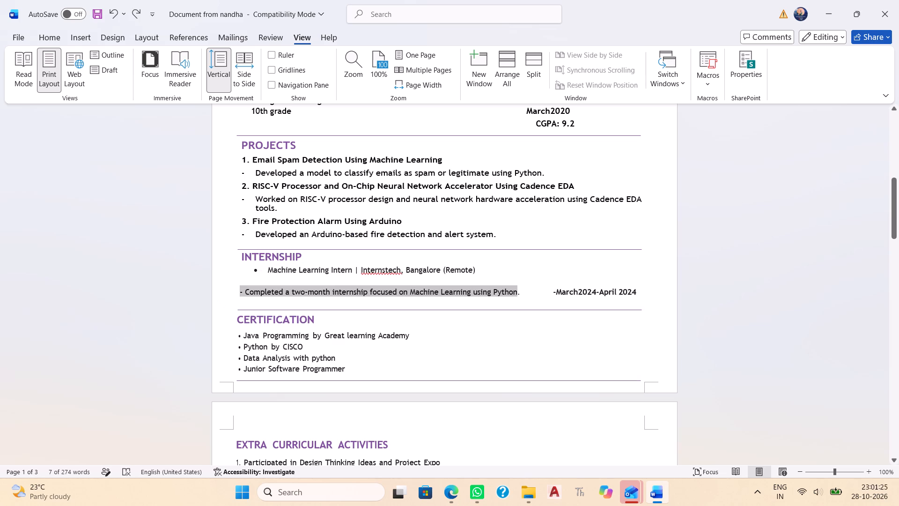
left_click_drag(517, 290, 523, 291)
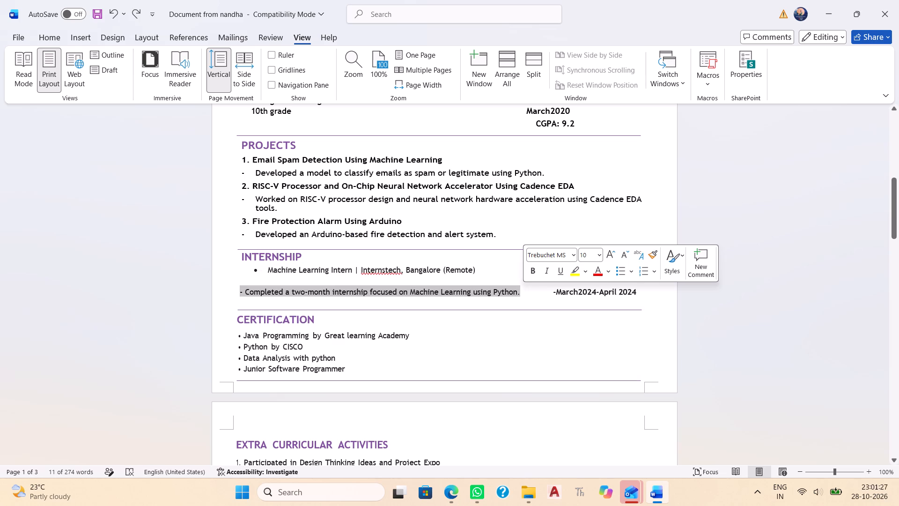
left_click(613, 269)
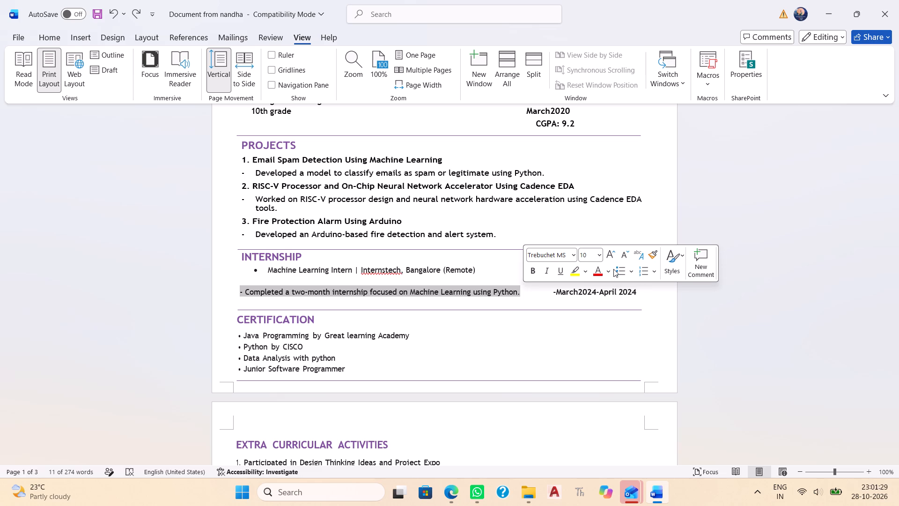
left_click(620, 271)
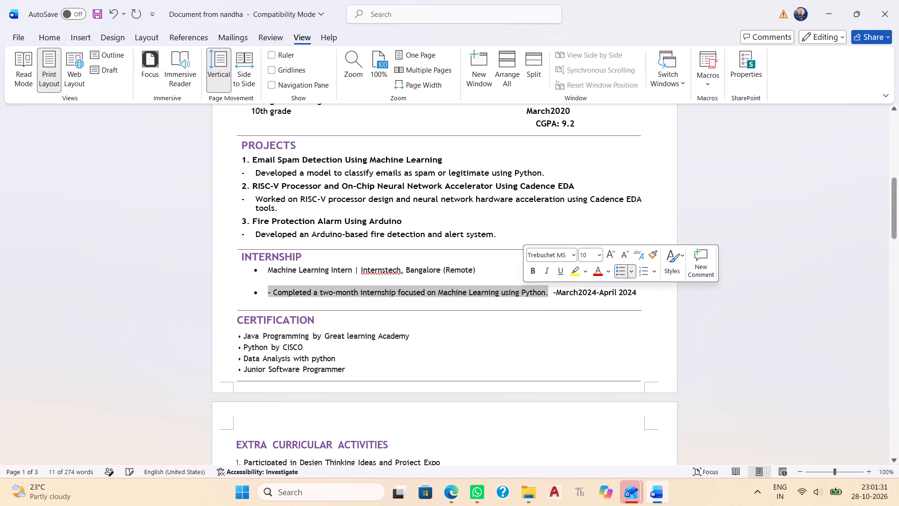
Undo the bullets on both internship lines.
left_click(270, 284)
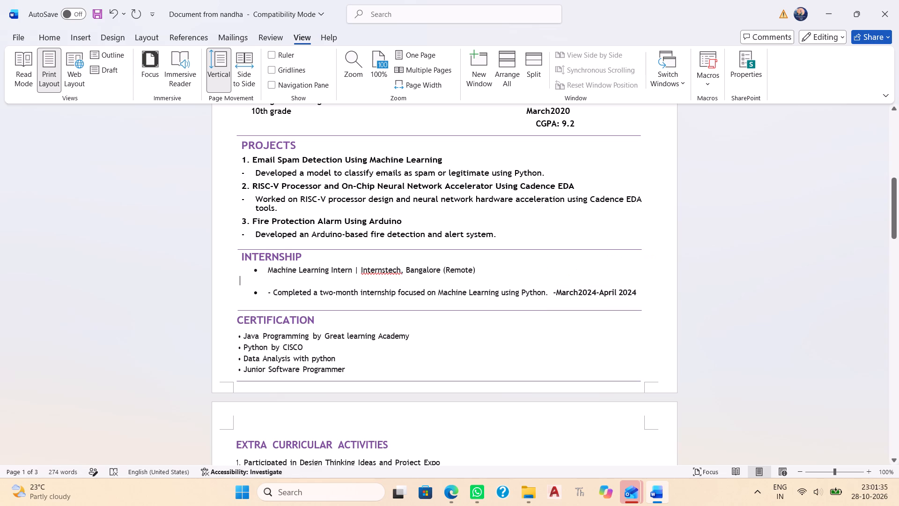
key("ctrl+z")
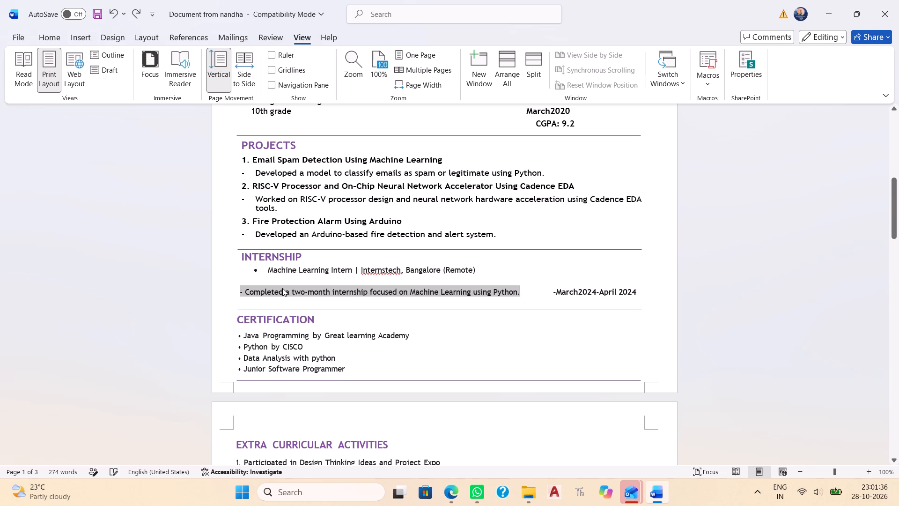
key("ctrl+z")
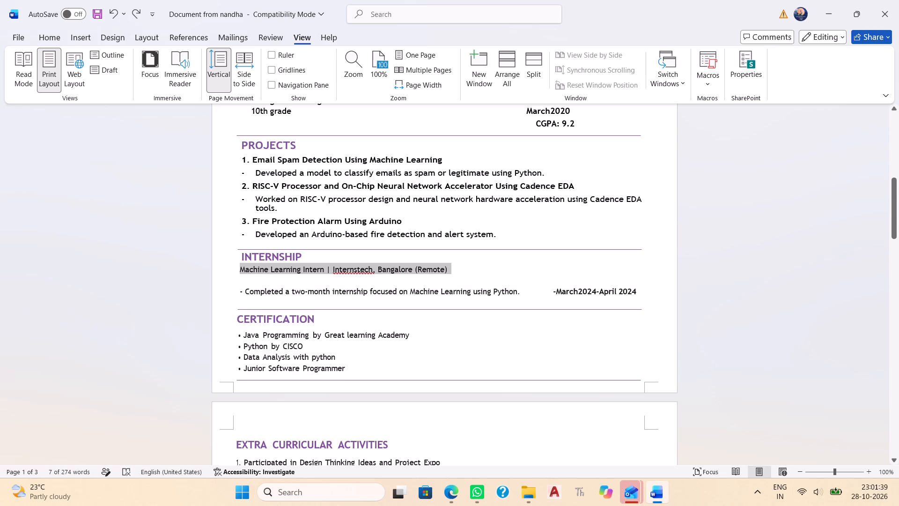
Delete the blank line between the Machine Learning Intern line and the "Completed a two-month internship" line.
left_click(263, 282)
key("BackSpace")
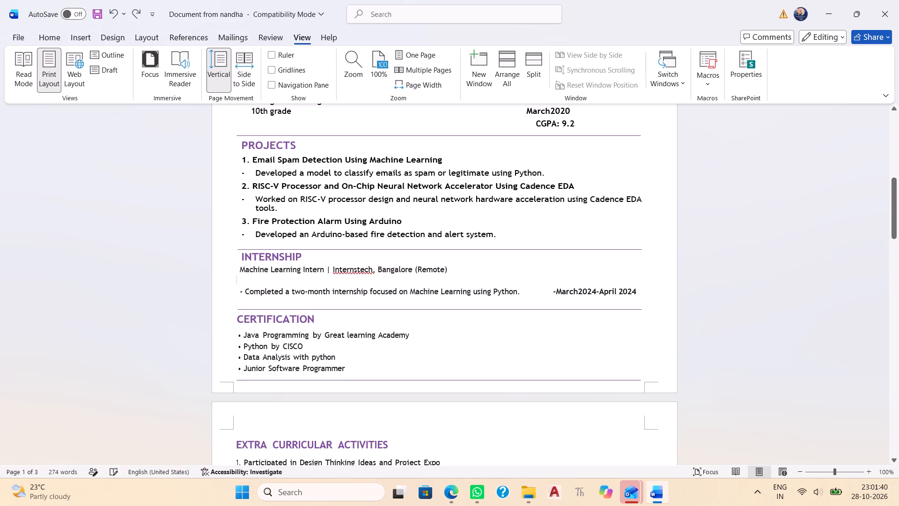
key("BackSpace")
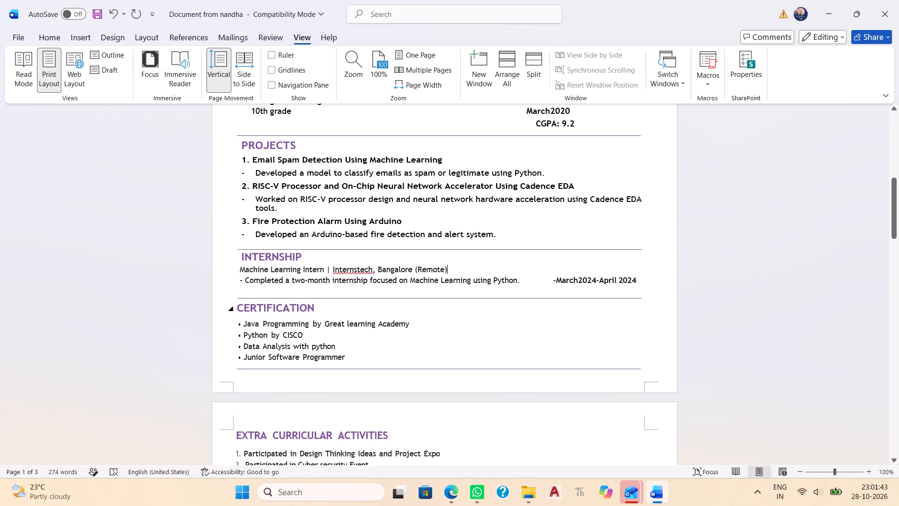
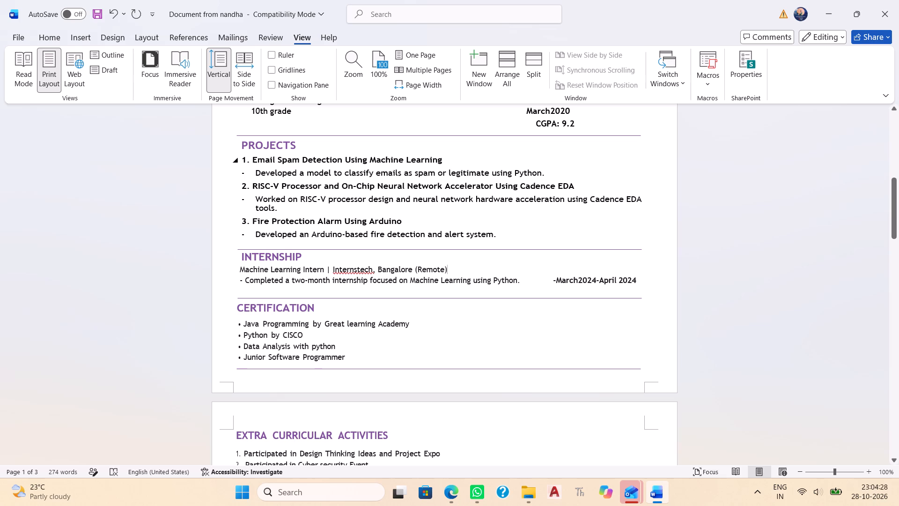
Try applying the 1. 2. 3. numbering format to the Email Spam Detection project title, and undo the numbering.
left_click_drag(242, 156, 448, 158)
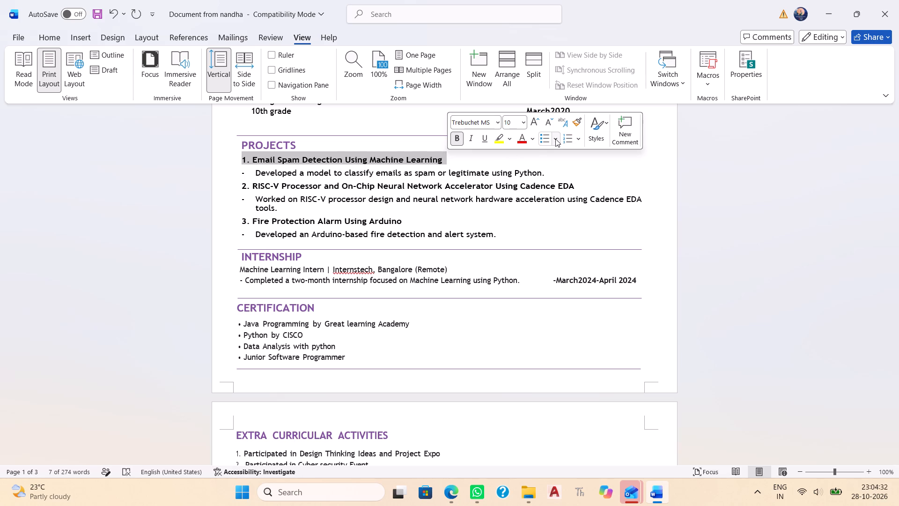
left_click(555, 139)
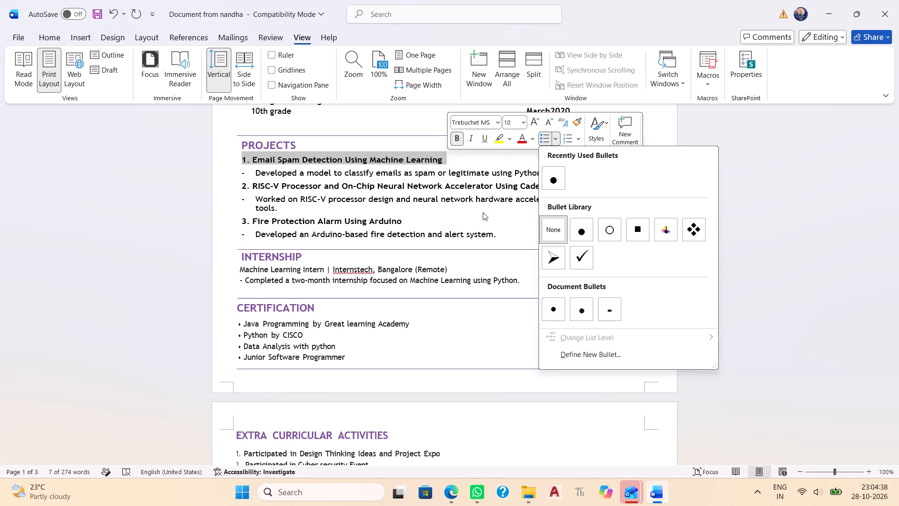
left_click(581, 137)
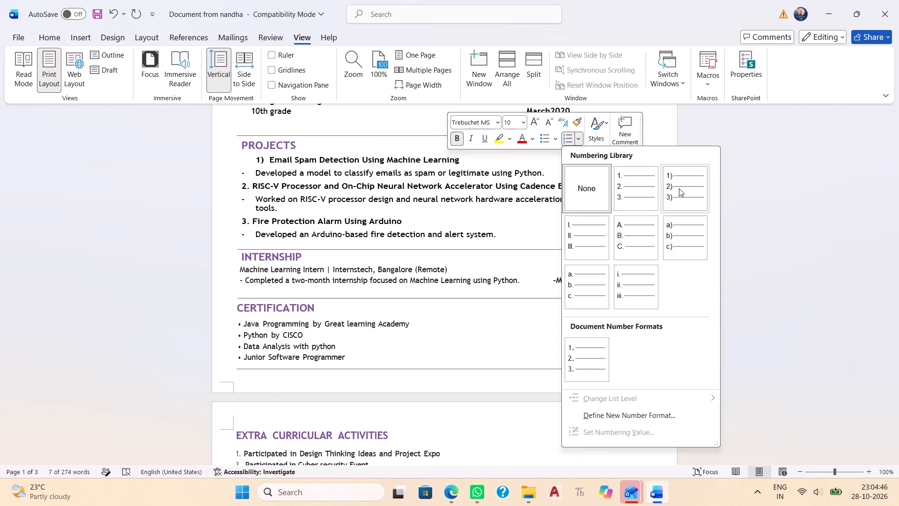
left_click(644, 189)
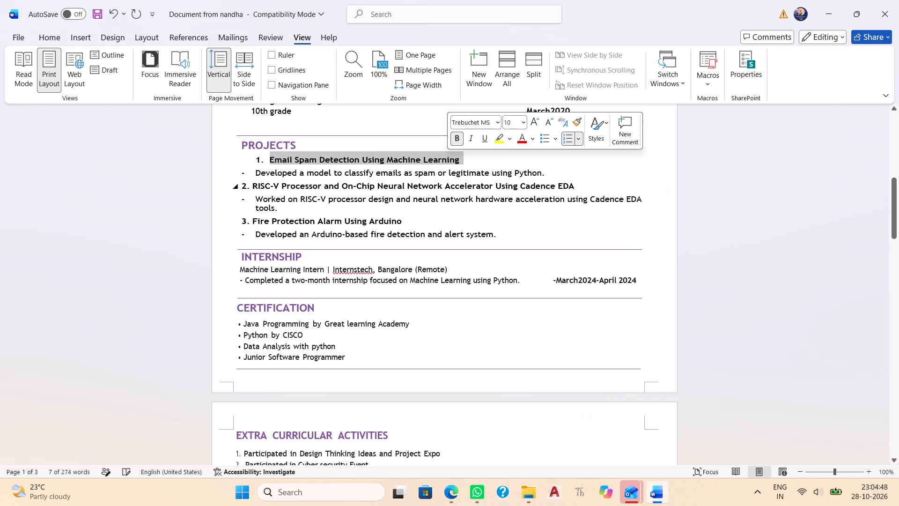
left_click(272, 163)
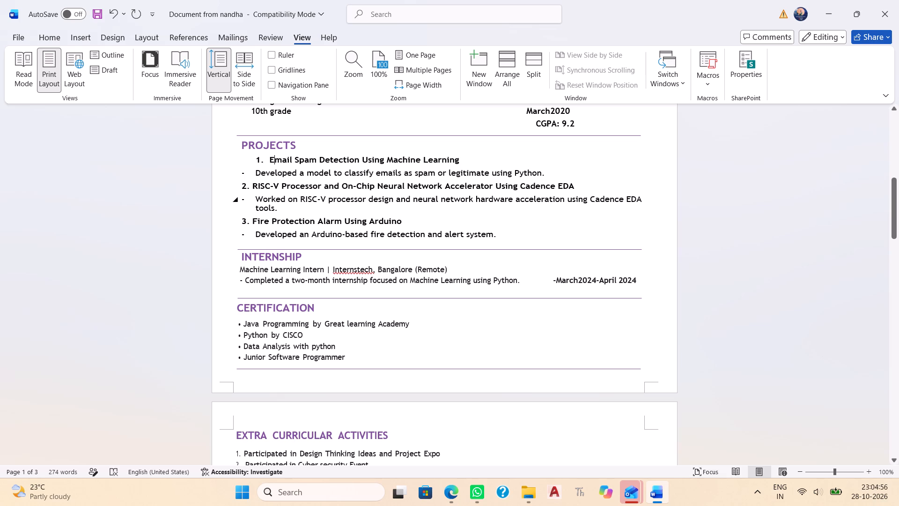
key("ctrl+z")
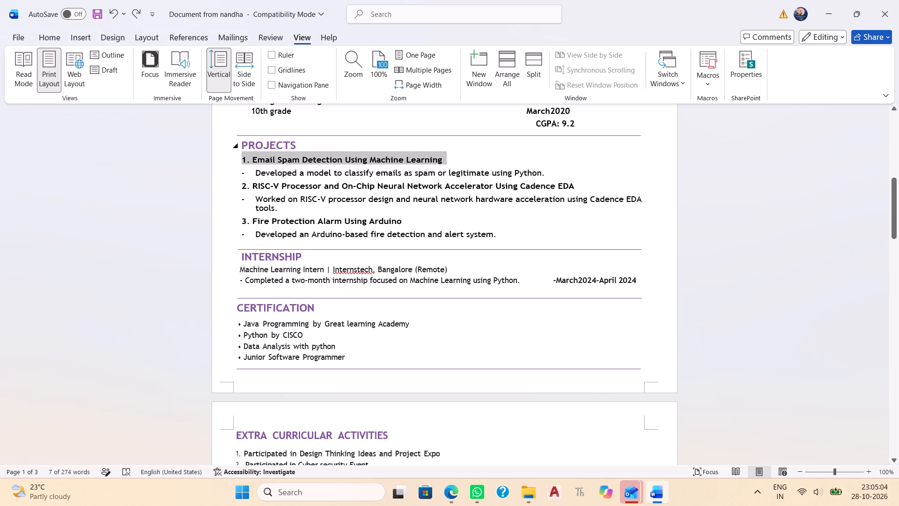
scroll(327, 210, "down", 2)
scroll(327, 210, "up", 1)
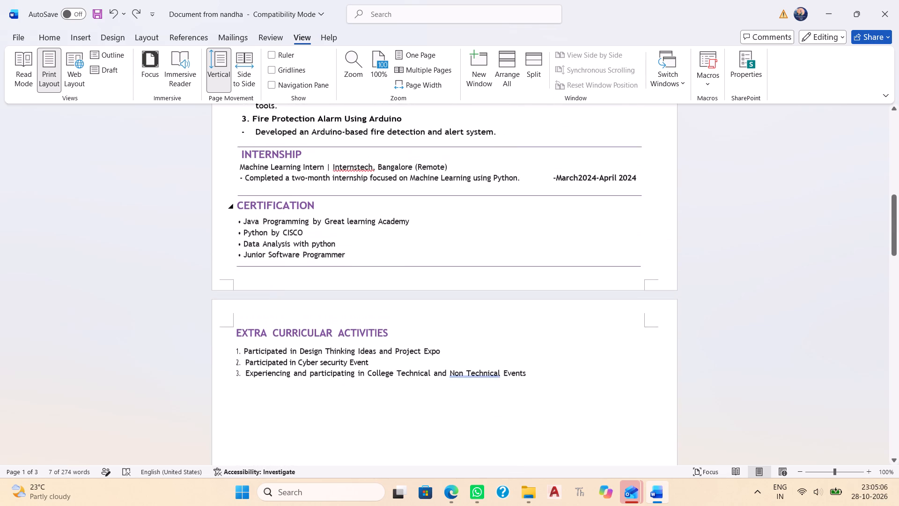
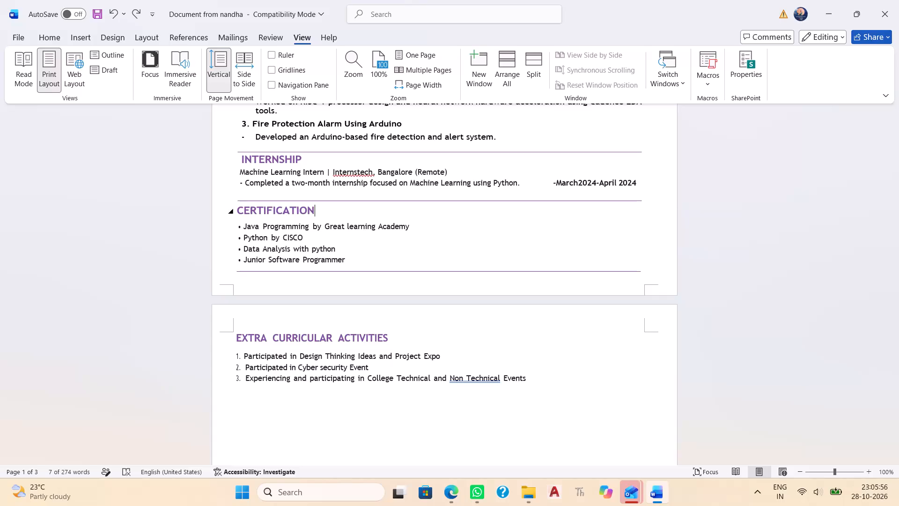
Change the CERTIFICATION section heading to the plural CERTIFICATIONS.
key("s")
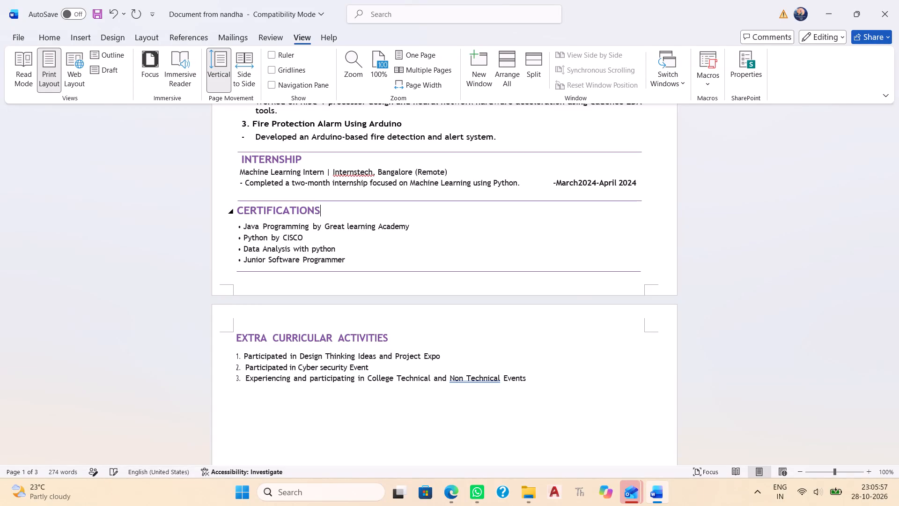
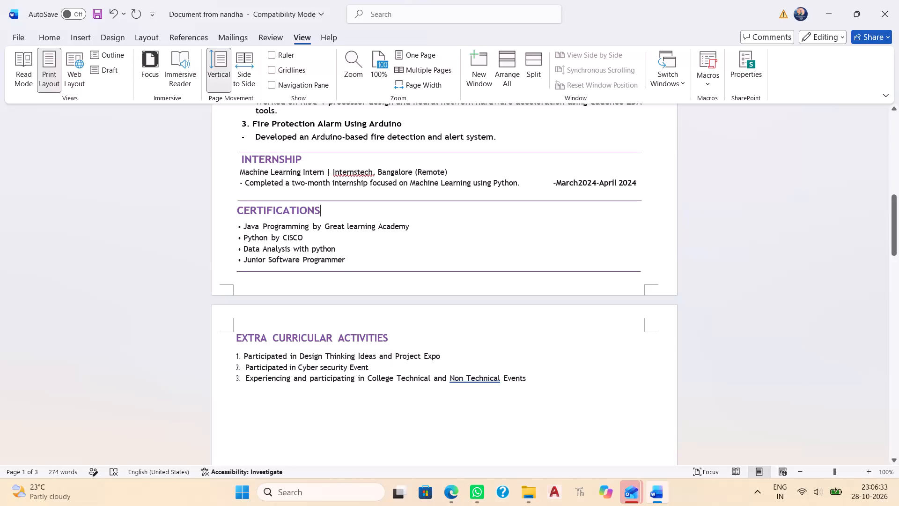
End each of the first three items under EXTRA CURRICULAR ACTIVITIES with a full stop.
left_click(442, 358)
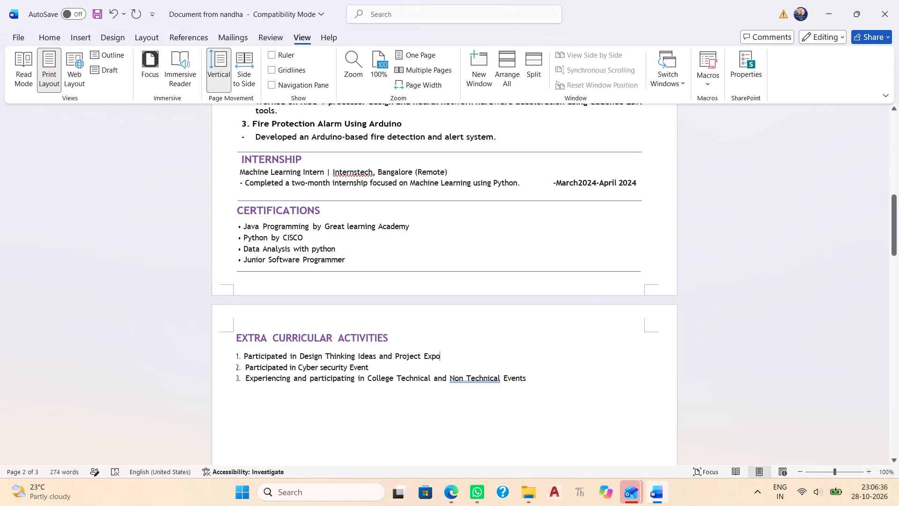
key("period")
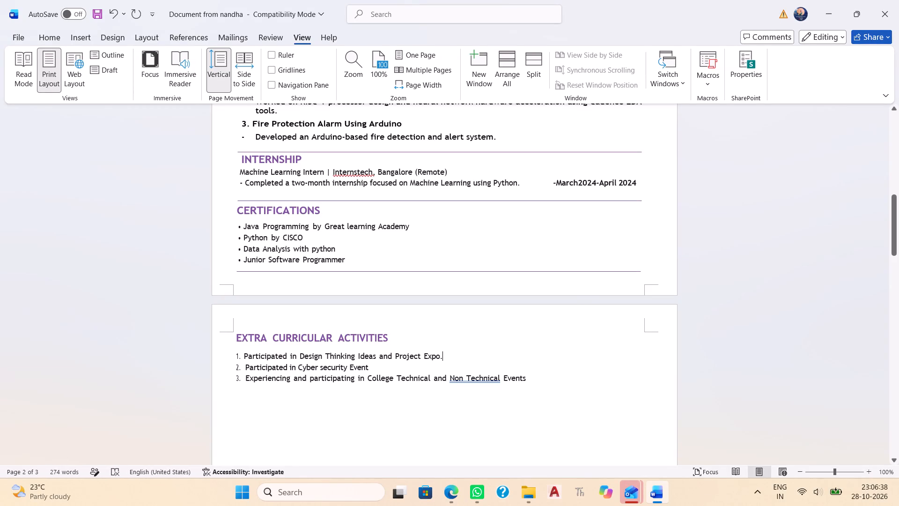
left_click(369, 371)
key("period")
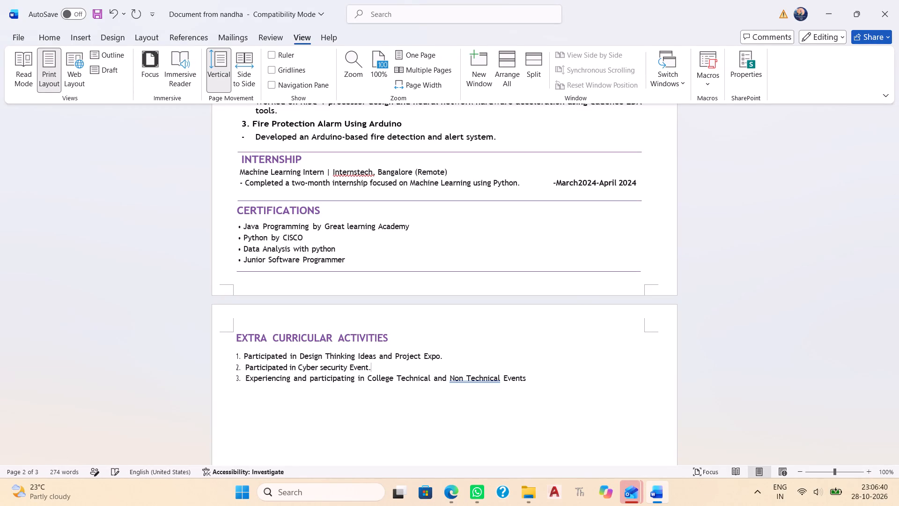
left_click(526, 377)
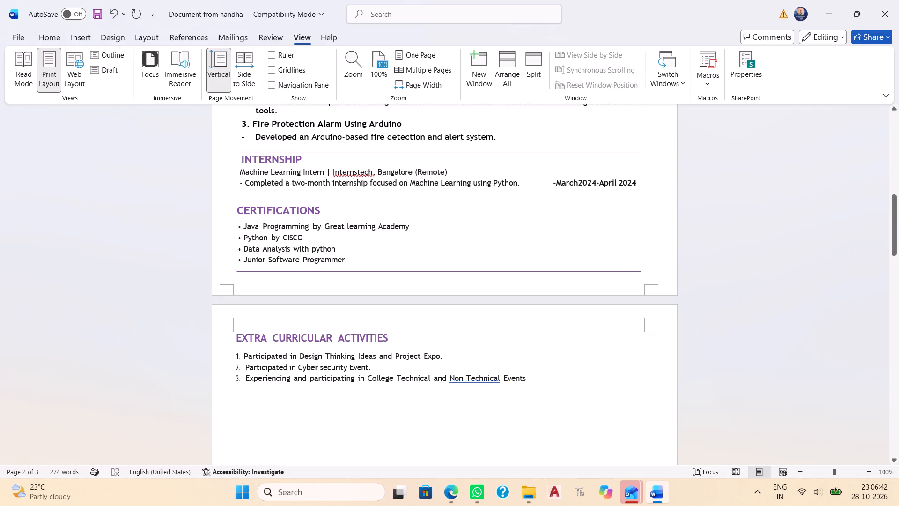
key("period")
Remove the blank line above the EDUCATION heading so it sits closer to the divider line.
scroll(509, 284, "up", 13)
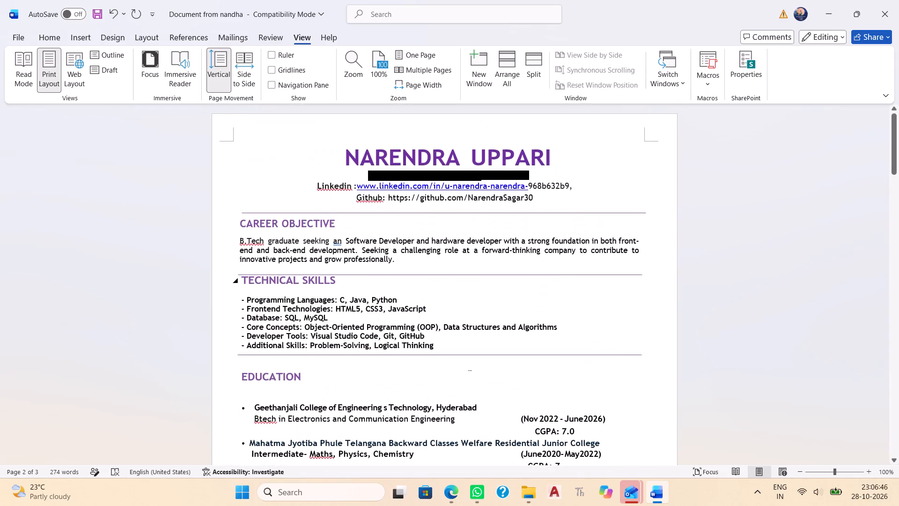
scroll(509, 284, "down", 1)
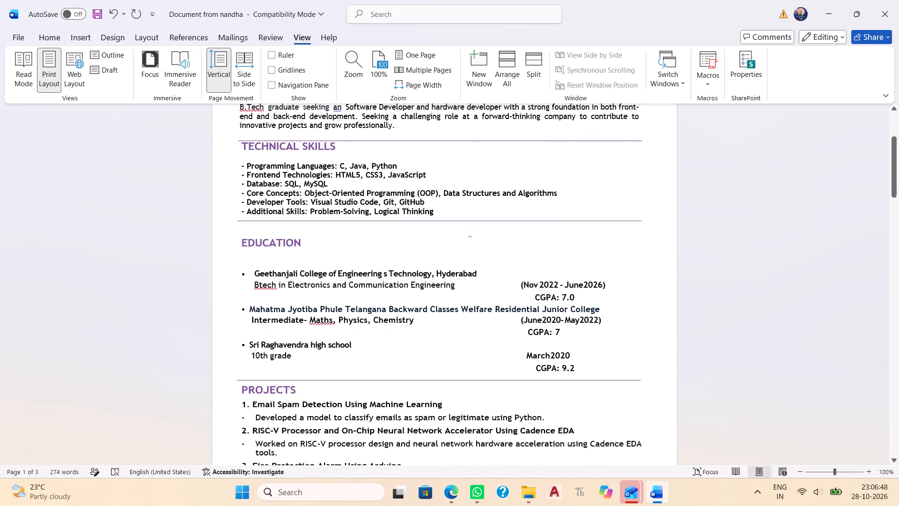
left_click(261, 231)
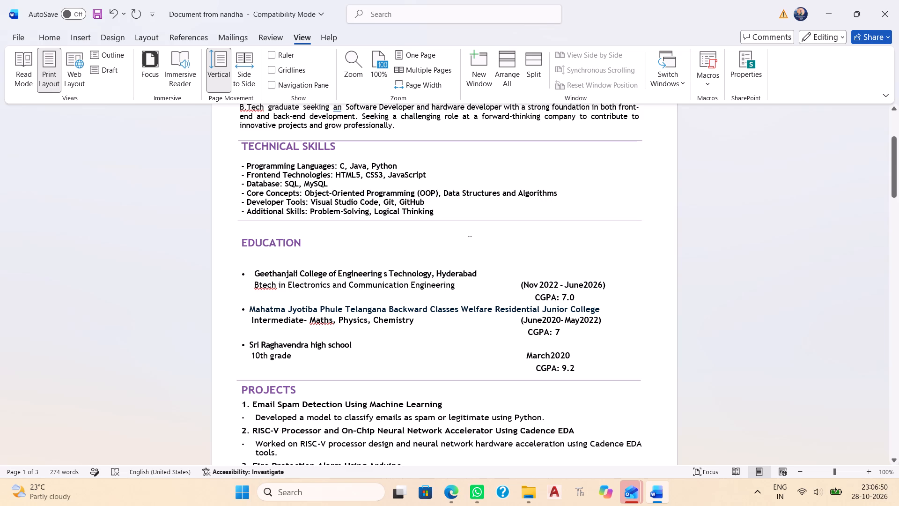
left_click(296, 223)
key("BackSpace")
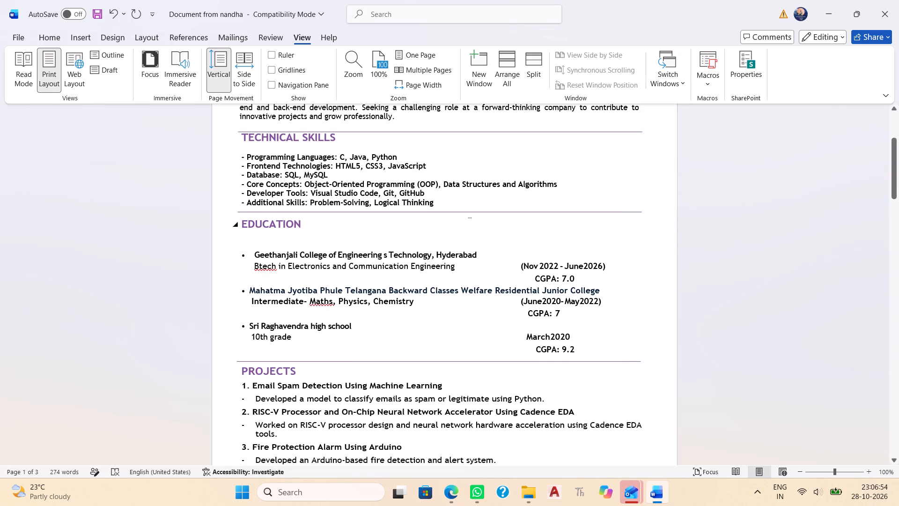
Delete the stray dash floating above the EDUCATION section, just under the divider line.
left_click(257, 239)
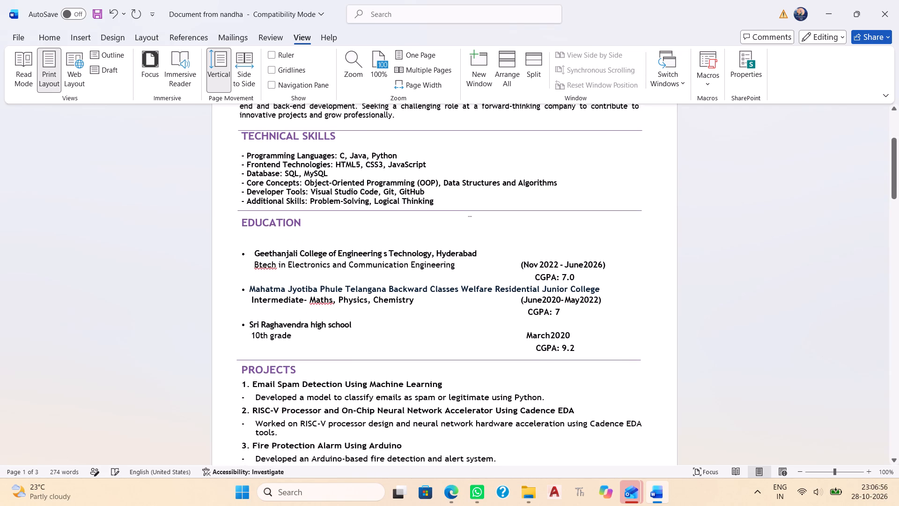
key("BackSpace")
key("BackSpace")
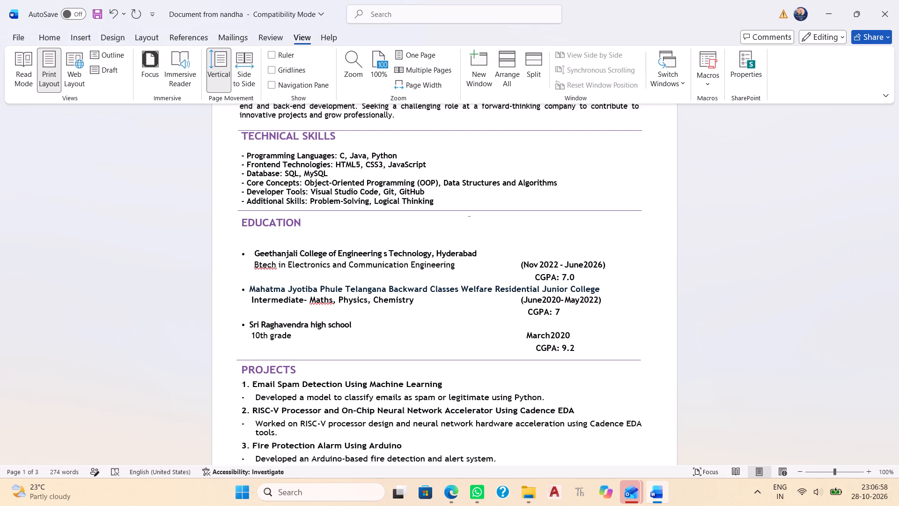
key("BackSpace")
key("BackSpace")
key("BackSpace")
key("BackSpace")
key("BackSpace")
key("BackSpace")
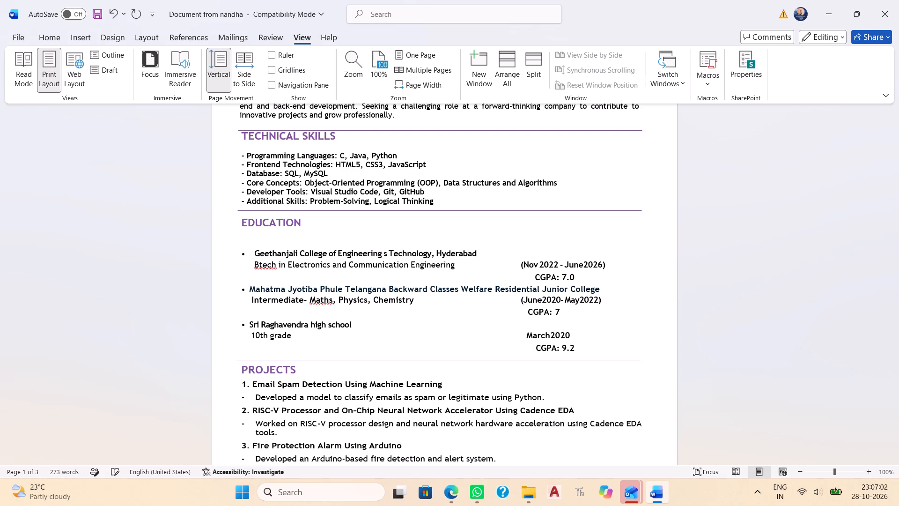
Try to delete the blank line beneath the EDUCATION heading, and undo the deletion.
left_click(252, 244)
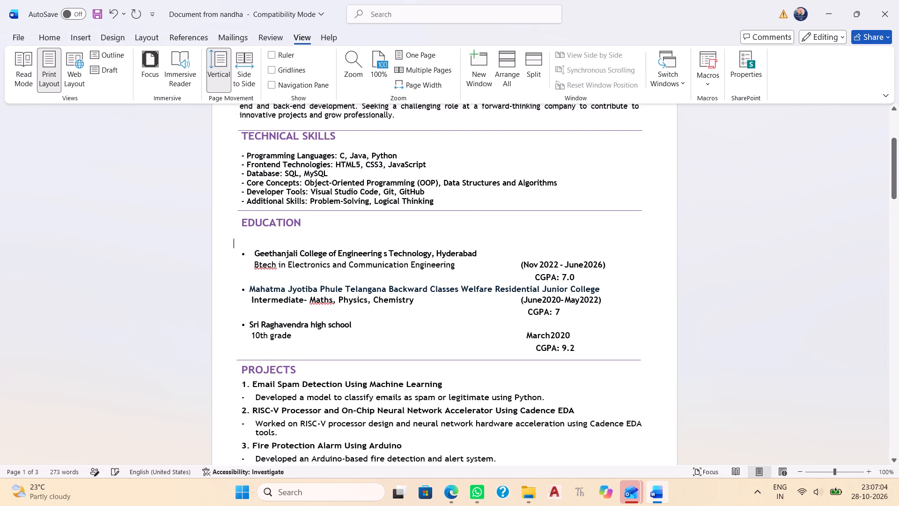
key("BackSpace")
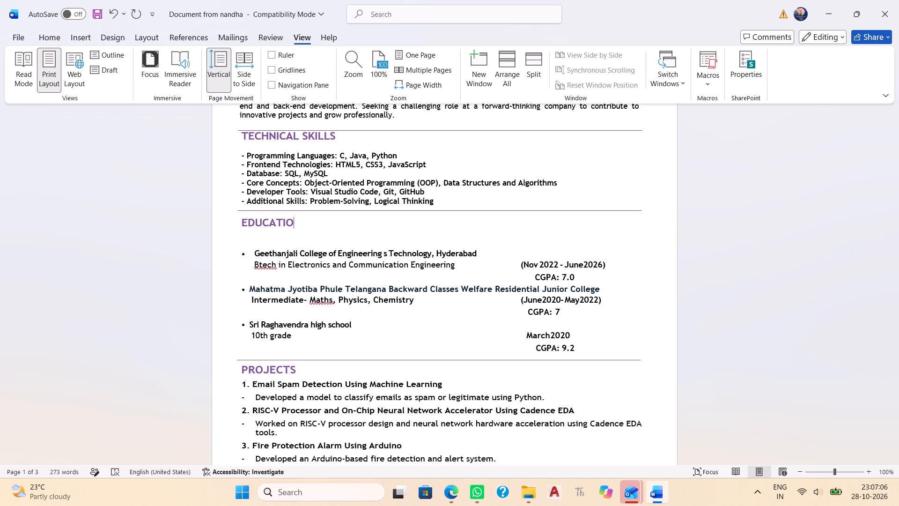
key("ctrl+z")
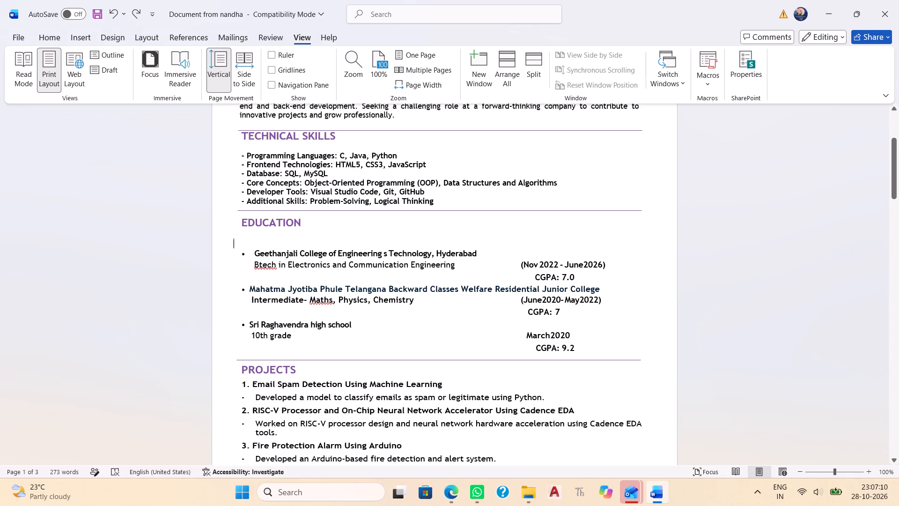
Review the résumé's layout and page breaks from the header through the projects, internship, certifications and extracurricular sections.
scroll(257, 246, "down", 1)
scroll(310, 330, "down", 1)
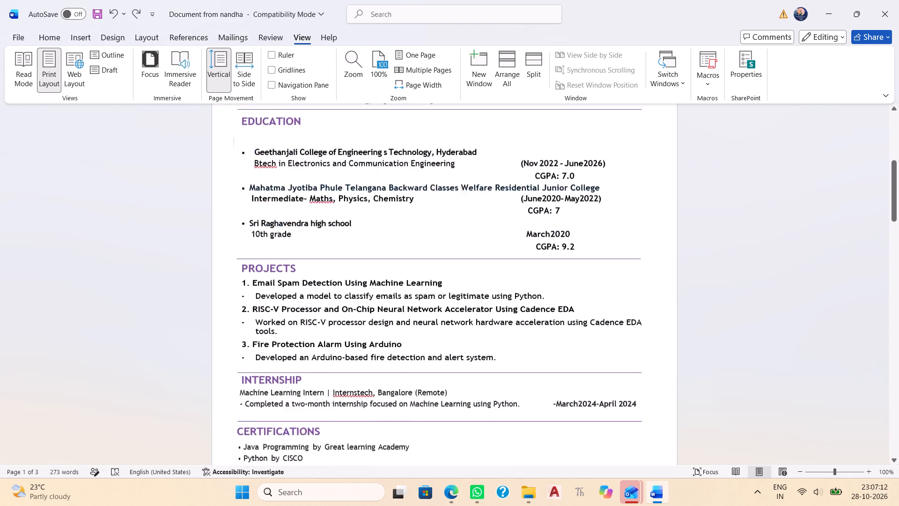
scroll(310, 330, "down", 1)
scroll(310, 330, "up", 1)
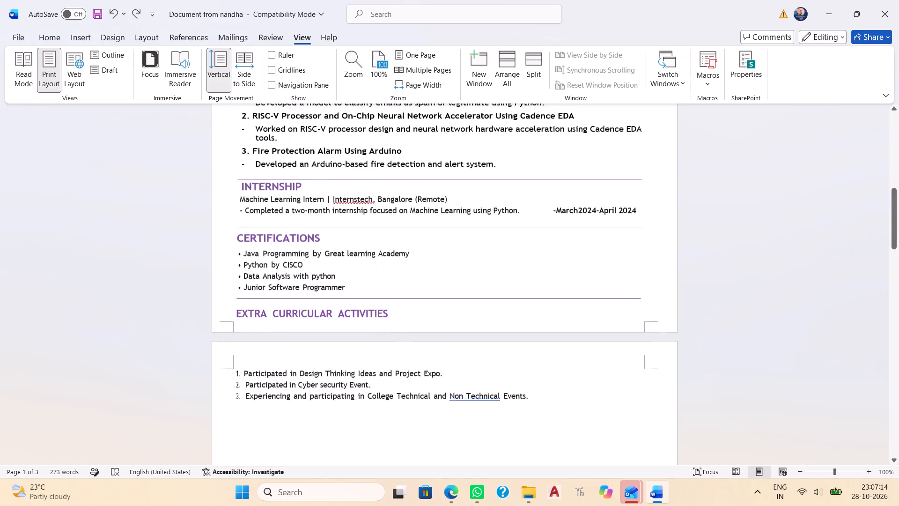
scroll(310, 330, "up", 1)
scroll(310, 330, "down", 2)
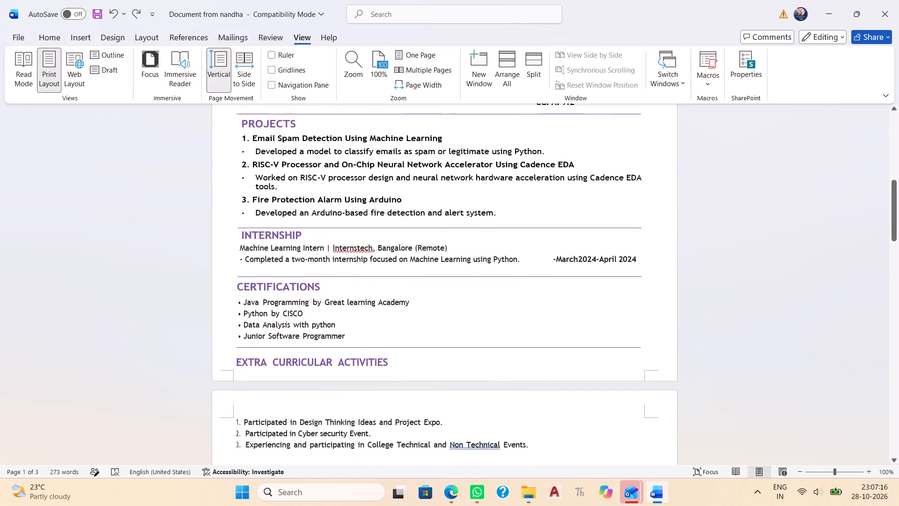
scroll(310, 330, "down", 2)
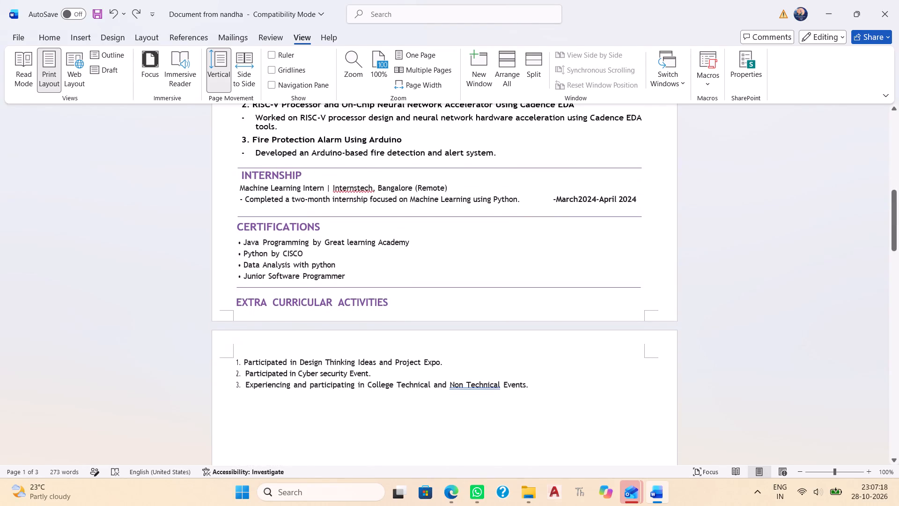
scroll(310, 330, "up", 4)
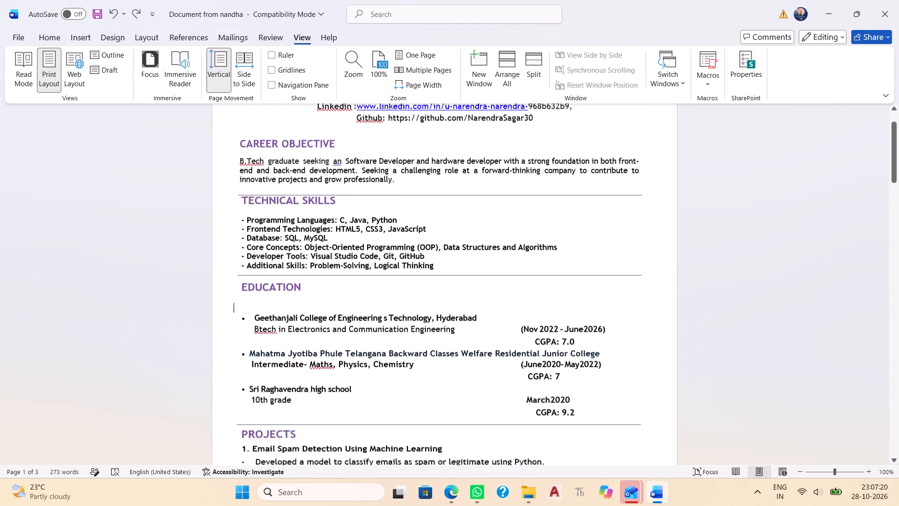
scroll(310, 330, "up", 2)
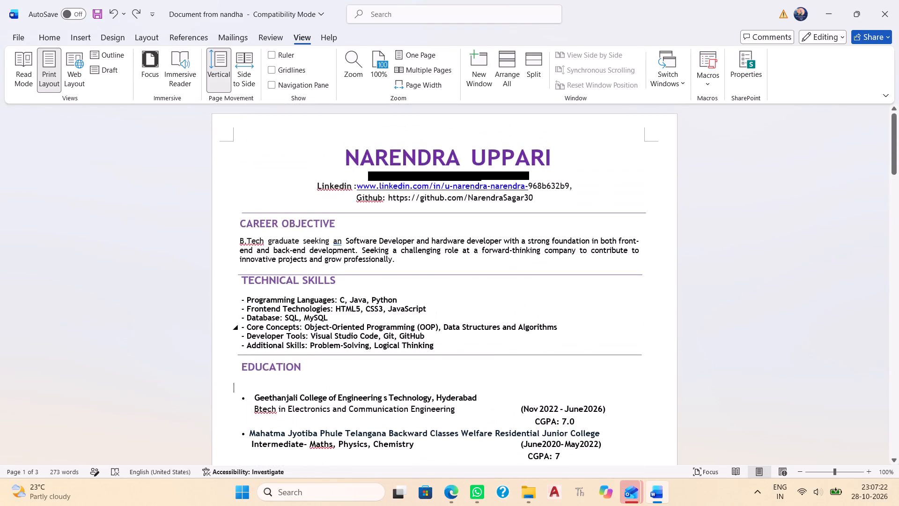
scroll(310, 330, "down", 1)
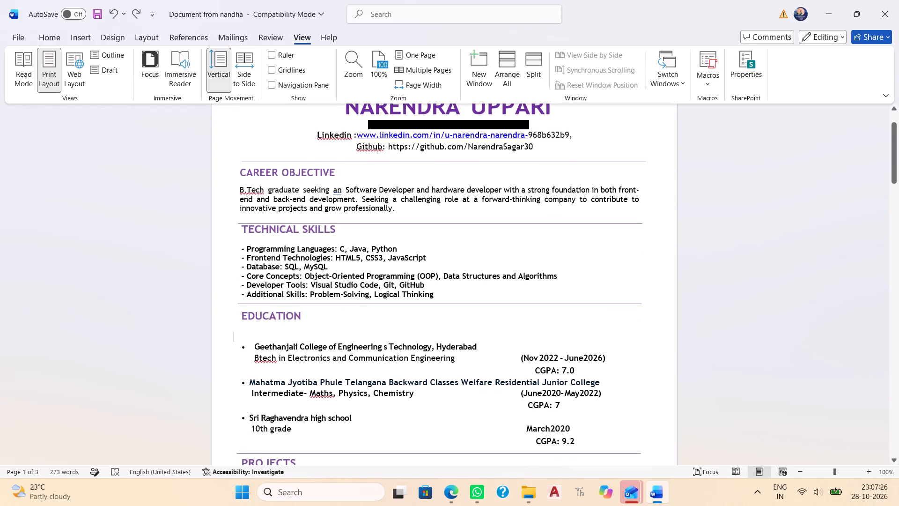
scroll(310, 330, "down", 1)
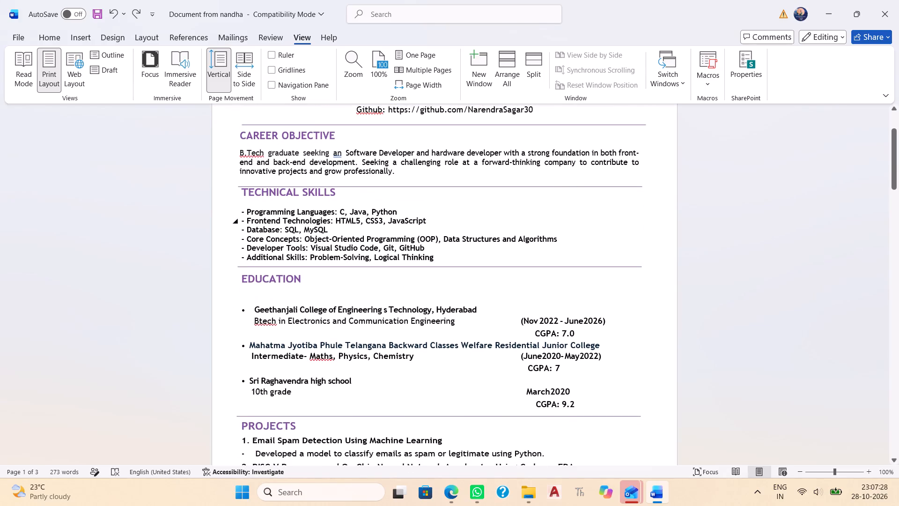
scroll(276, 208, "down", 3)
scroll(276, 208, "up", 2)
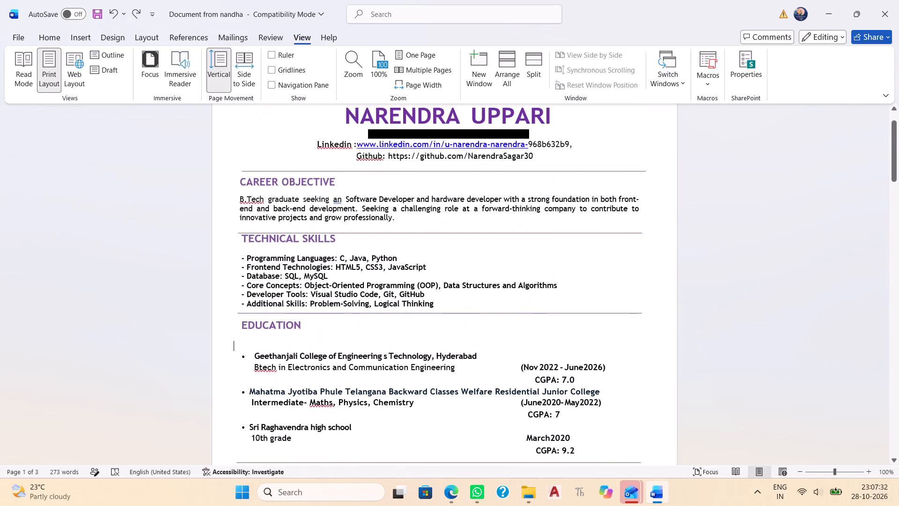
scroll(276, 208, "down", 2)
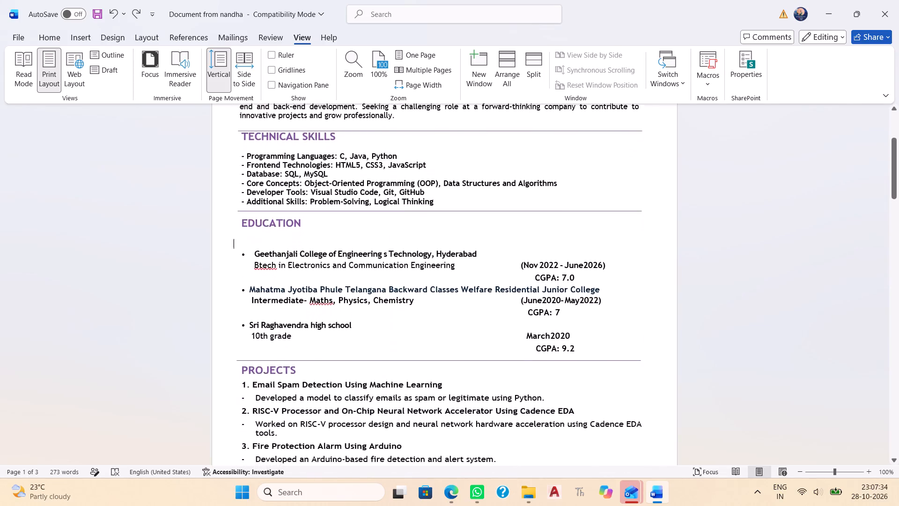
scroll(276, 208, "down", 1)
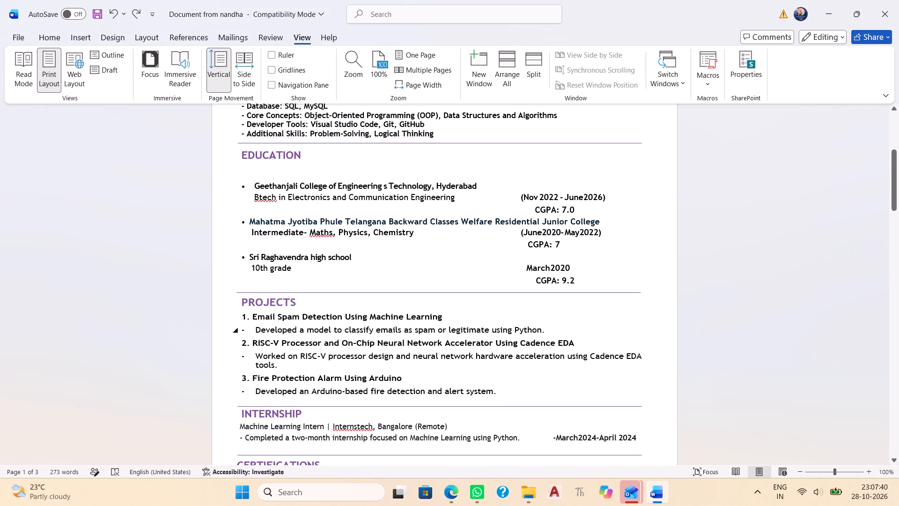
left_click_drag(266, 328, 335, 321)
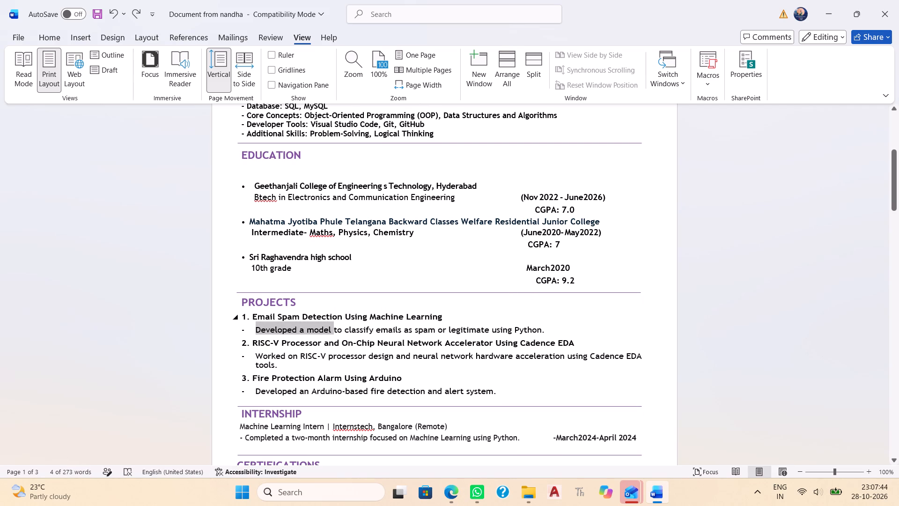
left_click_drag(292, 313, 346, 322)
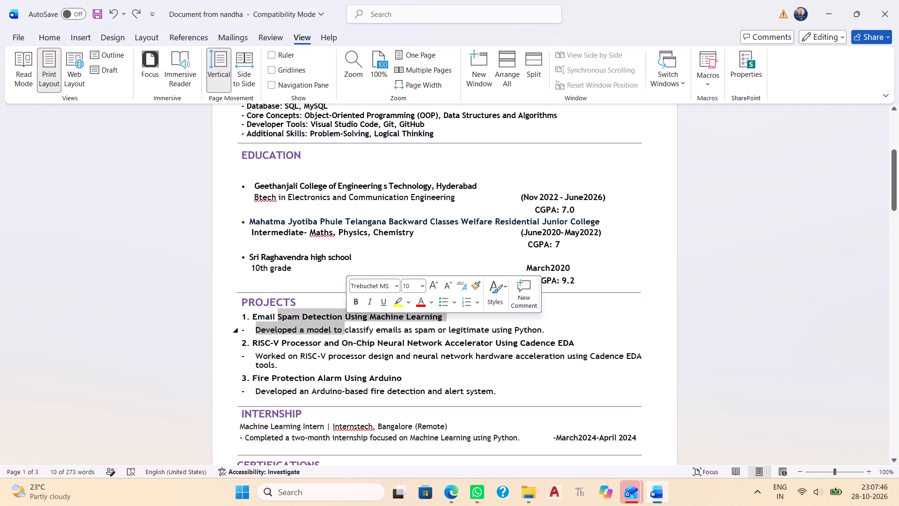
double_click(297, 318)
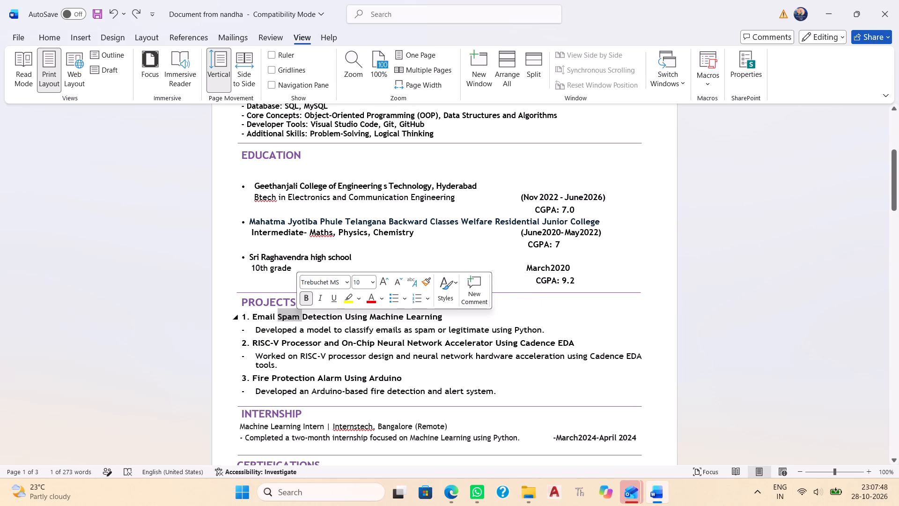
scroll(359, 361, "down", 1)
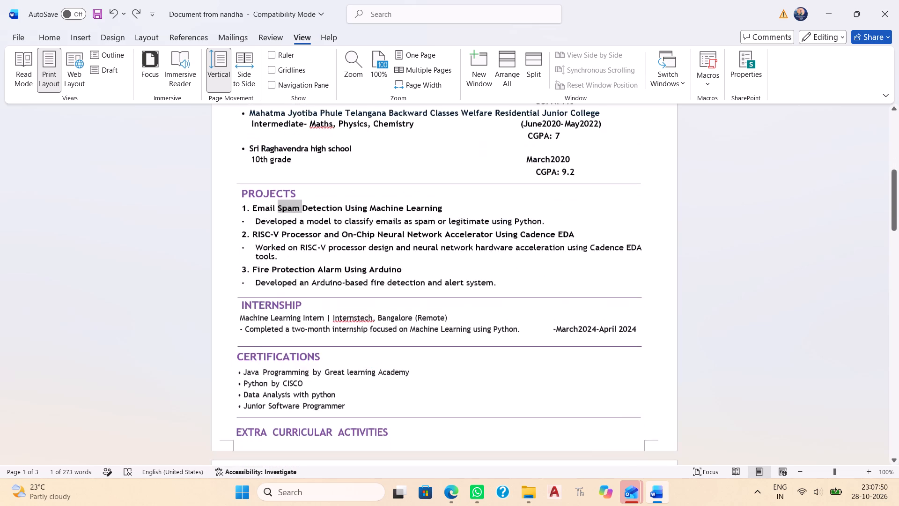
scroll(359, 361, "down", 2)
scroll(359, 361, "up", 1)
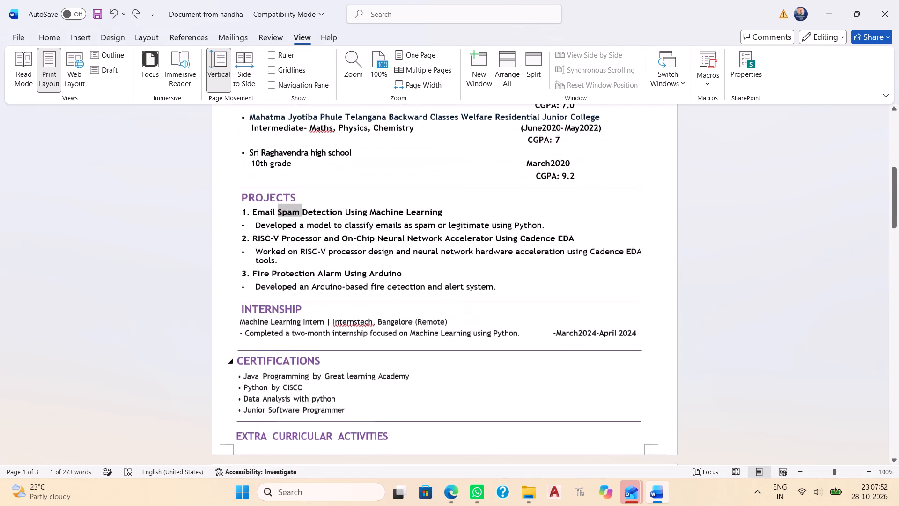
scroll(359, 361, "down", 2)
scroll(359, 361, "up", 5)
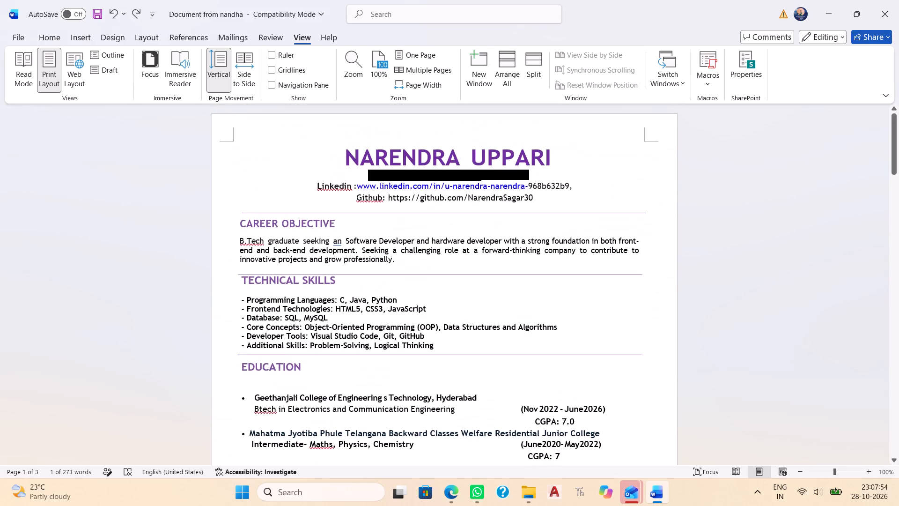
Delete the fourth extracurricular item, about Carrom board, badminton and indoor games, together with its list number on the last page.
scroll(359, 361, "down", 6)
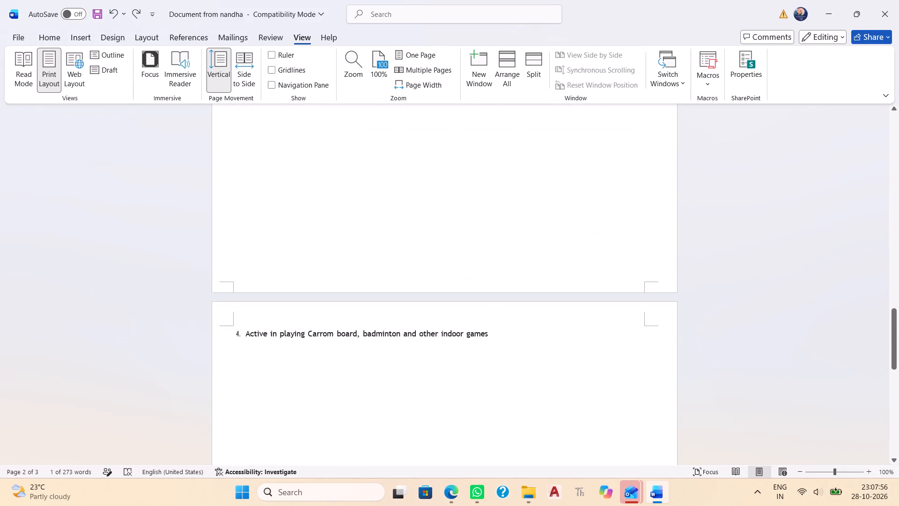
scroll(359, 361, "up", 1)
left_click_drag(508, 373, 220, 381)
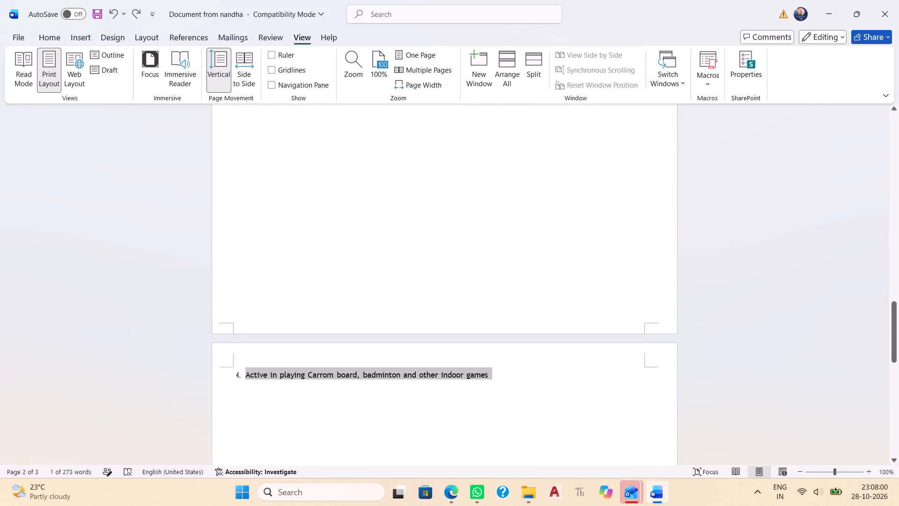
left_click_drag(220, 381, 184, 381)
key("BackSpace")
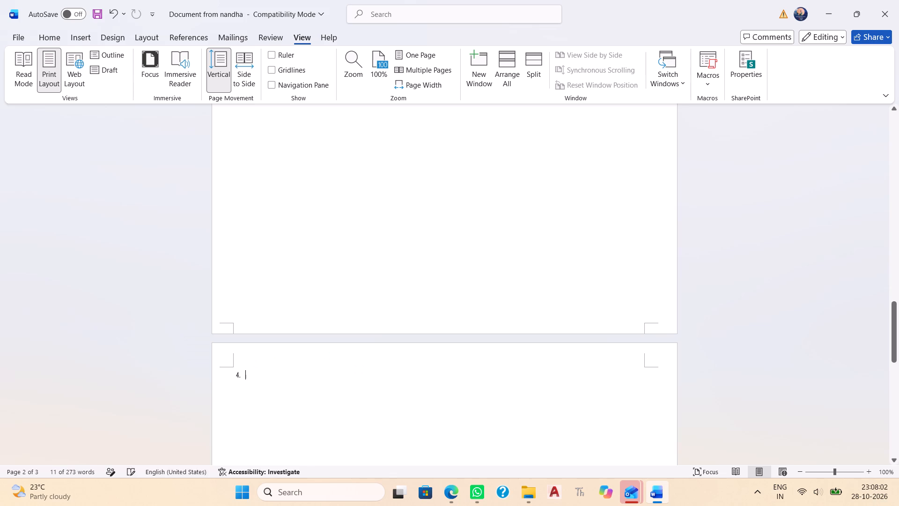
key("BackSpace")
key("BackSpace")
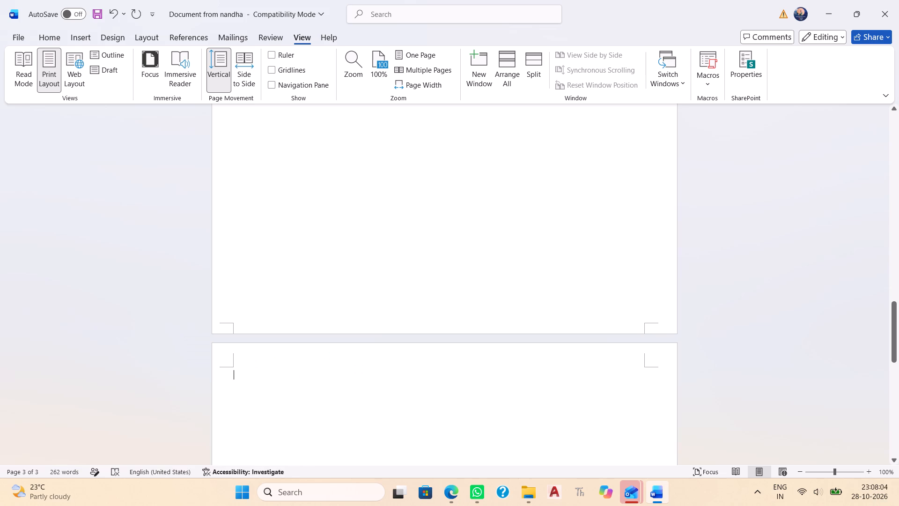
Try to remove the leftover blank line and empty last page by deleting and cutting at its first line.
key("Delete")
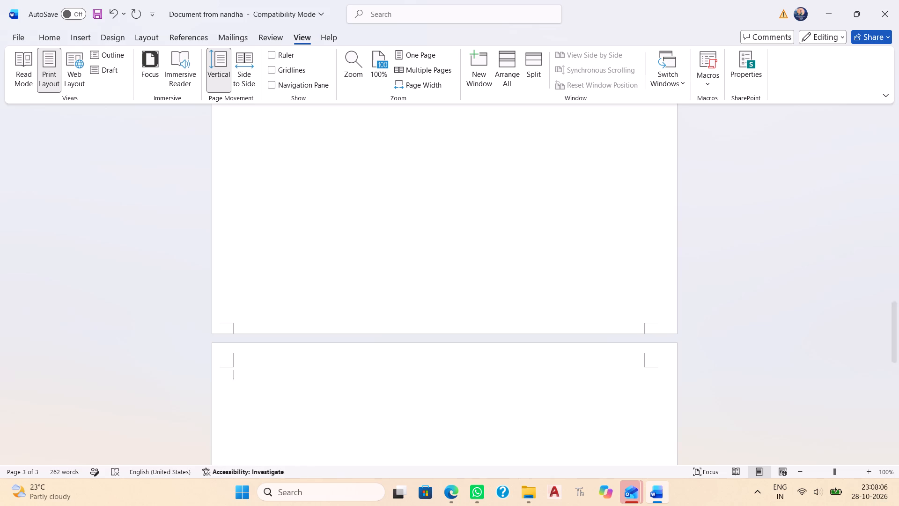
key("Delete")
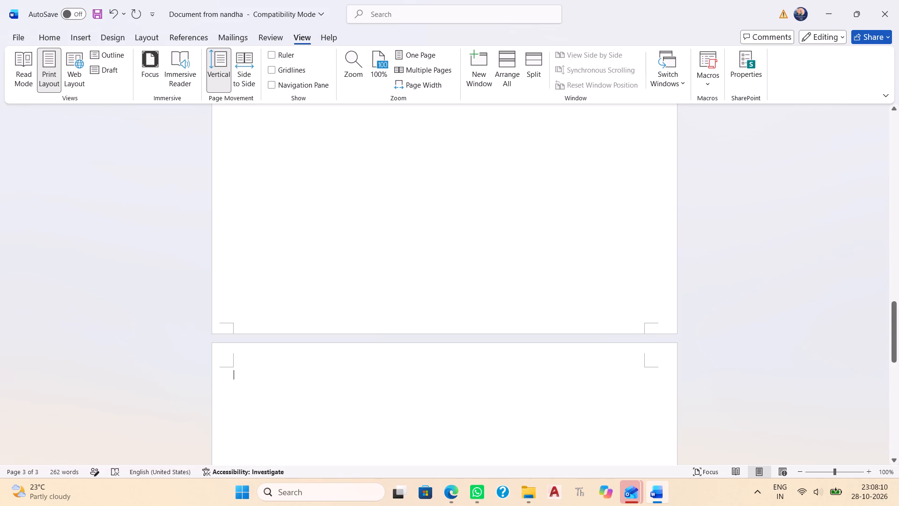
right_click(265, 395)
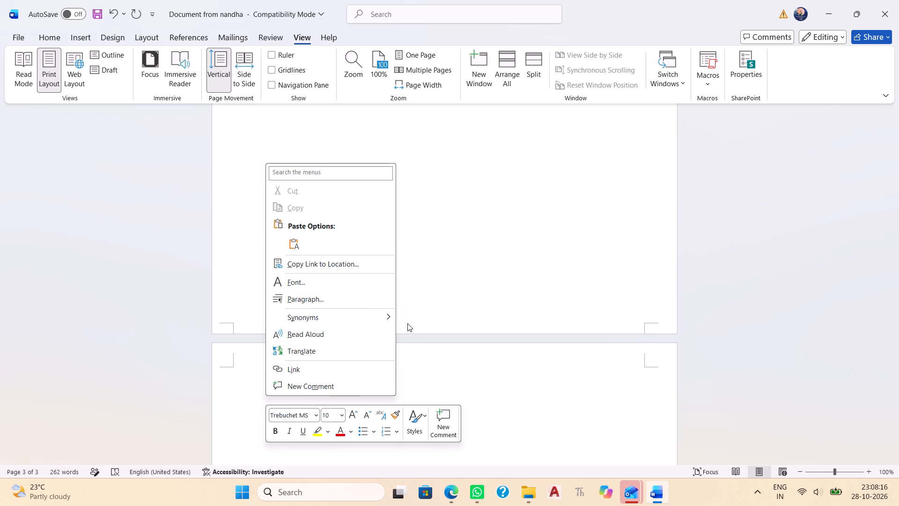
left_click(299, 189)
Examine the page breaks from the education section through the extracurricular activities list and the empty last page.
scroll(432, 266, "up", 8)
scroll(432, 266, "down", 2)
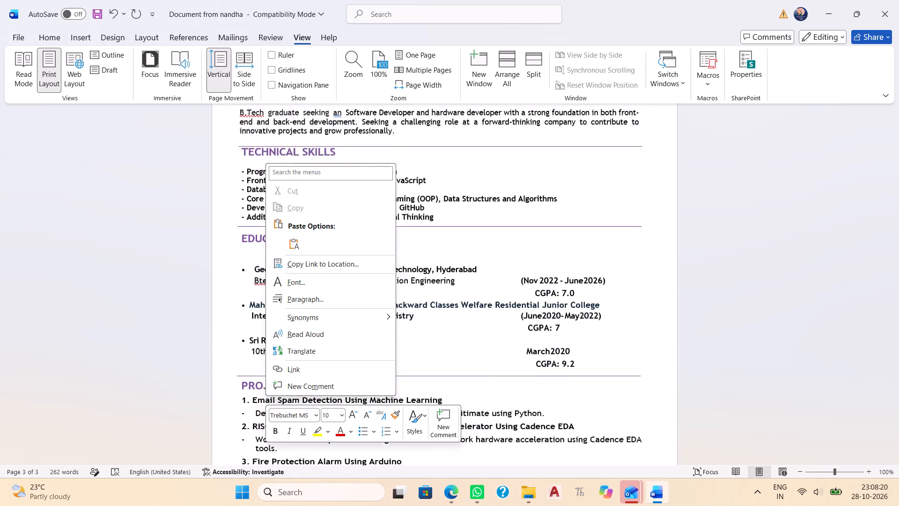
scroll(432, 266, "down", 4)
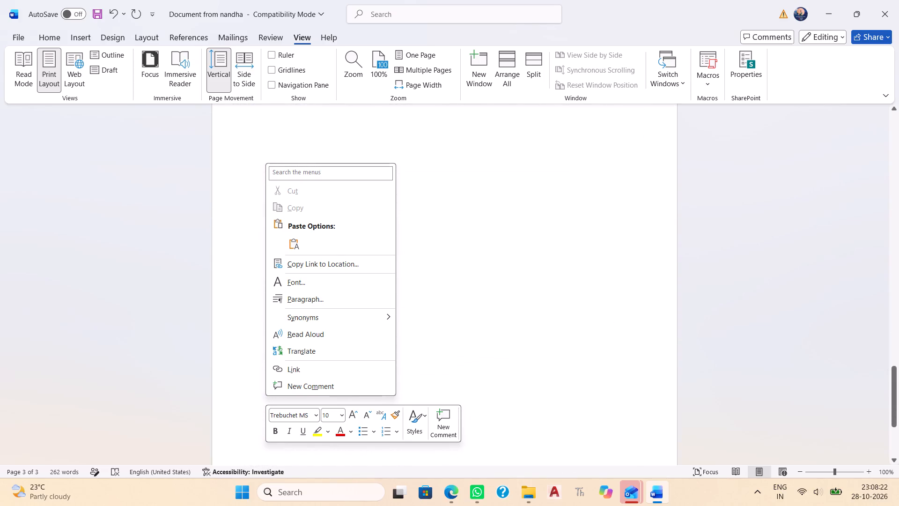
scroll(432, 266, "down", 1)
scroll(432, 266, "up", 7)
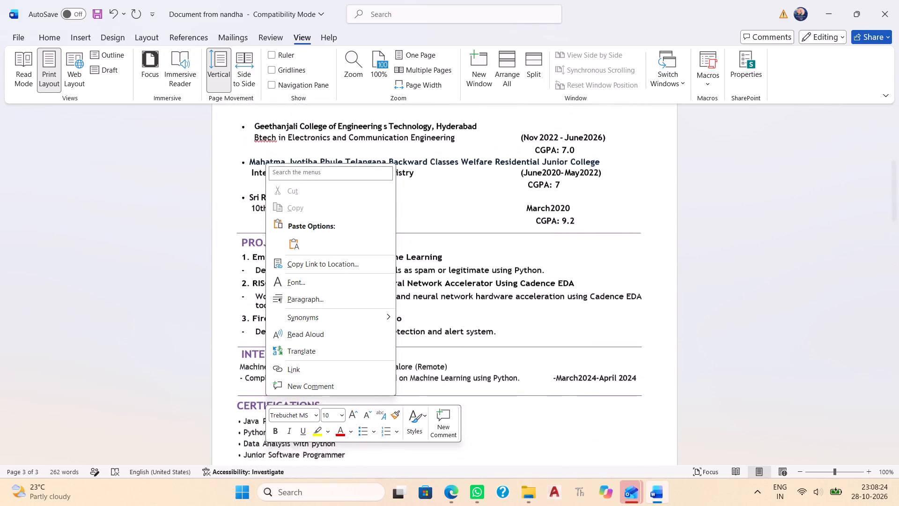
scroll(432, 266, "down", 2)
left_click(464, 306)
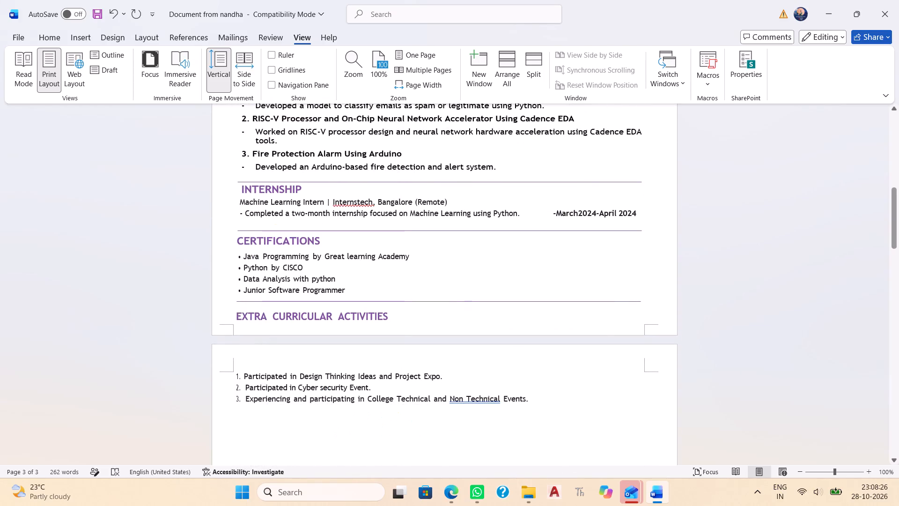
scroll(464, 306, "down", 3)
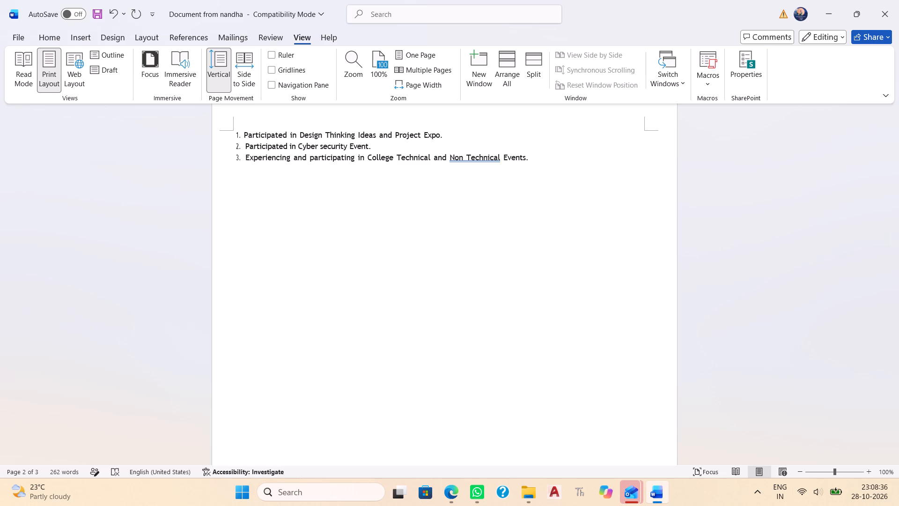
scroll(464, 306, "up", 2)
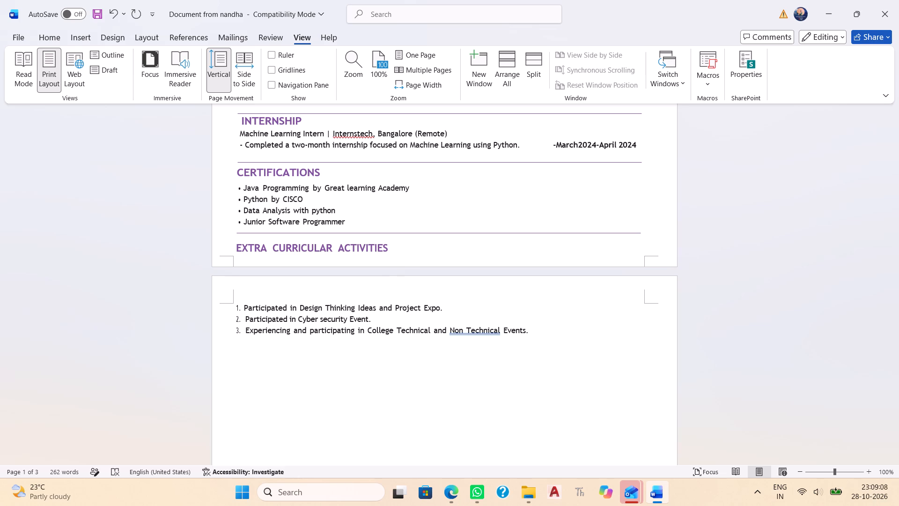
scroll(464, 306, "down", 1)
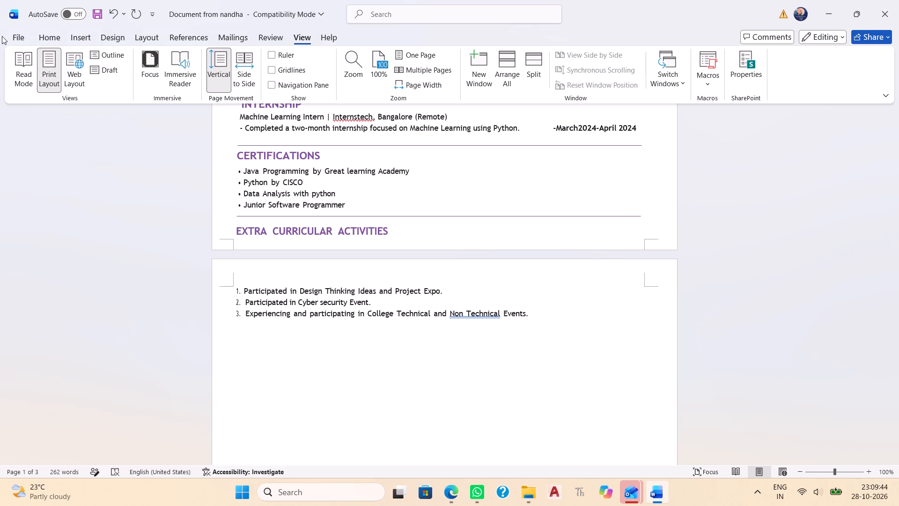
Check the résumé in Web Layout, return to Print Layout, and inspect the empty last page.
left_click(79, 81)
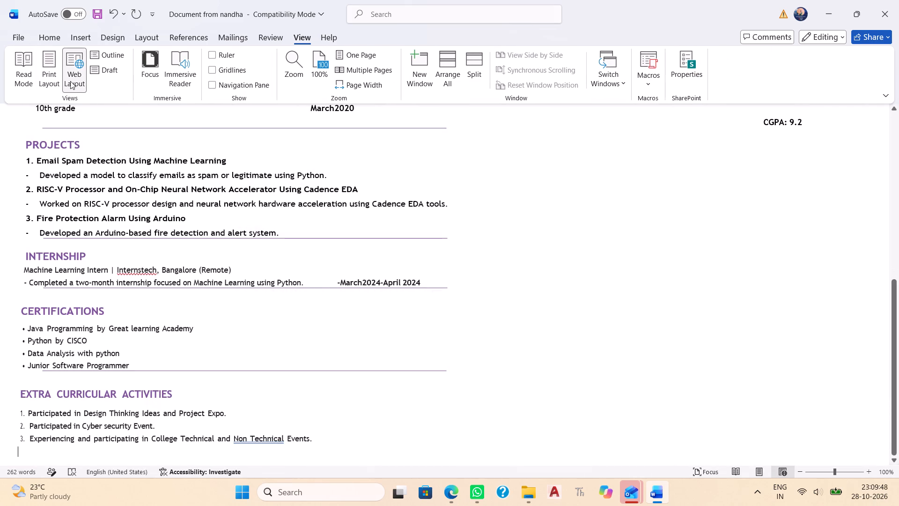
left_click(55, 78)
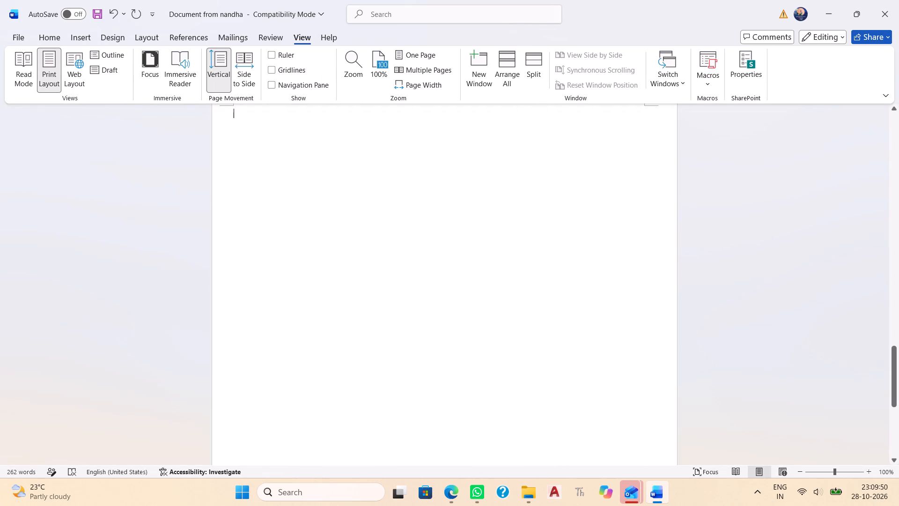
scroll(219, 227, "up", 13)
scroll(219, 227, "down", 10)
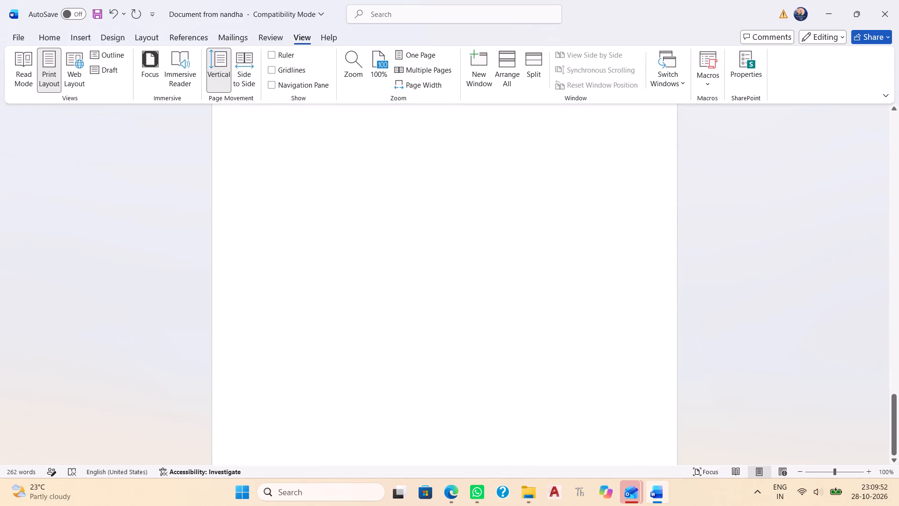
scroll(219, 227, "up", 1)
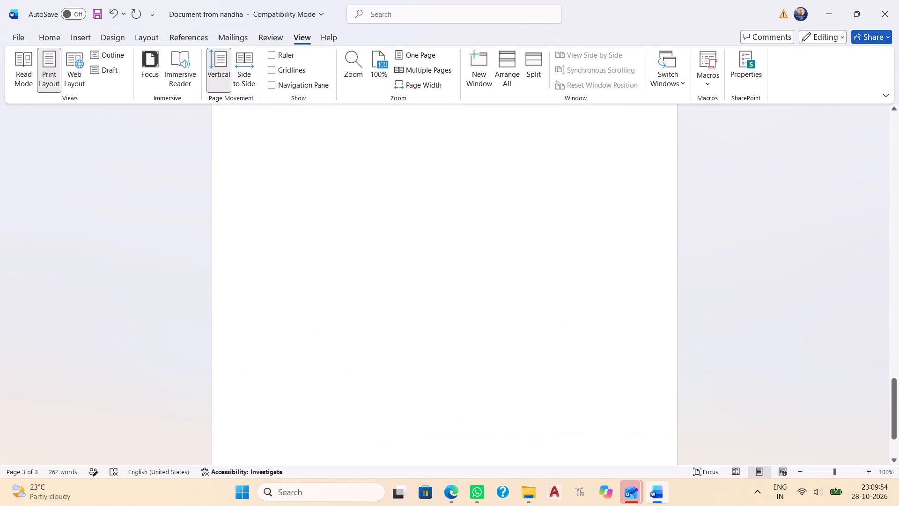
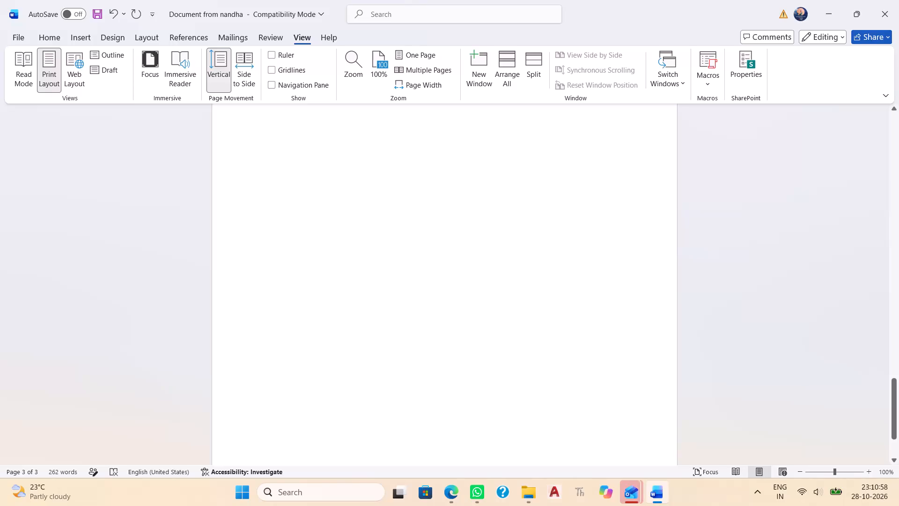
Remove the word "College" from the third extracurricular activity, the one about technical and non-technical events.
scroll(242, 175, "up", 2)
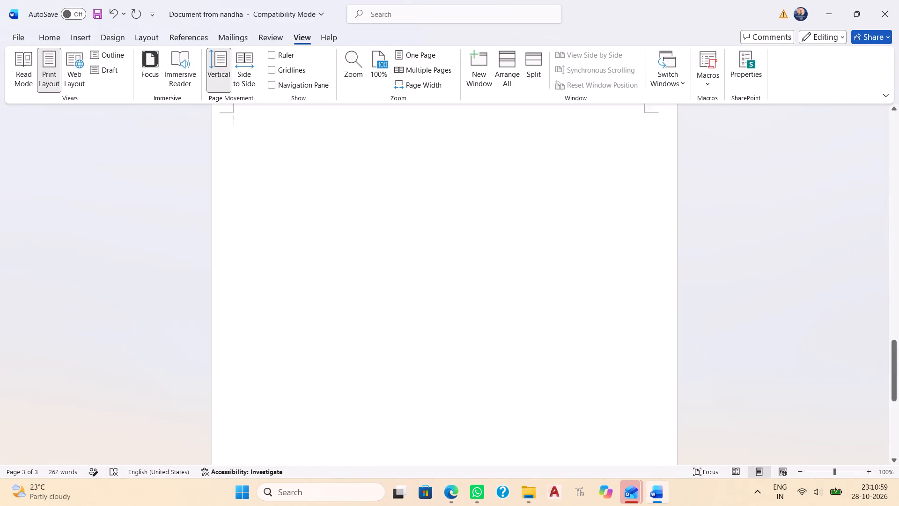
scroll(242, 175, "up", 6)
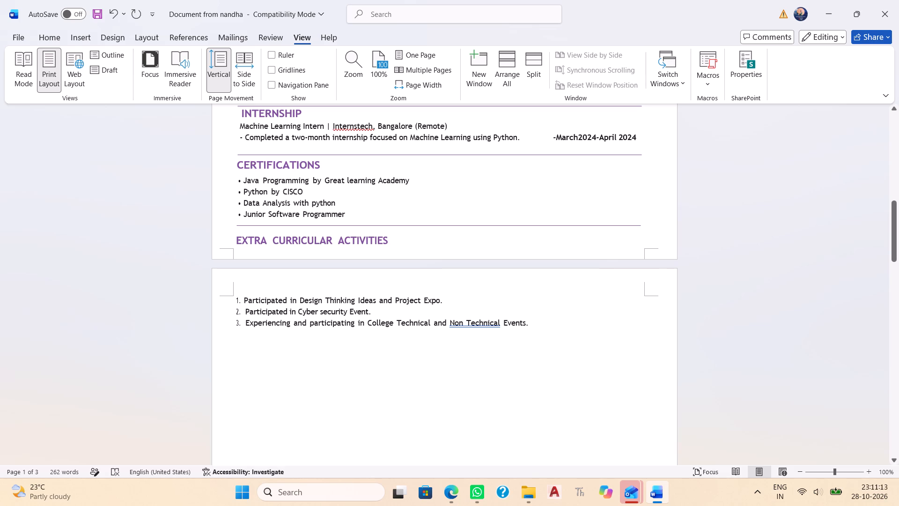
left_click(392, 324)
key("BackSpace")
key("BackSpace")
key("BackSpace")
key("BackSpace")
key("BackSpace")
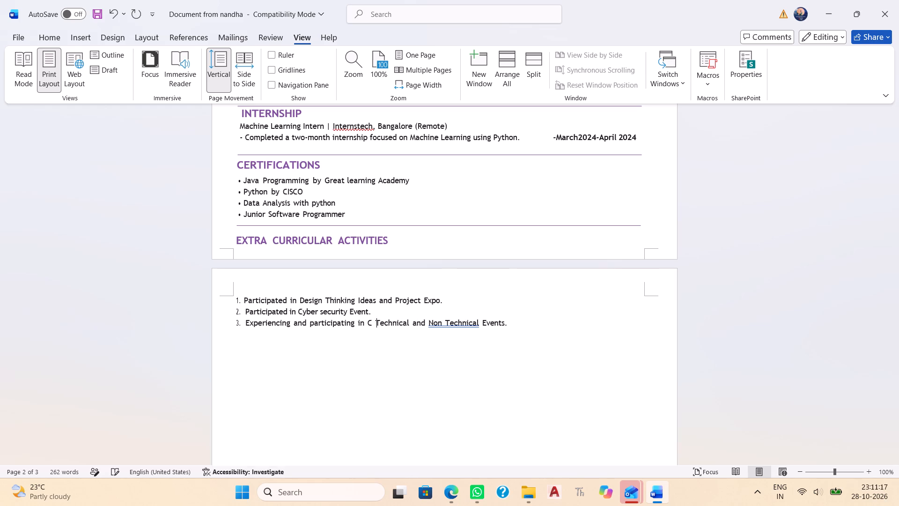
key("BackSpace")
key("BackSpace")
key("BackSpace")
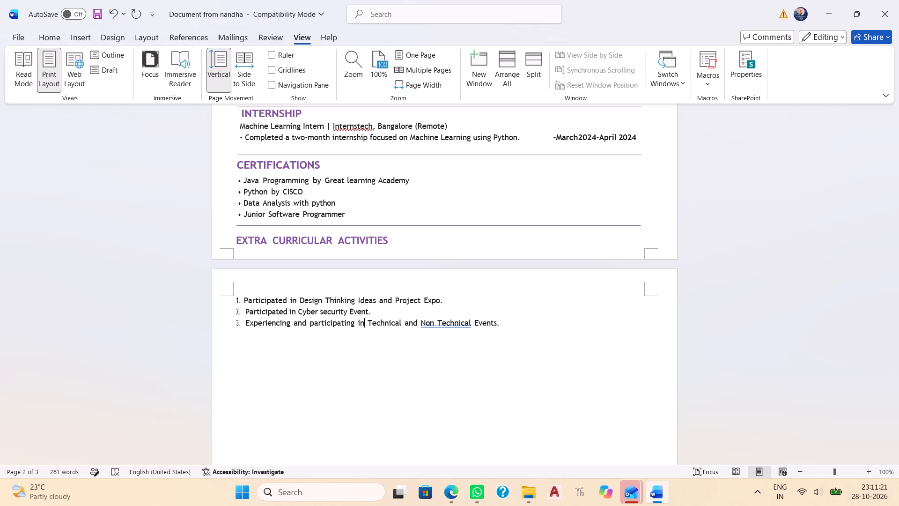
Merge the Cyber security Event item into the end of the first extracurricular item, separated by a space.
left_click(241, 312)
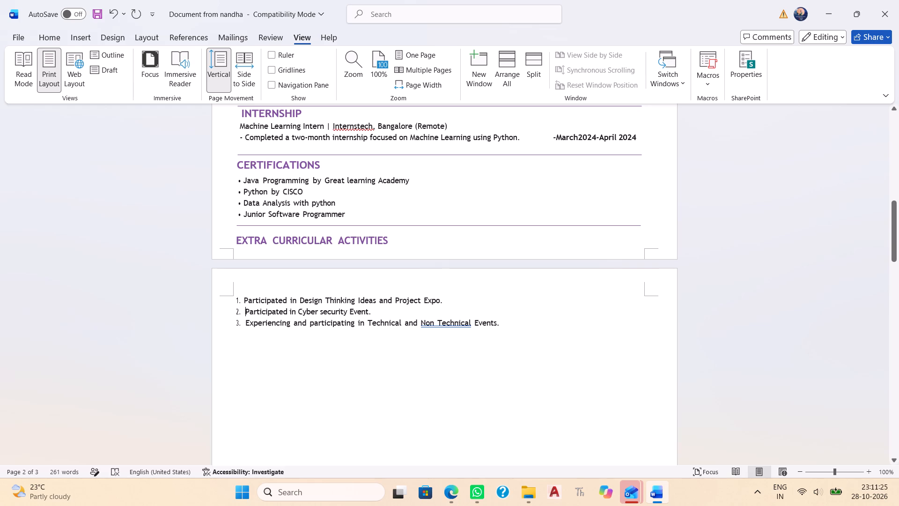
key("BackSpace")
key("BackSpace")
key("BackSpace")
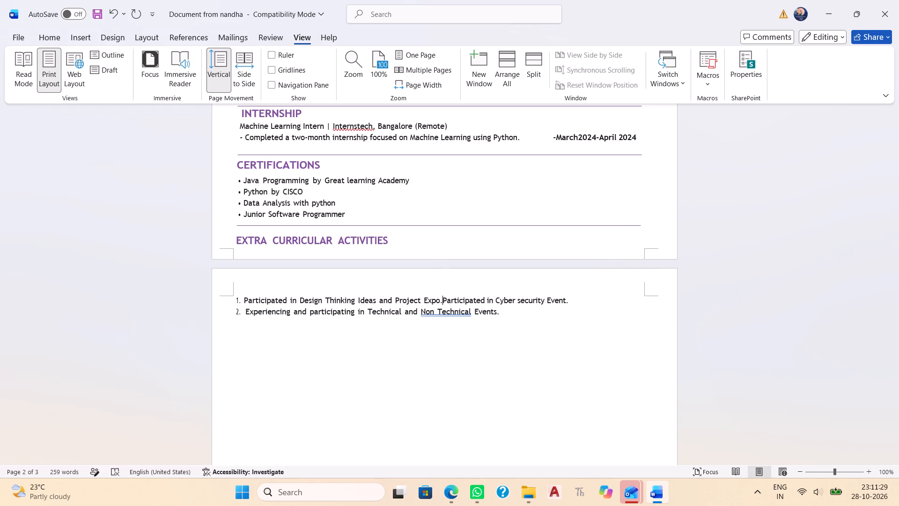
key("space")
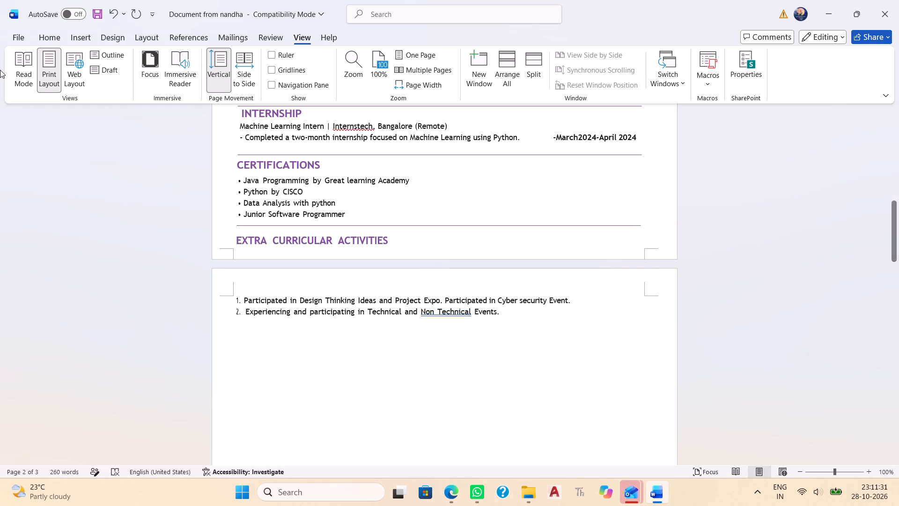
Save the résumé document.
left_click(17, 34)
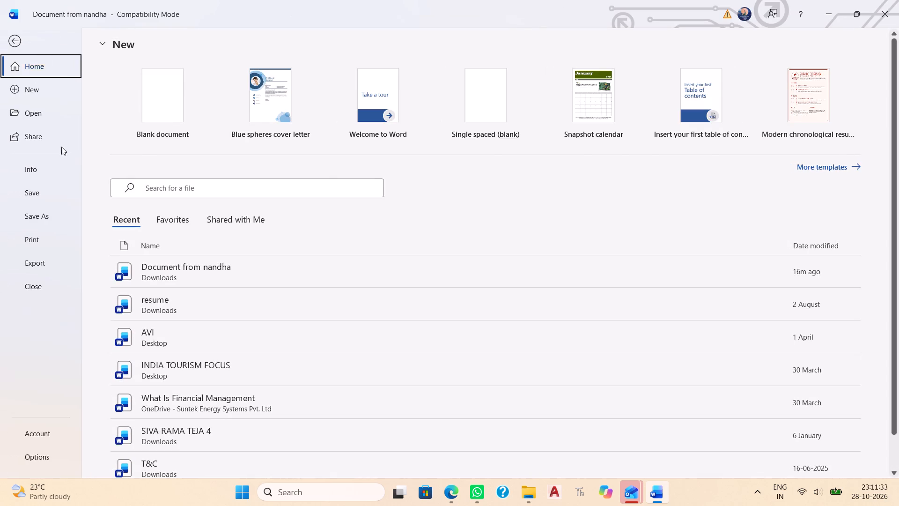
left_click(34, 195)
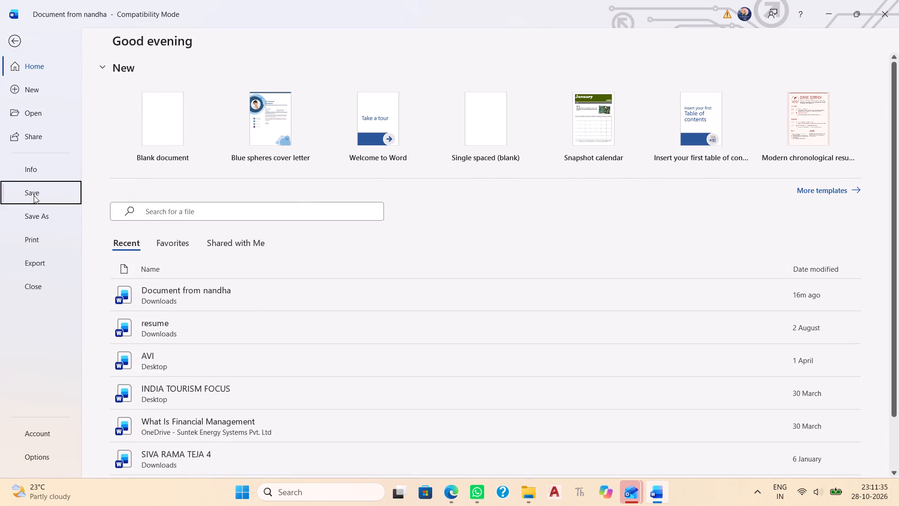
Examine the page break between the extracurricular activities heading and its list, along with the spacing around them.
scroll(426, 308, "up", 1)
scroll(426, 308, "down", 1)
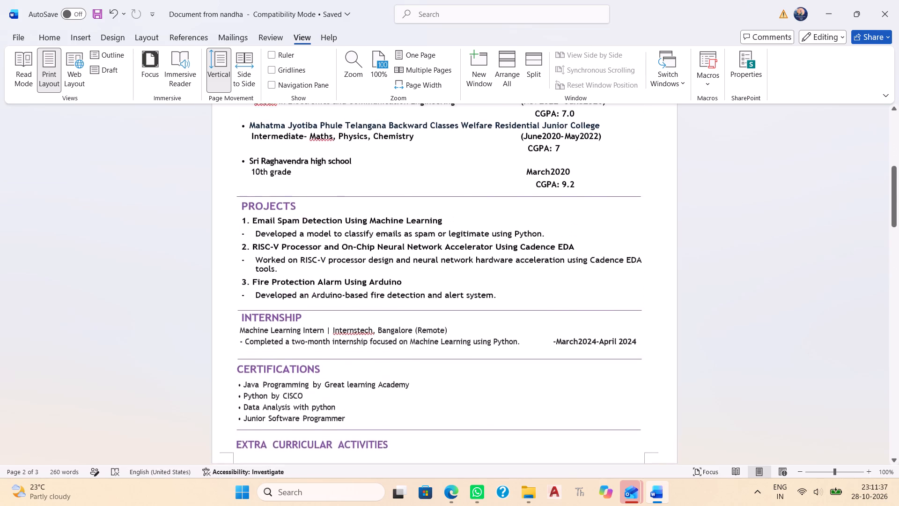
scroll(426, 308, "down", 1)
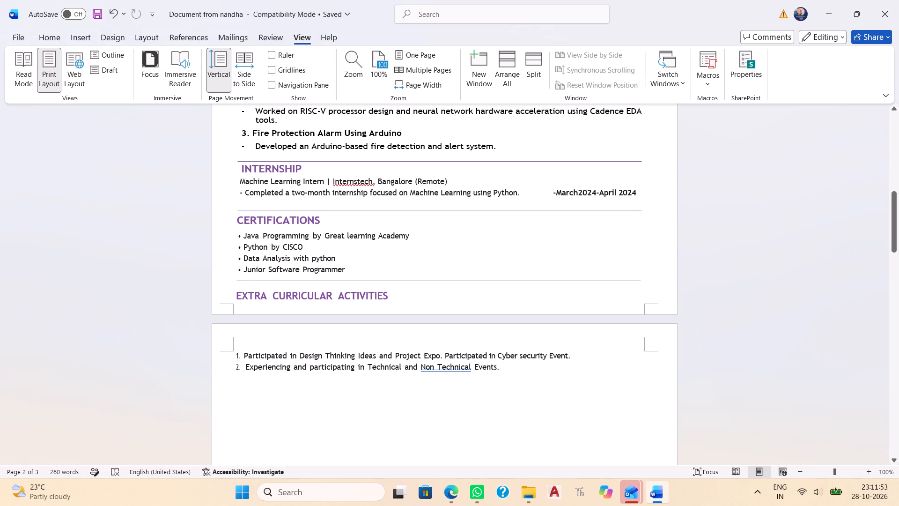
scroll(326, 352, "down", 1)
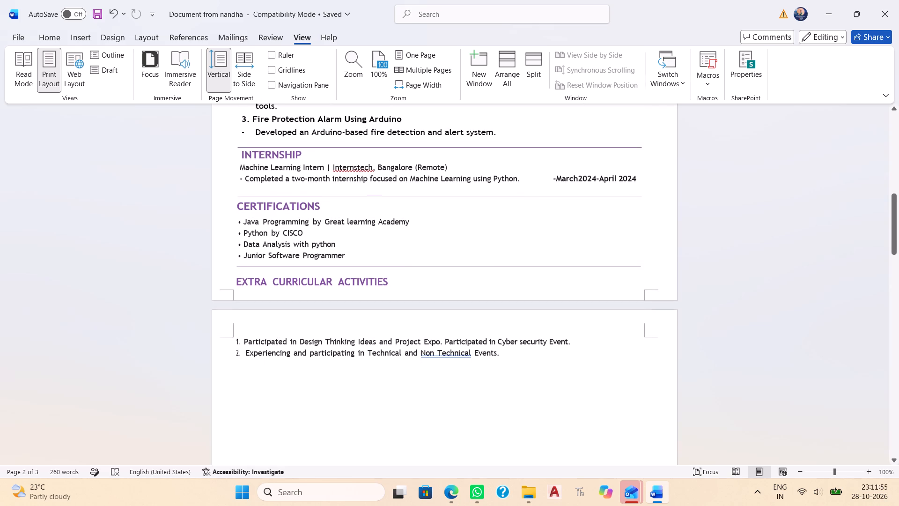
scroll(326, 352, "down", 2)
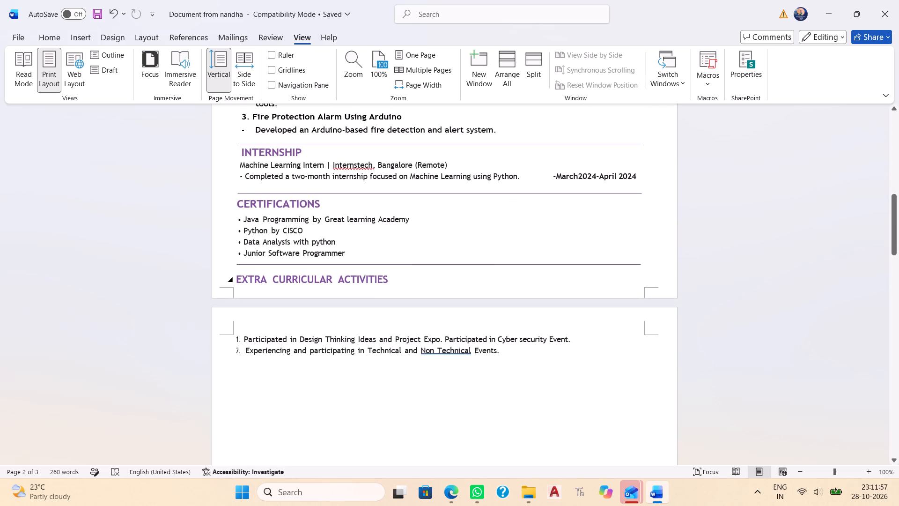
left_click(231, 272)
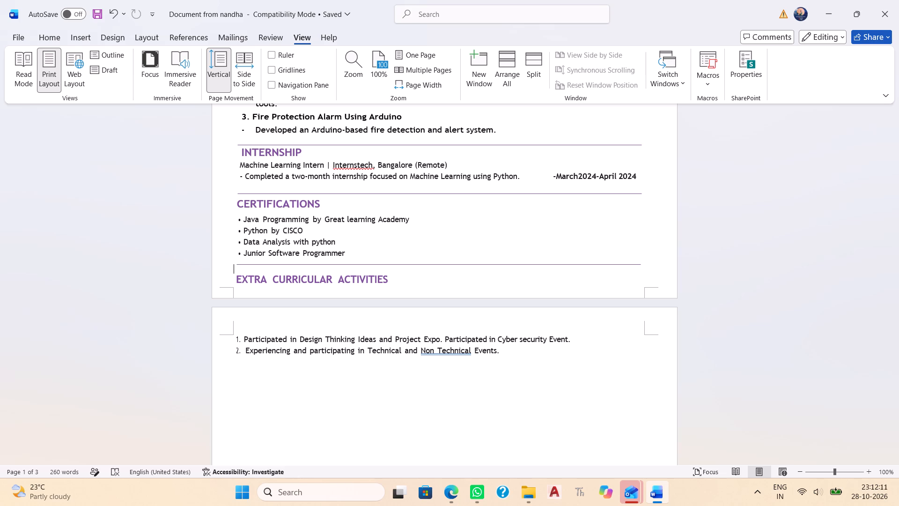
left_click(302, 368)
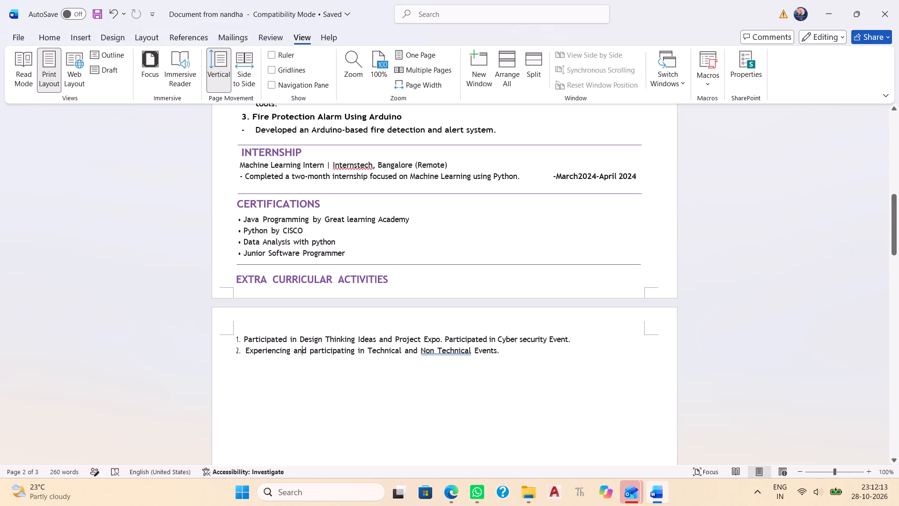
left_click(530, 357)
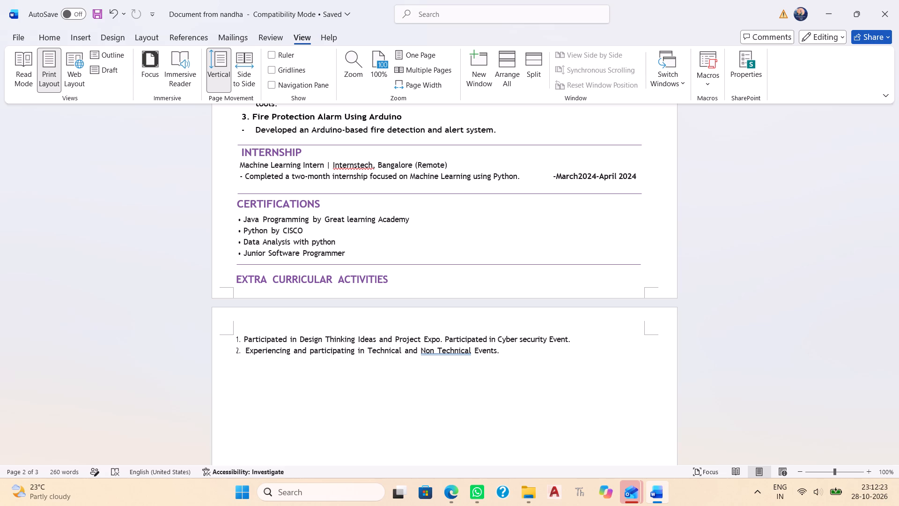
Go to the end of the document and review all pages, from the name header to the empty last page.
key("ctrl+End")
scroll(530, 357, "up", 7)
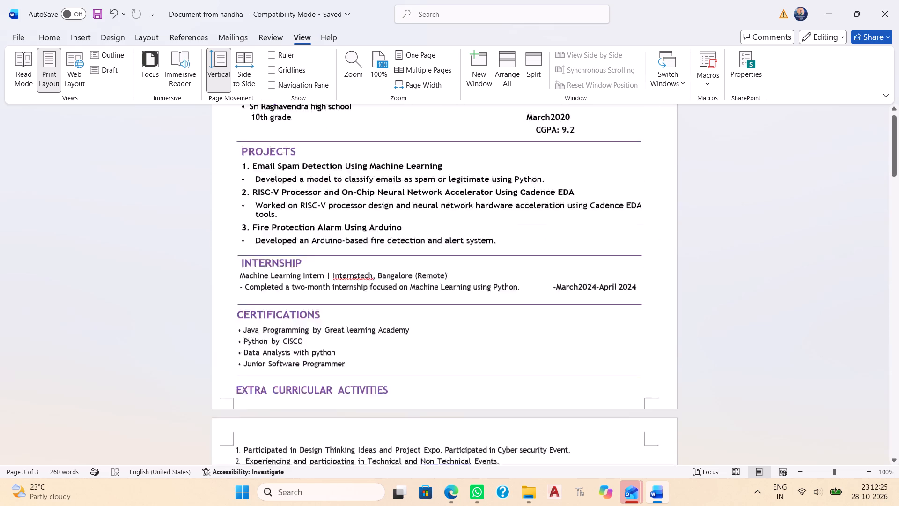
scroll(530, 357, "up", 1)
scroll(530, 357, "down", 2)
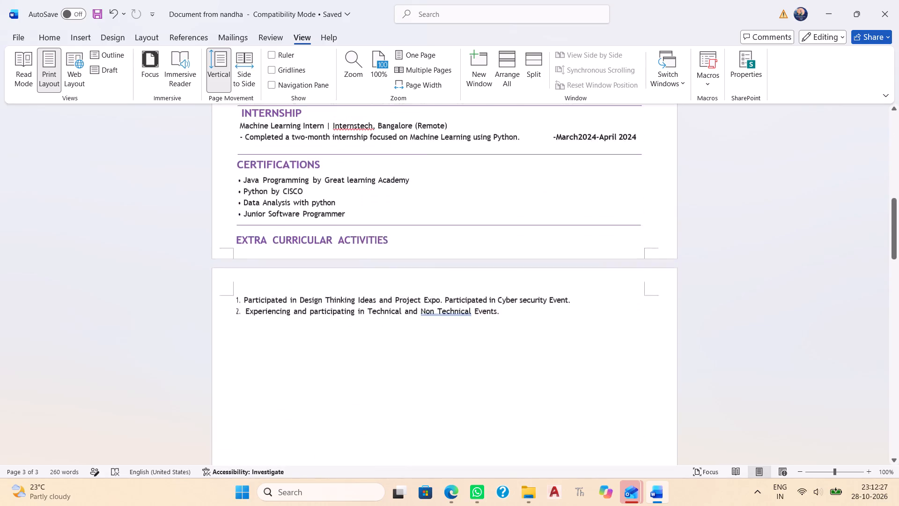
scroll(495, 376, "down", 6)
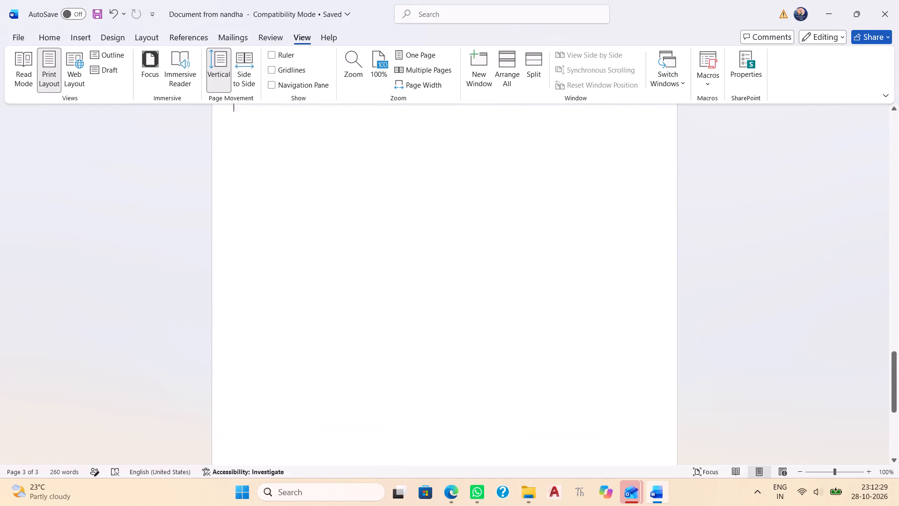
scroll(495, 376, "down", 10)
scroll(495, 376, "up", 6)
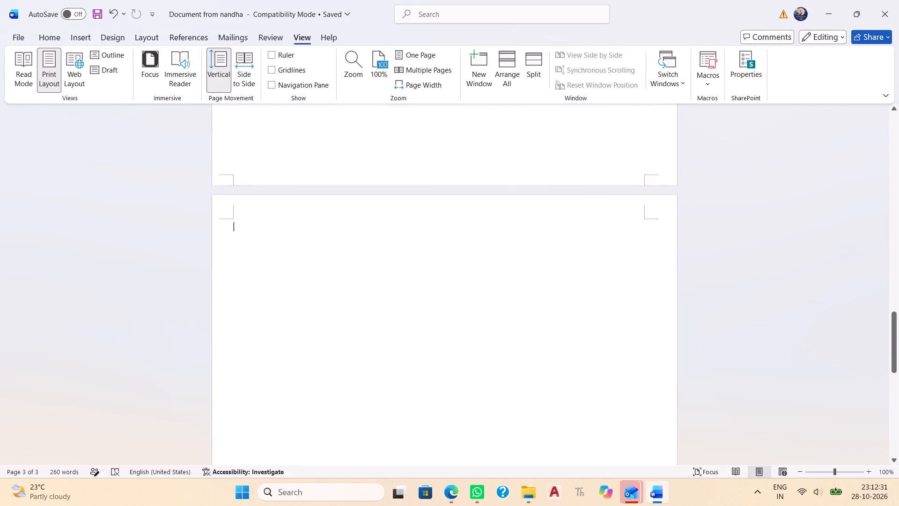
scroll(495, 376, "up", 4)
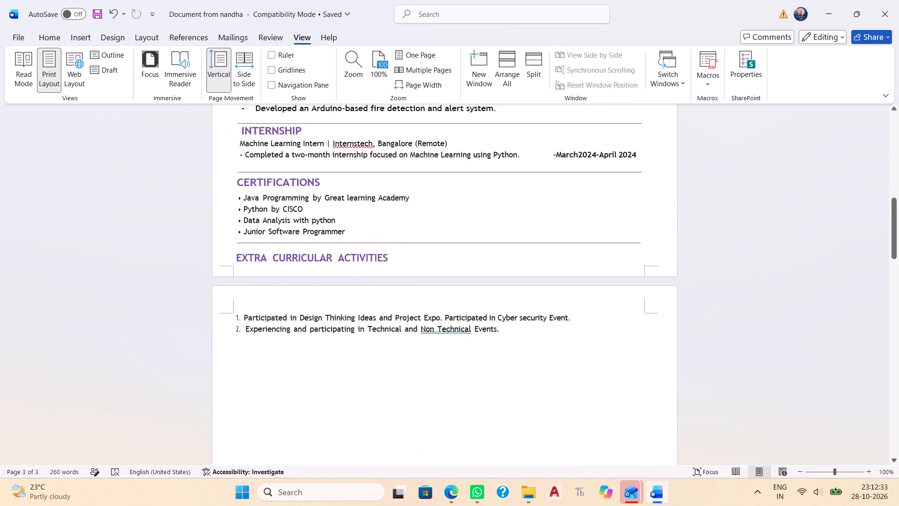
scroll(378, 245, "up", 6)
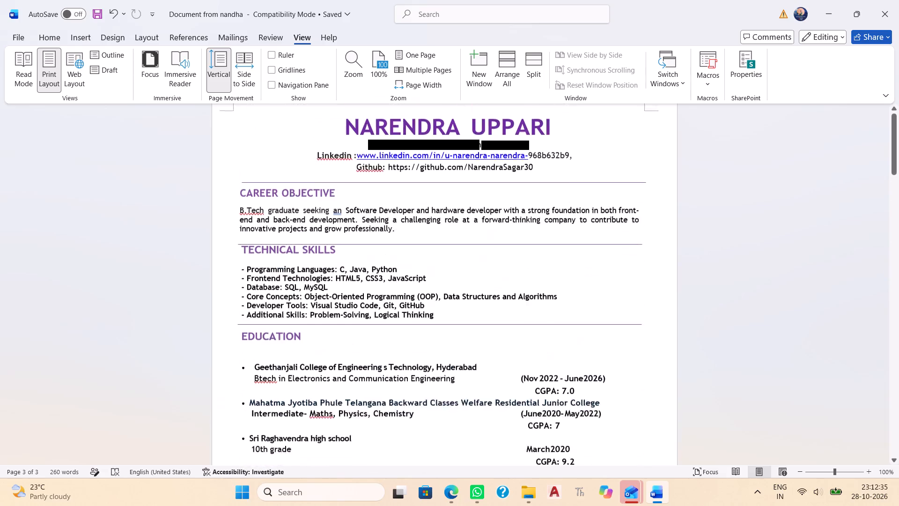
scroll(378, 245, "up", 9)
scroll(378, 245, "down", 9)
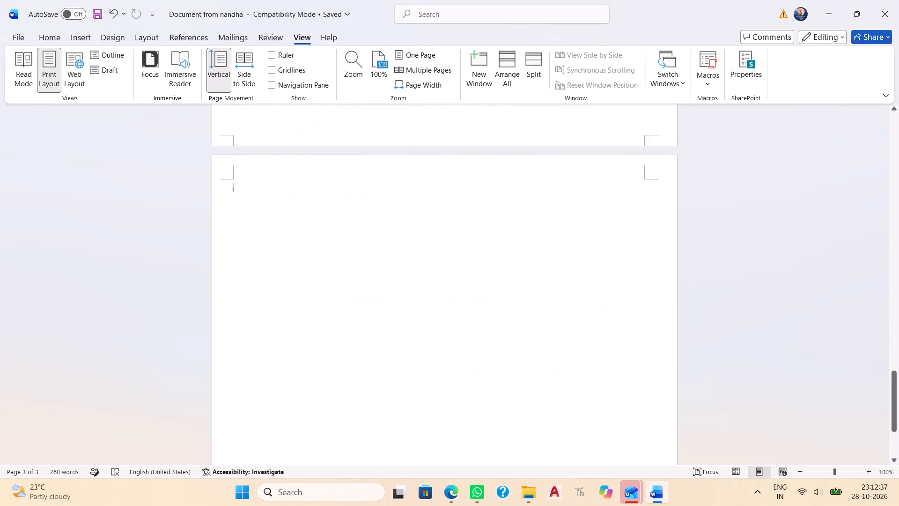
scroll(378, 245, "up", 9)
scroll(378, 245, "down", 4)
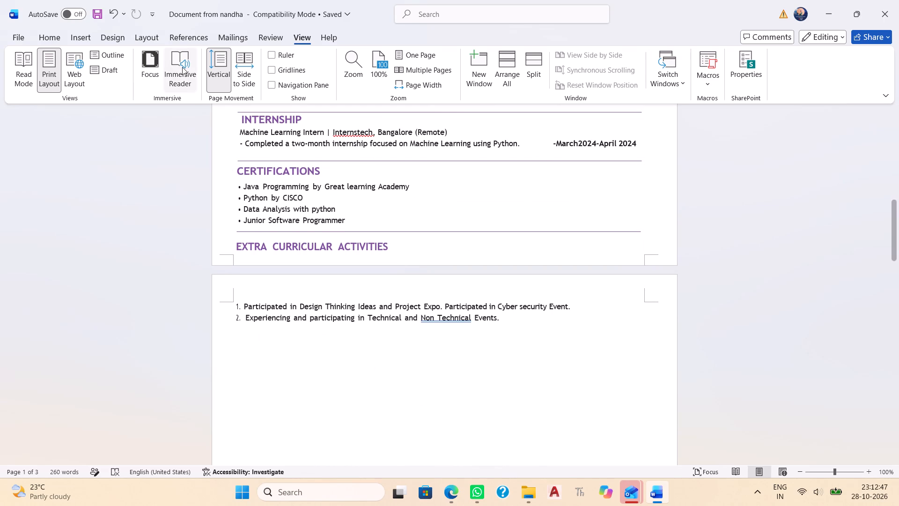
Apply the Narrow page margins preset (1.27 cm on all sides) to the section containing the empty last page.
left_click(42, 85)
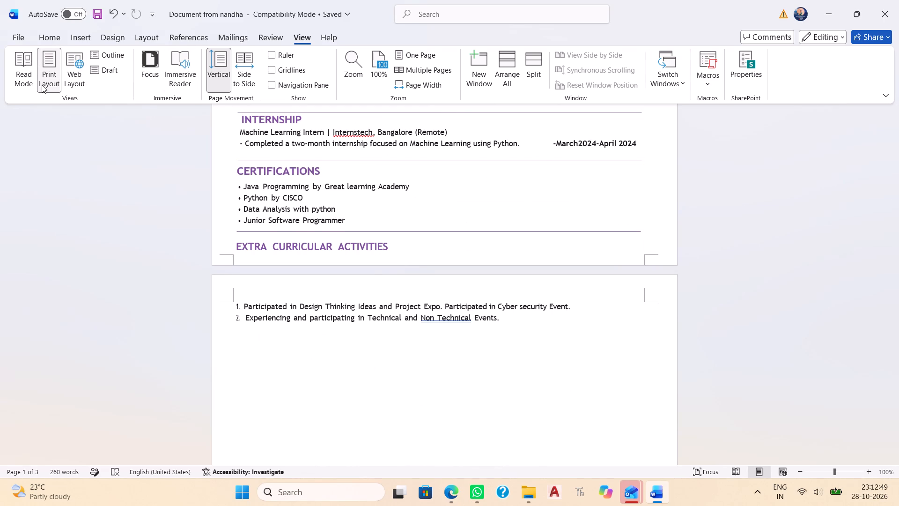
left_click(42, 85)
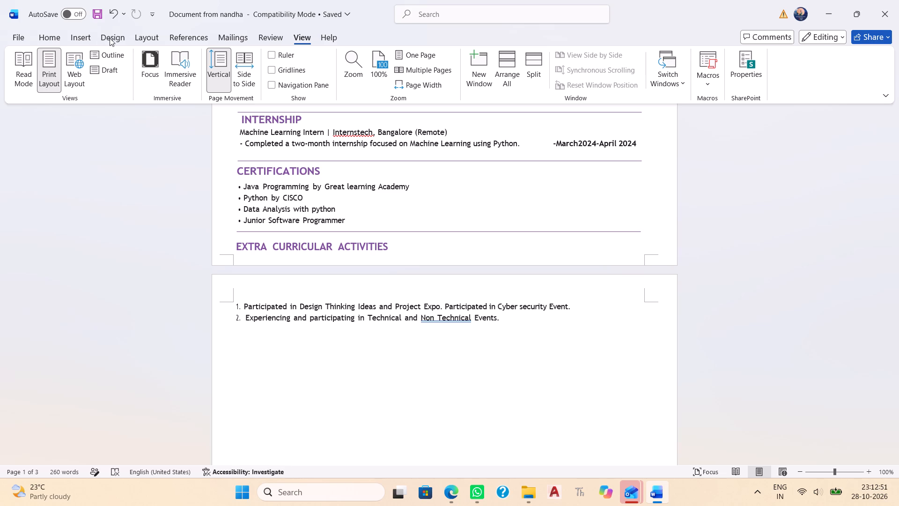
left_click(110, 38)
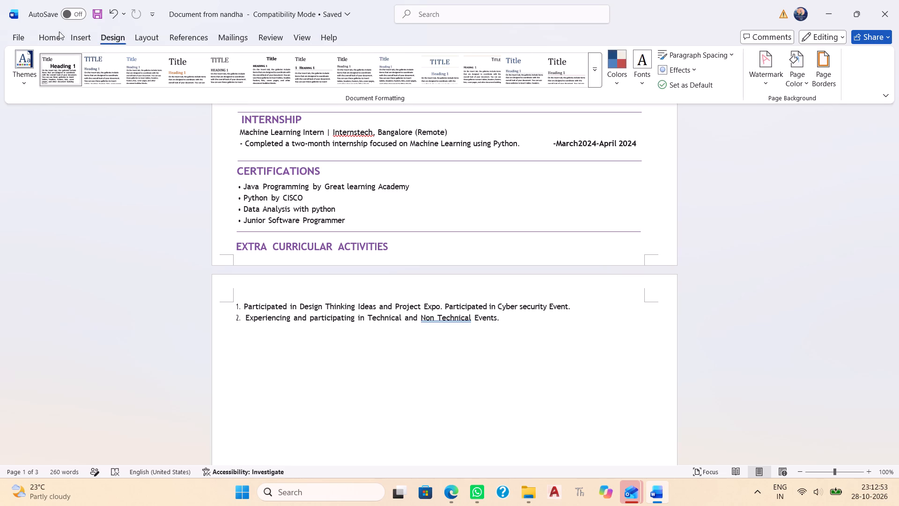
left_click(82, 37)
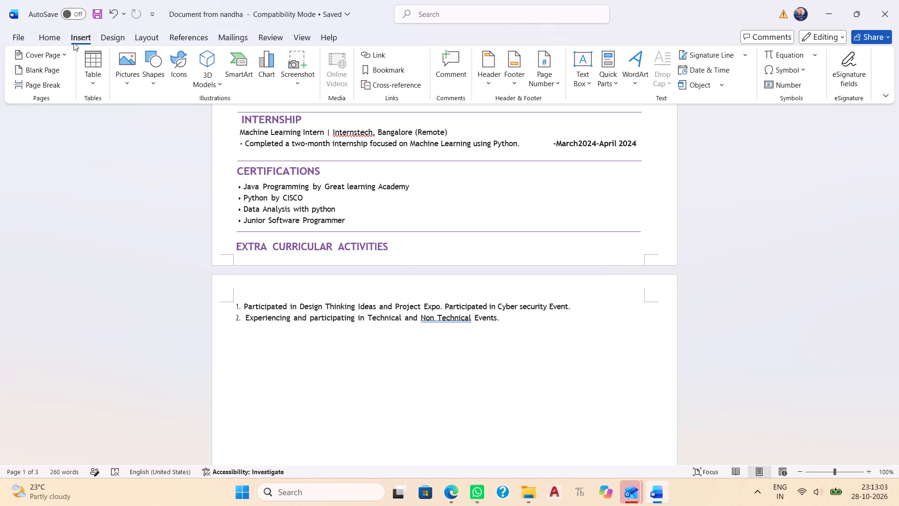
left_click(146, 40)
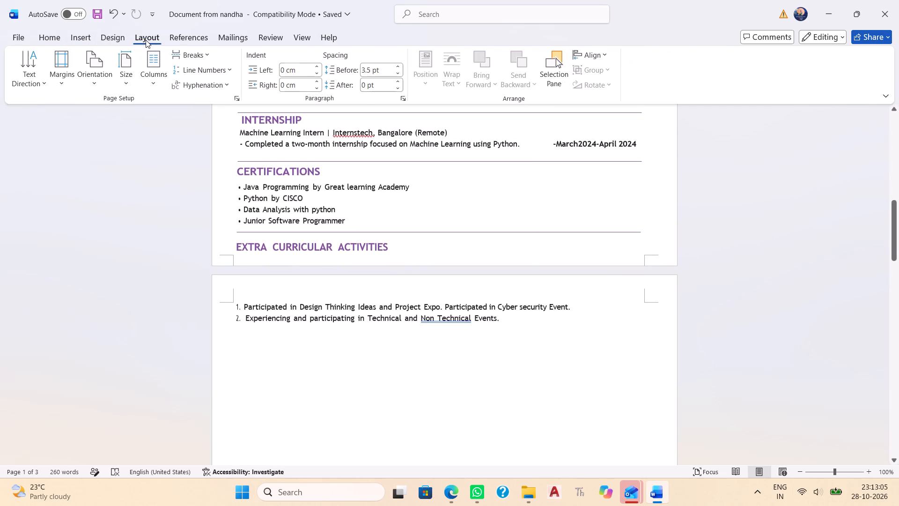
left_click(67, 82)
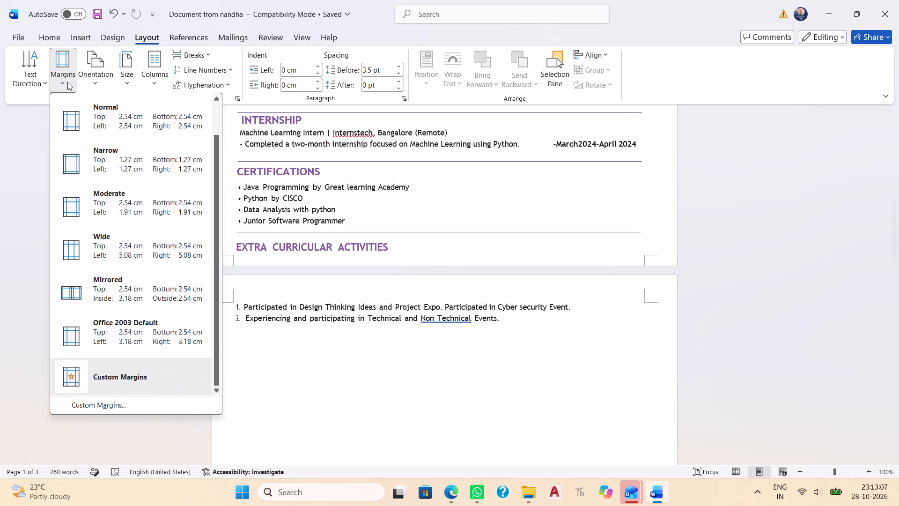
left_click(100, 163)
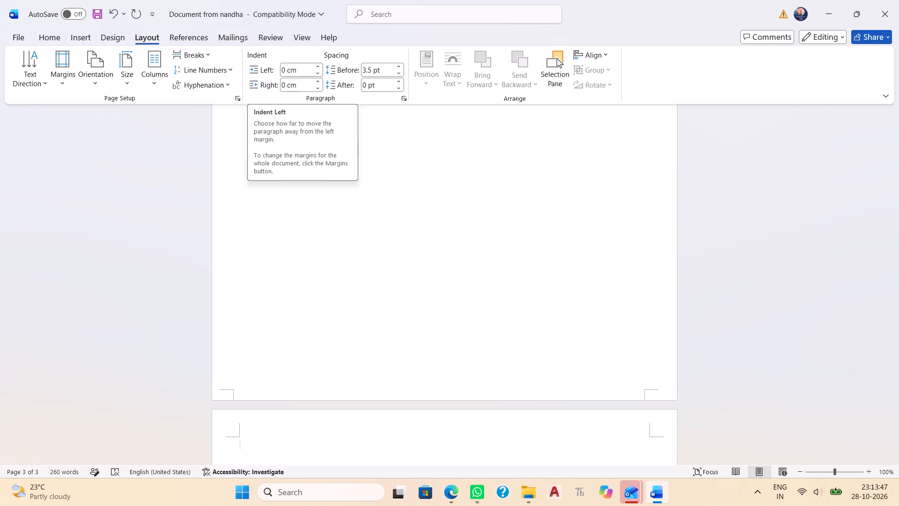
Set the left indent of the empty paragraph on the last page to 0.5 cm.
left_click(286, 67)
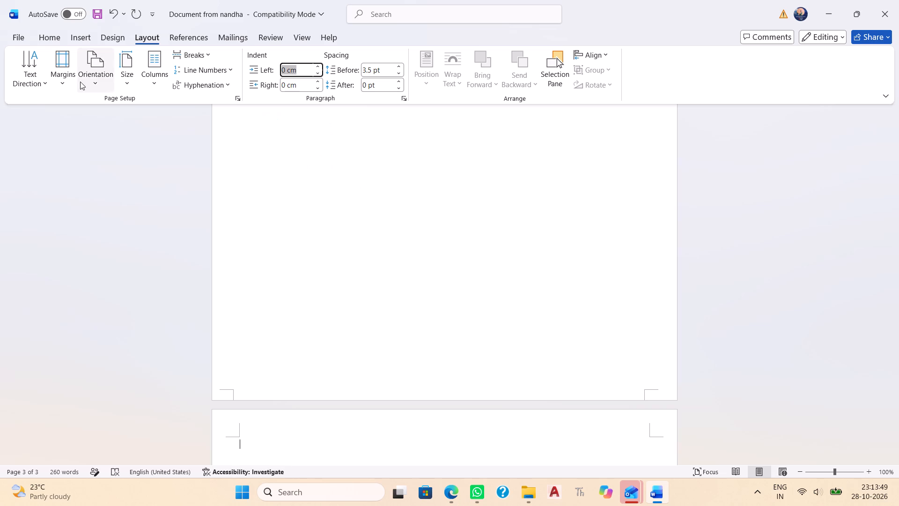
left_click(66, 81)
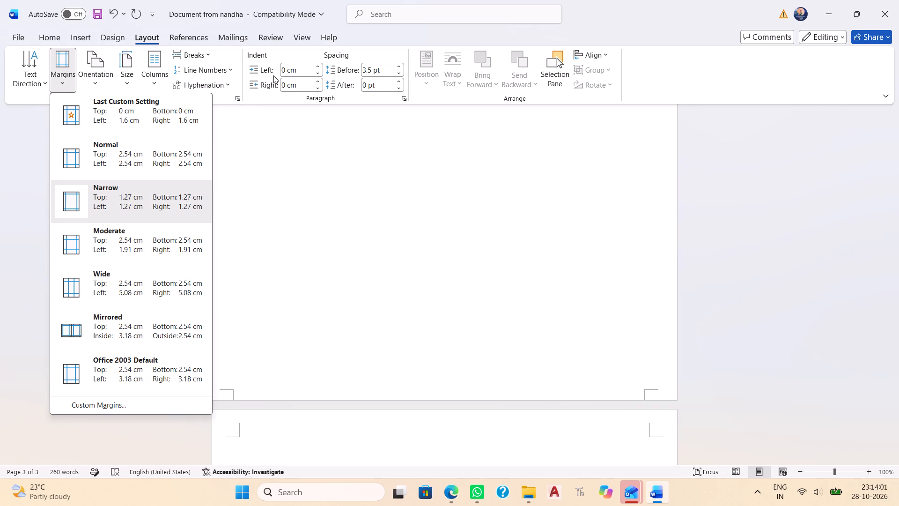
left_click(287, 69)
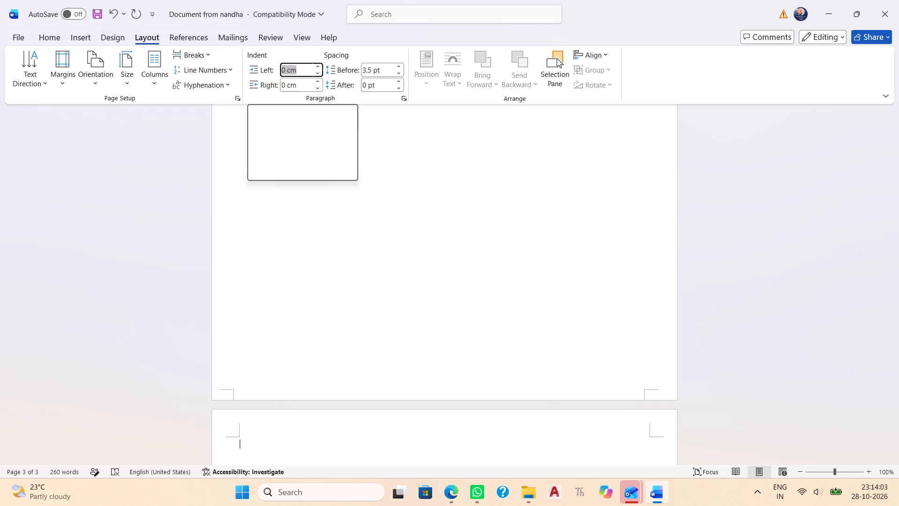
key("BackSpace")
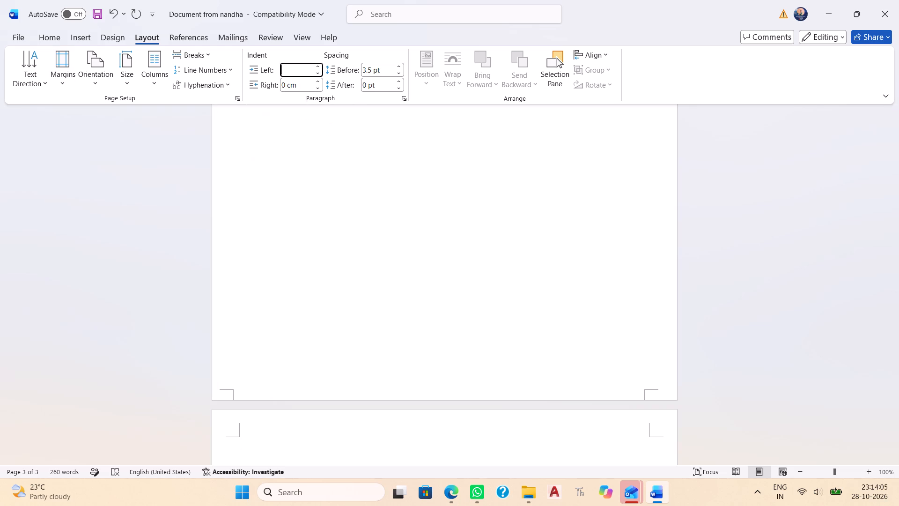
key("0")
type(".5")
type("CM")
key("BackSpace")
key("BackSpace")
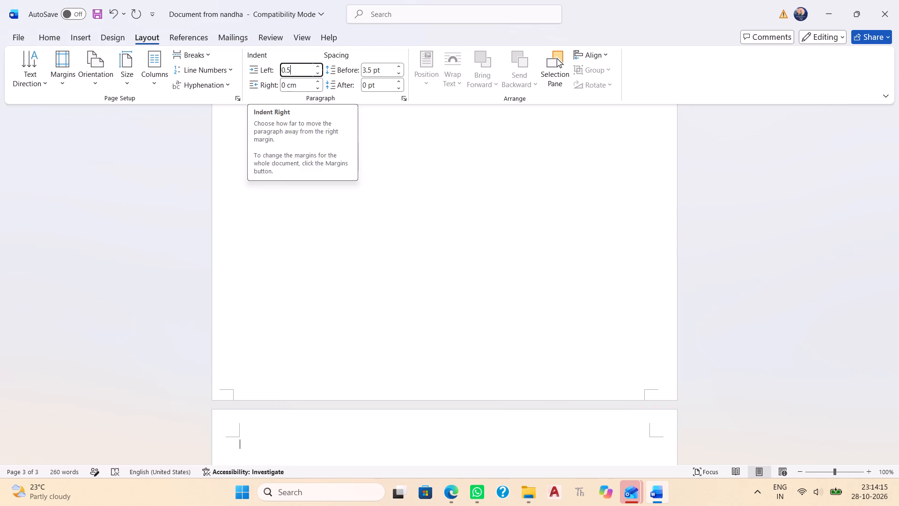
Set the right indent of the empty last-page paragraph to 0.5 cm.
left_click(286, 84)
left_click(286, 84)
left_click(286, 84)
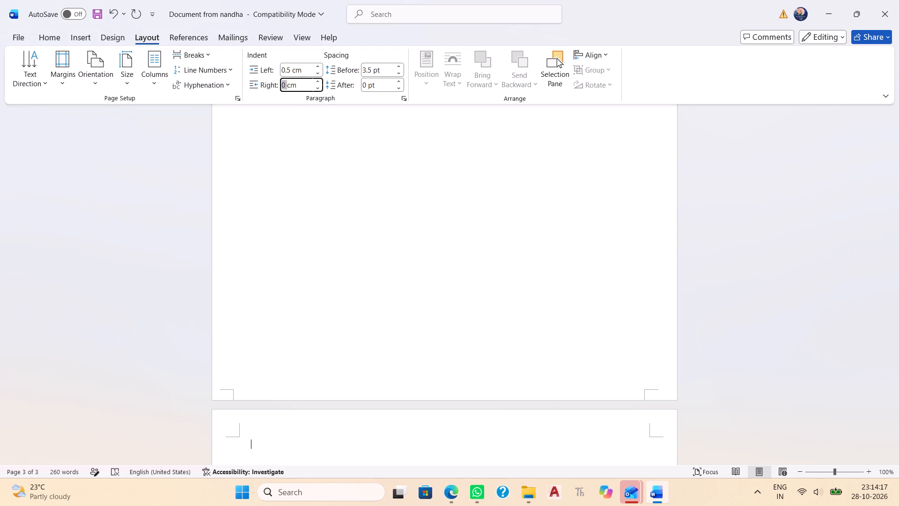
left_click(286, 84)
key("BackSpace")
key("0")
key("period")
key("5")
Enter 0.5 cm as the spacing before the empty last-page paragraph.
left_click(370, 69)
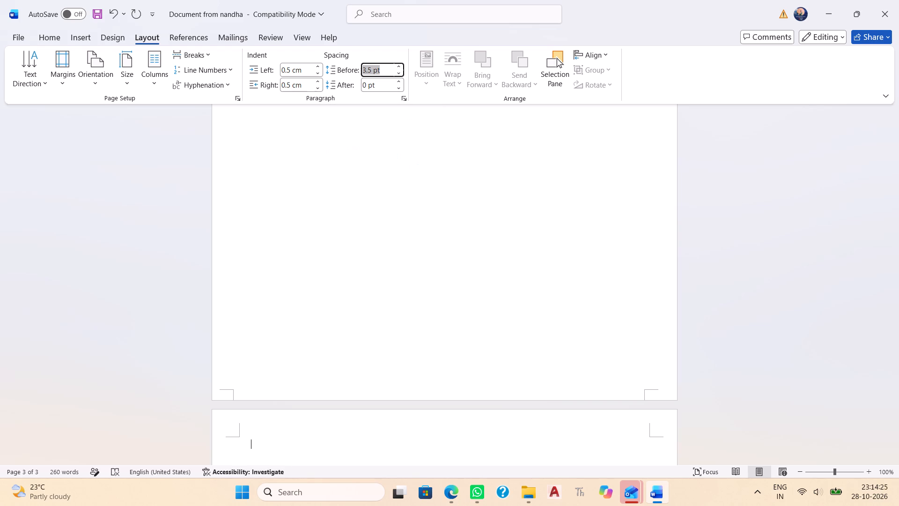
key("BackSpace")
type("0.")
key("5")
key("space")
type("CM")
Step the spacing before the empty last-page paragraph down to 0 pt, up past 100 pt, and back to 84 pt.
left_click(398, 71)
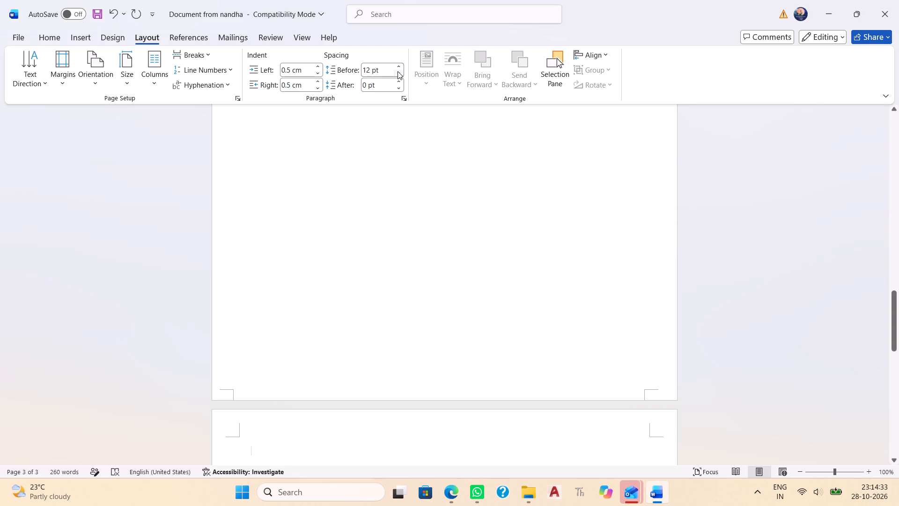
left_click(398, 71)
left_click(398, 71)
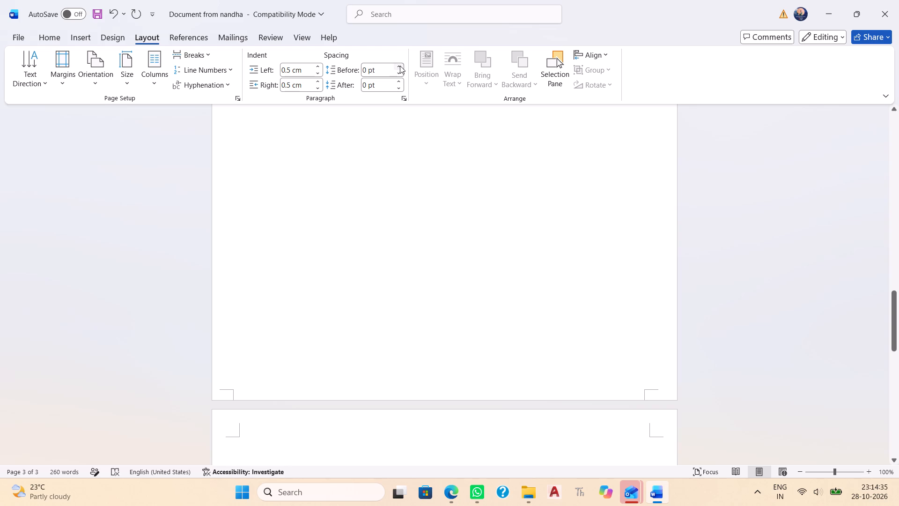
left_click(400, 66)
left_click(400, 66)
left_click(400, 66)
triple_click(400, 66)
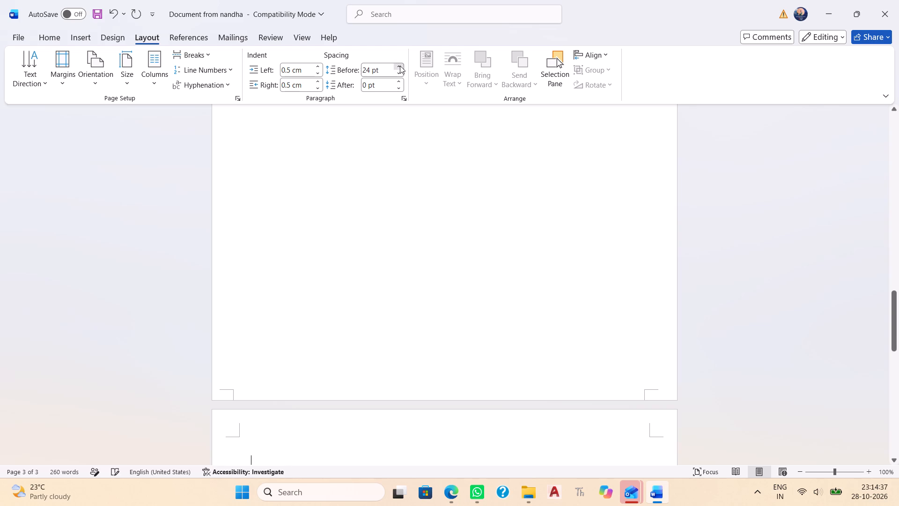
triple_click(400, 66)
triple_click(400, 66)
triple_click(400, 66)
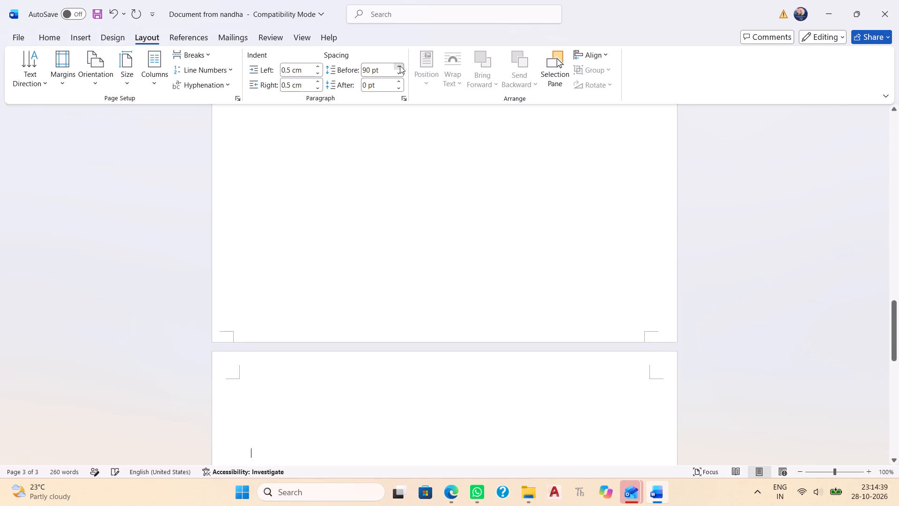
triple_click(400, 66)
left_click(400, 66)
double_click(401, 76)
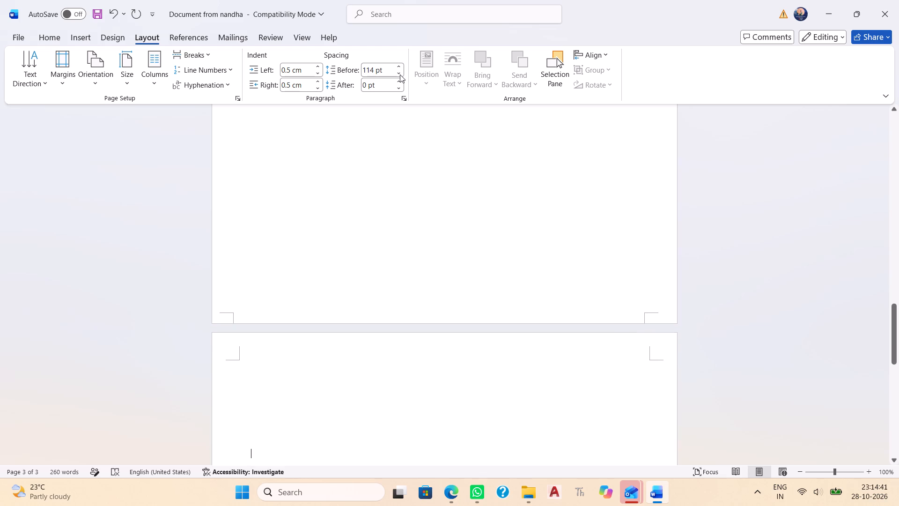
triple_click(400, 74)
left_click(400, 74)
Replace the spacing before the empty last-page paragraph with 0.5 cm.
left_click_drag(400, 74, 380, 67)
left_click(380, 67)
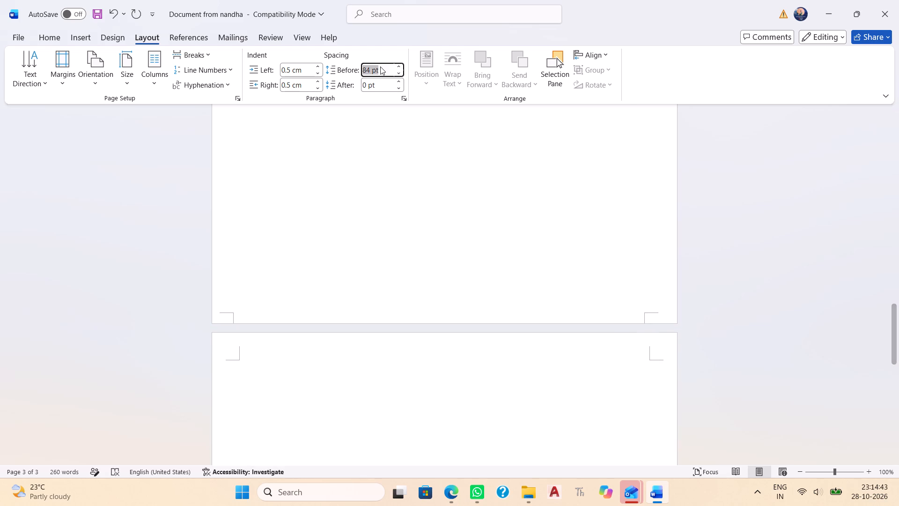
key("BackSpace")
type("0.5CM")
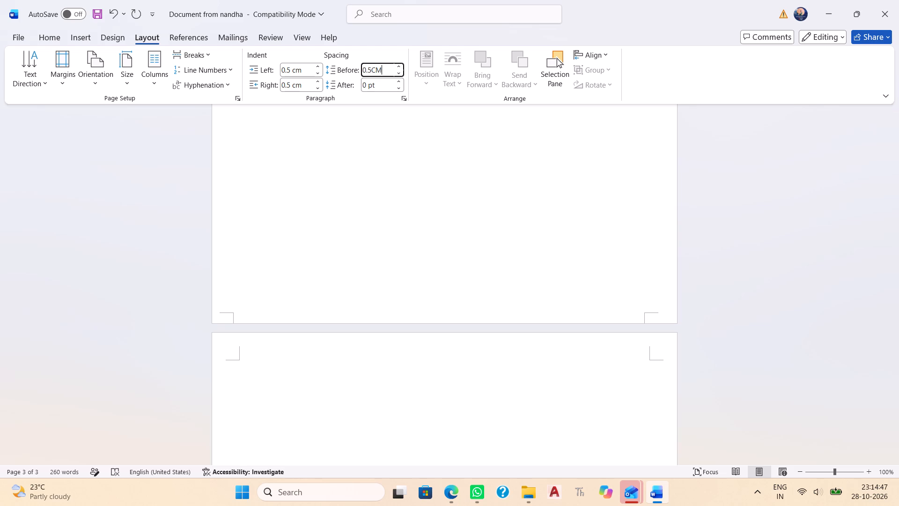
Set the spacing after the empty last-page paragraph to 0.5 cm.
left_click(377, 88)
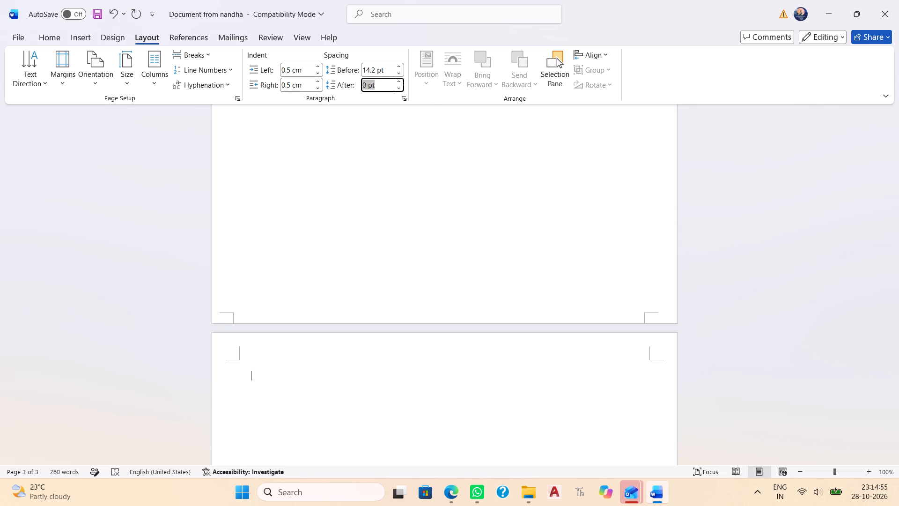
key("BackSpace")
key("BackSpace")
key("0")
key("comma")
key("BackSpace")
type(".5")
type("CM")
Review the layout of all résumé pages, from the name header through the extracurricular activities page break to the empty pages.
scroll(377, 92, "up", 7)
scroll(359, 197, "up", 3)
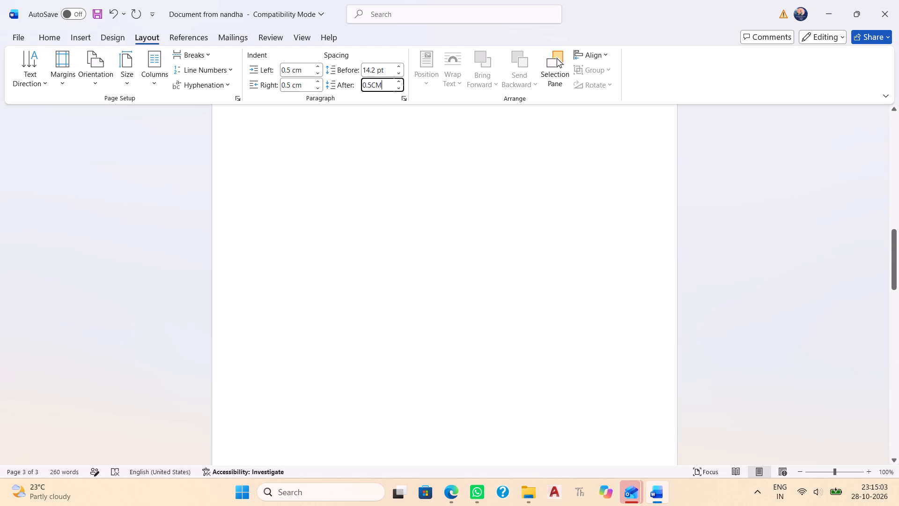
scroll(359, 197, "up", 10)
scroll(359, 197, "down", 4)
scroll(359, 197, "up", 1)
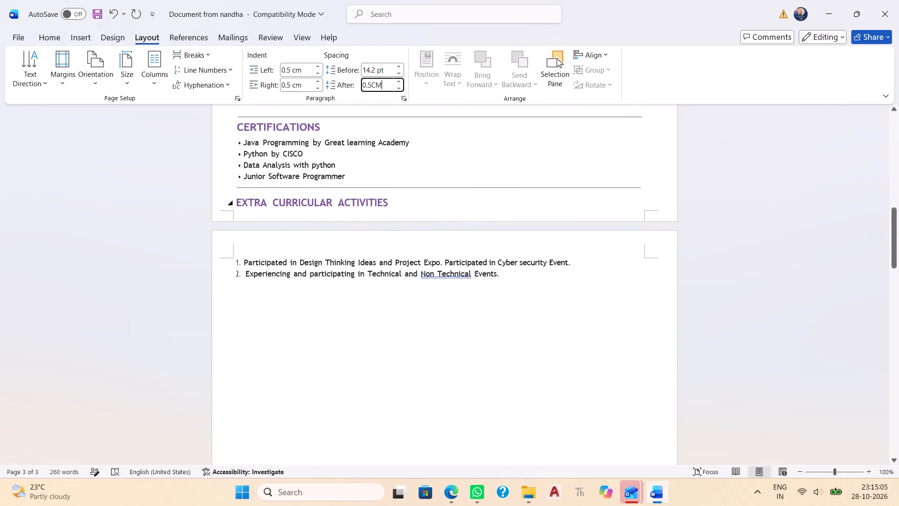
scroll(359, 197, "up", 2)
scroll(343, 280, "up", 1)
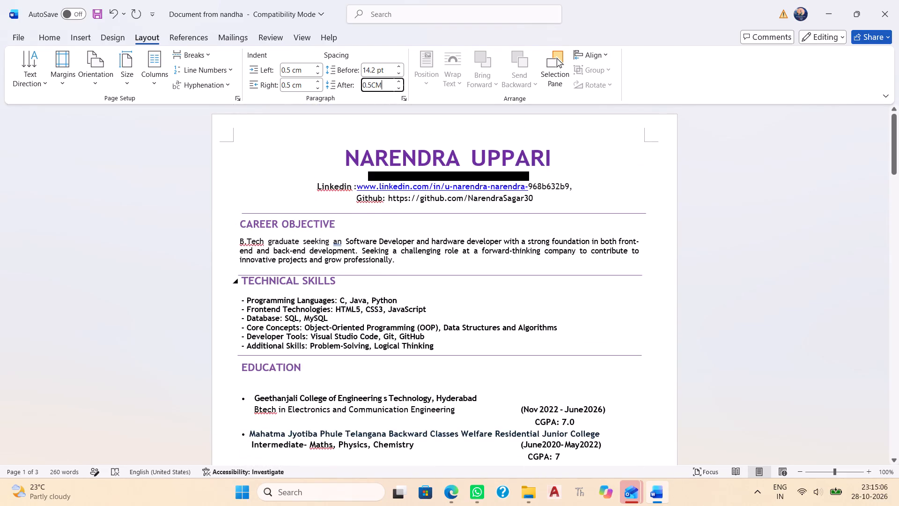
left_click(222, 186)
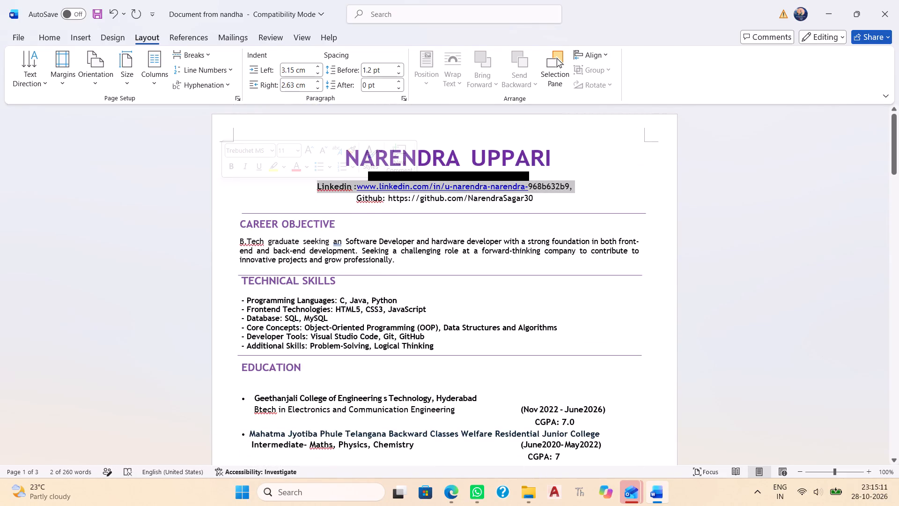
scroll(236, 332, "right", 1)
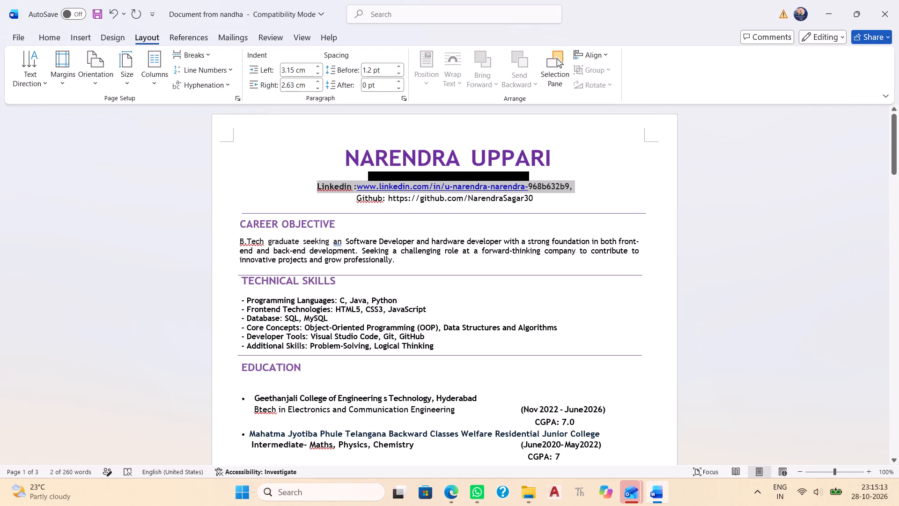
scroll(383, 310, "down", 6)
scroll(383, 310, "up", 2)
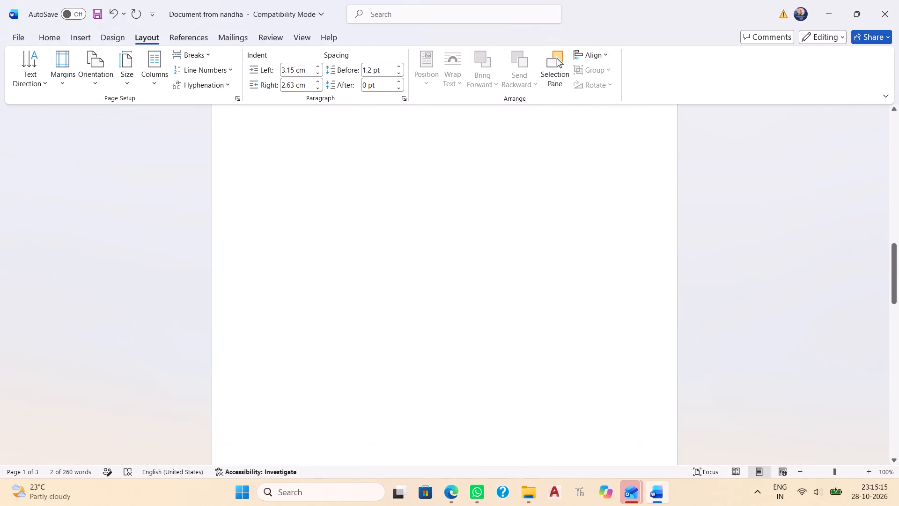
scroll(383, 310, "up", 4)
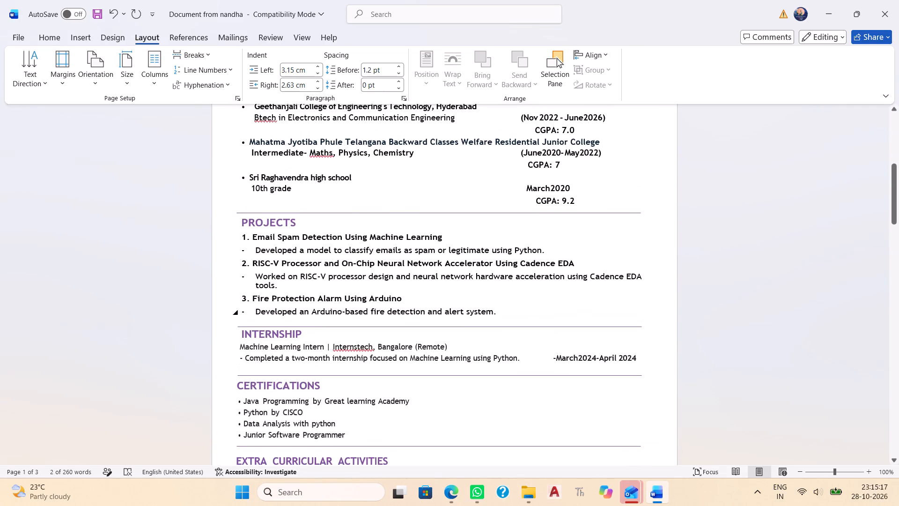
scroll(383, 310, "up", 2)
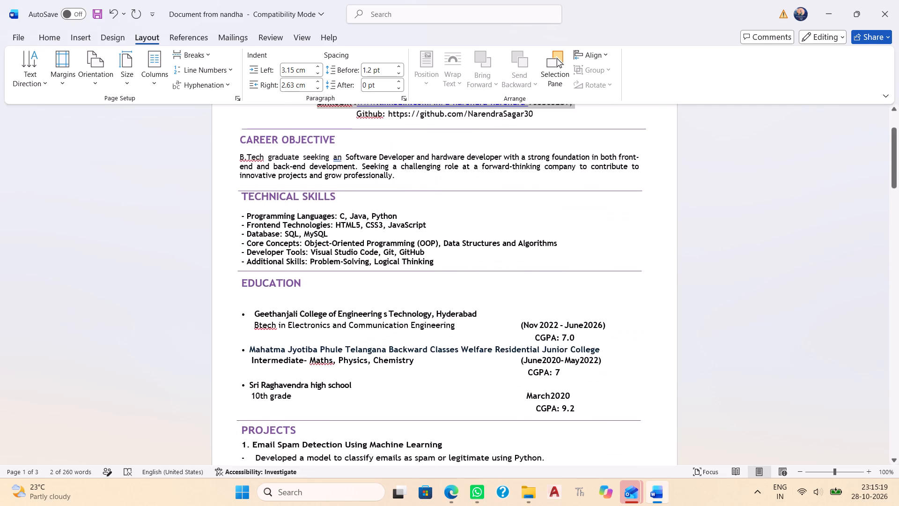
scroll(383, 310, "down", 3)
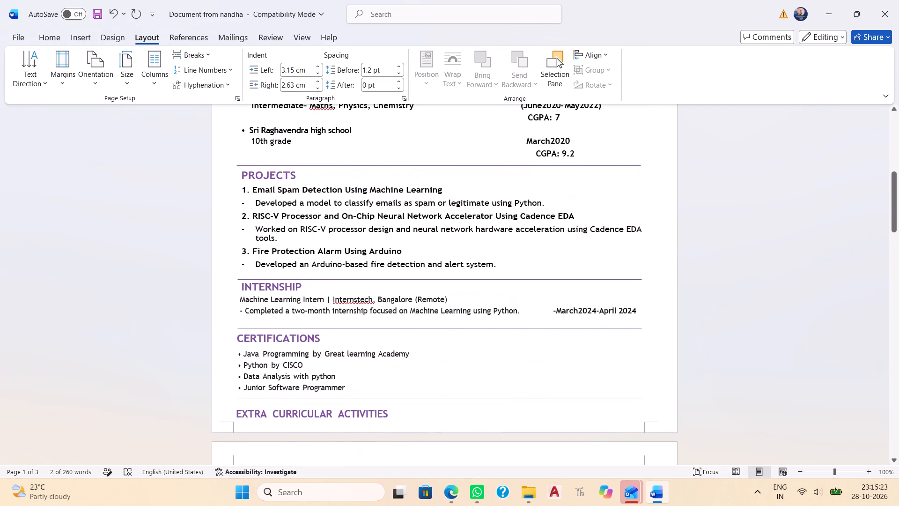
scroll(383, 310, "down", 1)
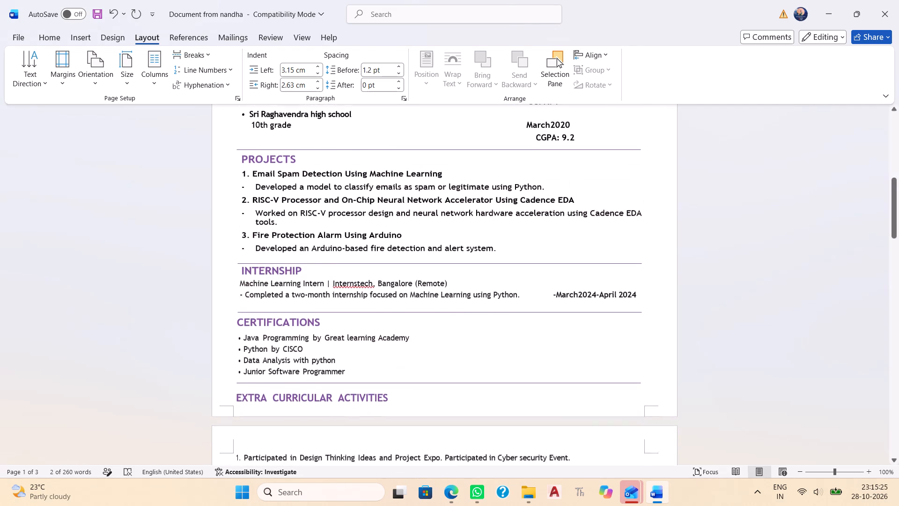
scroll(383, 310, "down", 2)
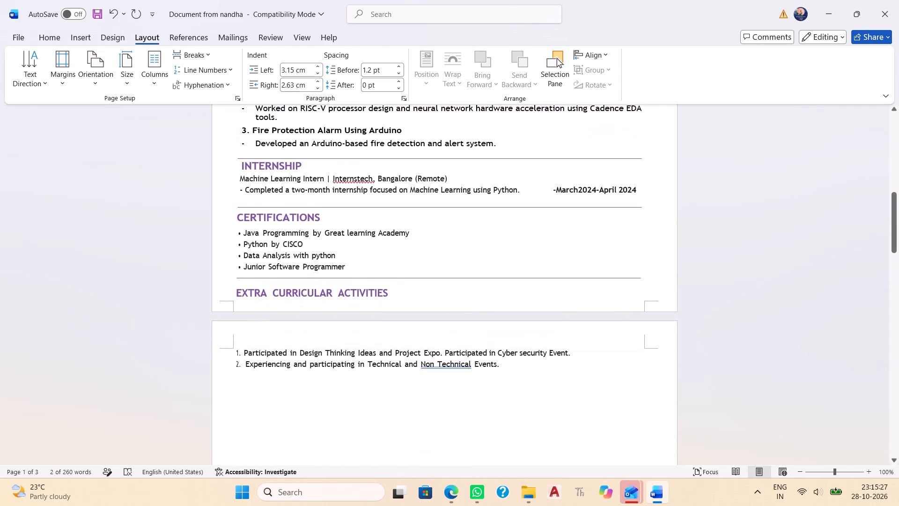
scroll(383, 310, "down", 1)
scroll(383, 310, "up", 4)
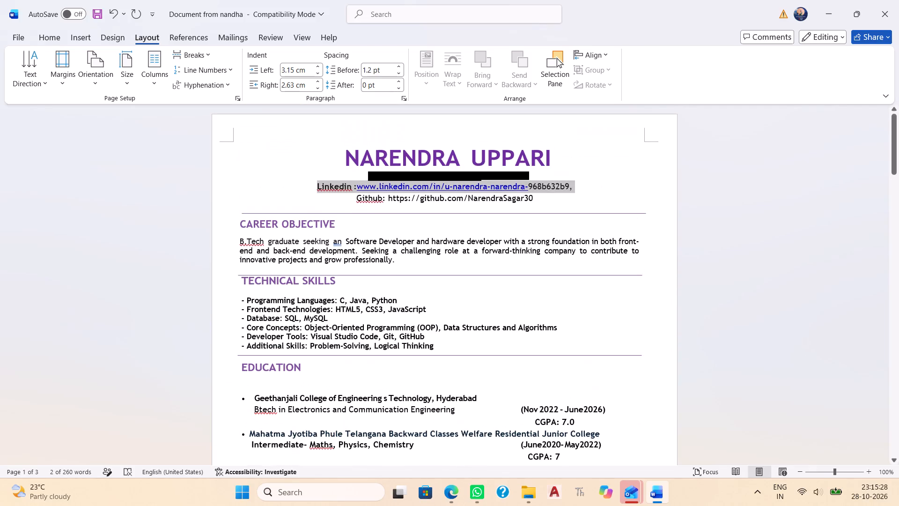
Start saving a copy of the résumé on this PC and create a folder named NARENDRA inside Documents.
left_click(14, 37)
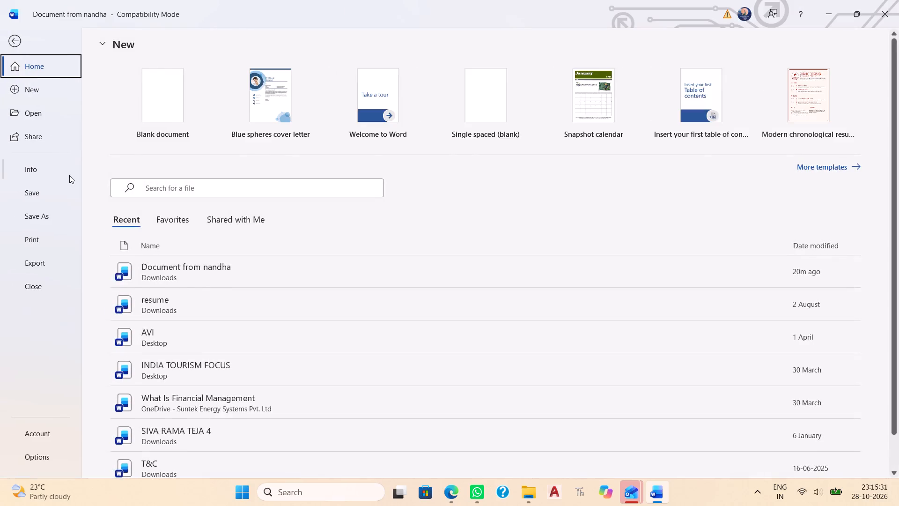
left_click(44, 221)
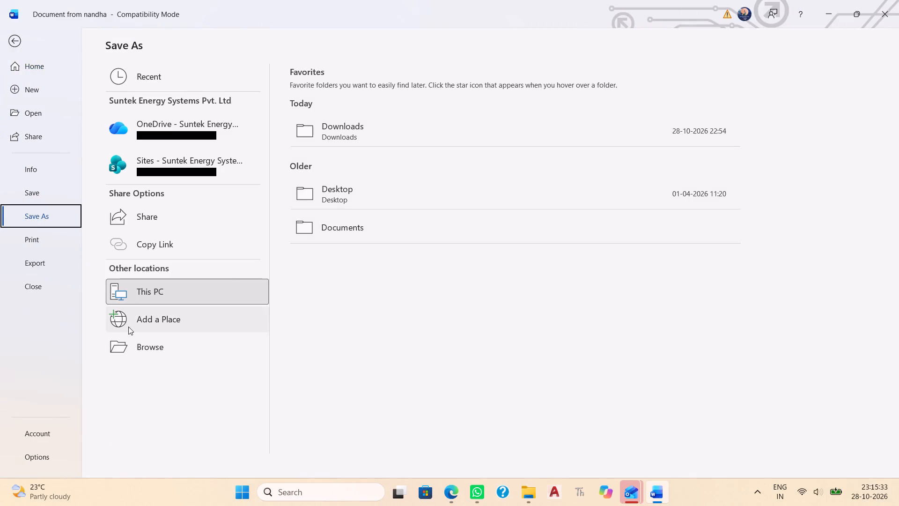
left_click(183, 285)
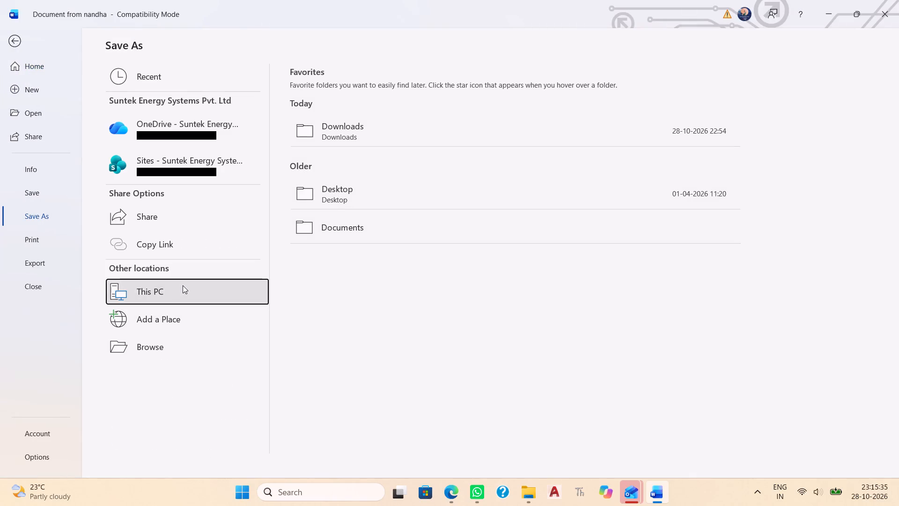
double_click(183, 285)
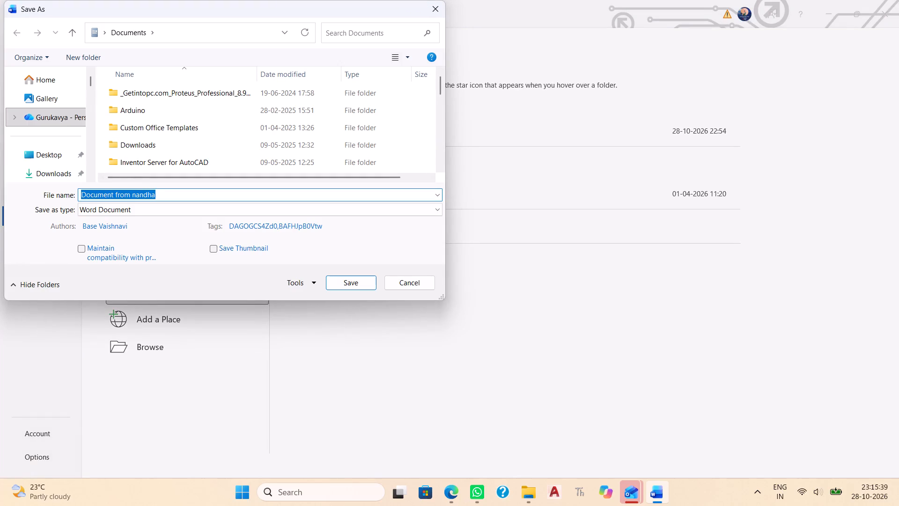
scroll(53, 148, "down", 1)
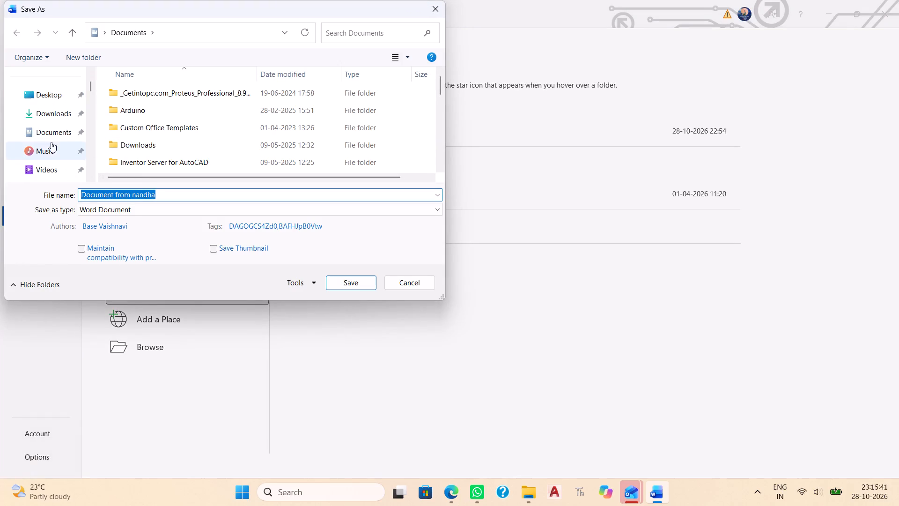
double_click(56, 127)
scroll(199, 141, "down", 2)
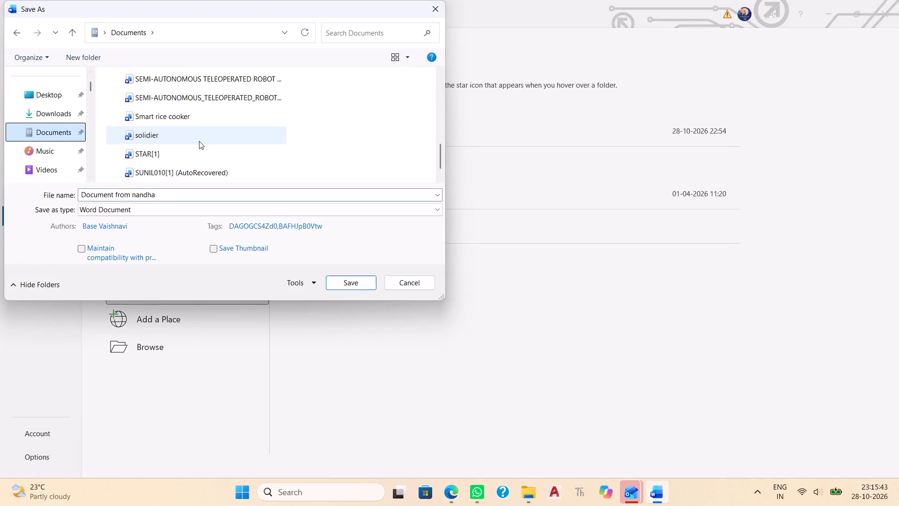
scroll(199, 141, "up", 12)
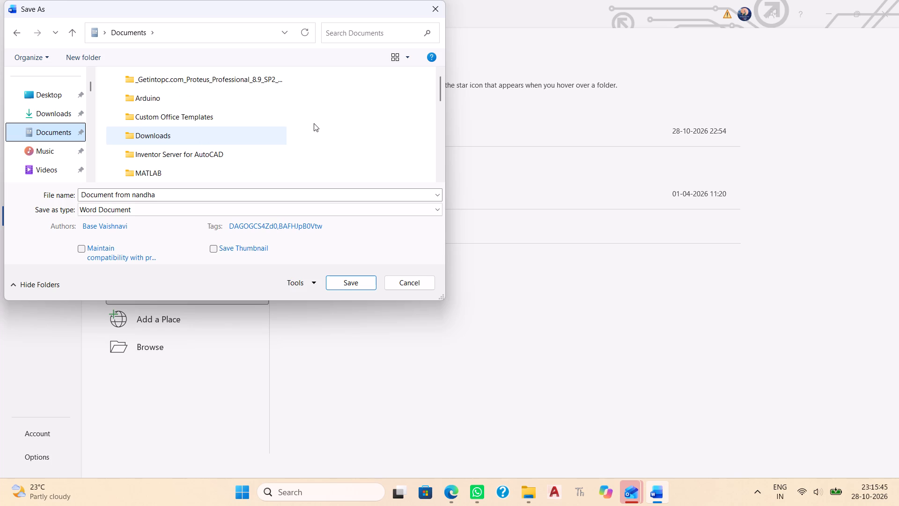
right_click(324, 123)
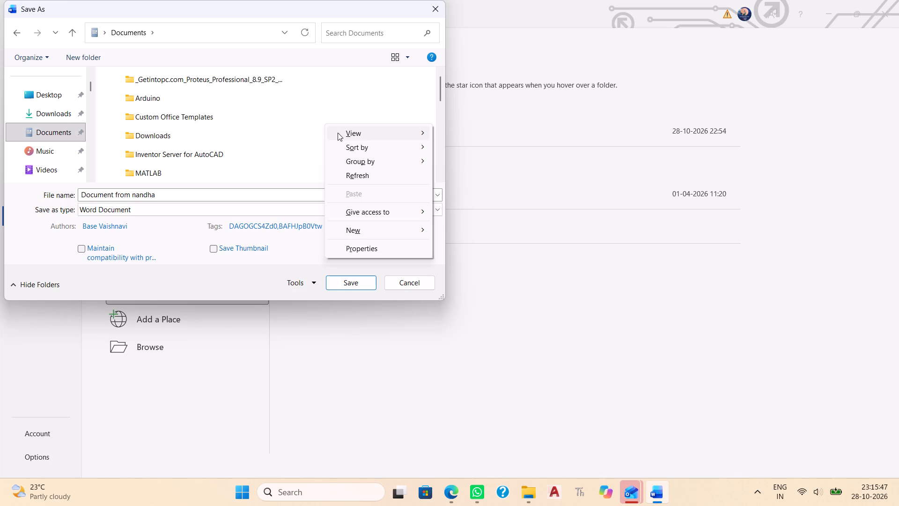
left_click(351, 224)
left_click(448, 238)
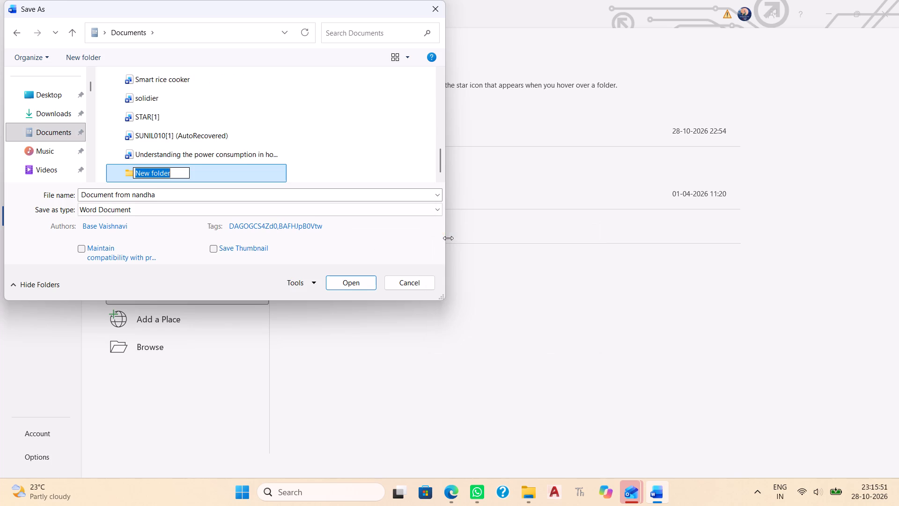
key("BackSpace")
key("BackSpace")
key("BackSpace")
type("NARE")
type("NDRA")
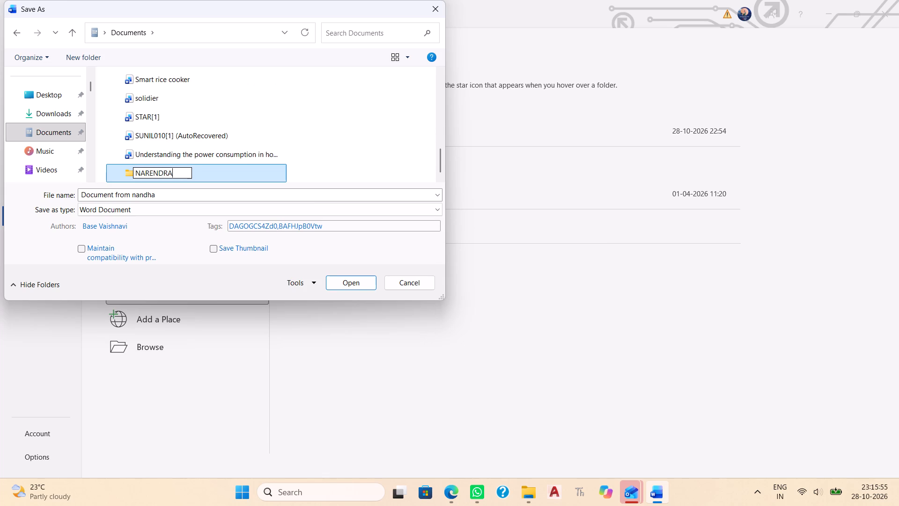
Save the résumé as a Word Document in the new NARENDRA folder, keeping its current file name.
double_click(249, 170)
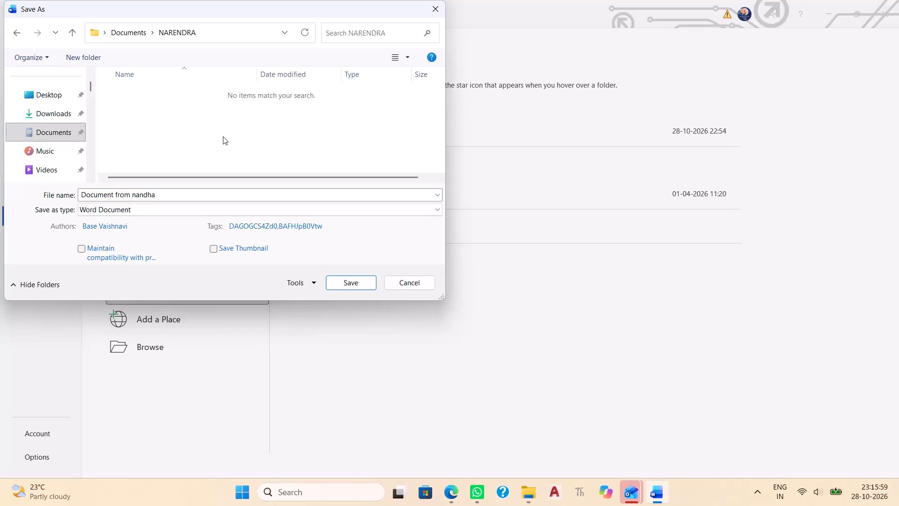
left_click(344, 284)
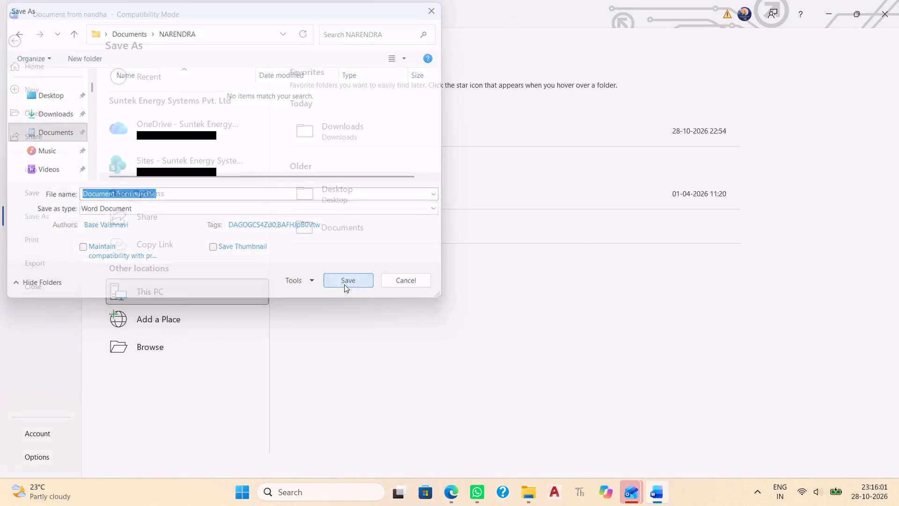
left_click(492, 266)
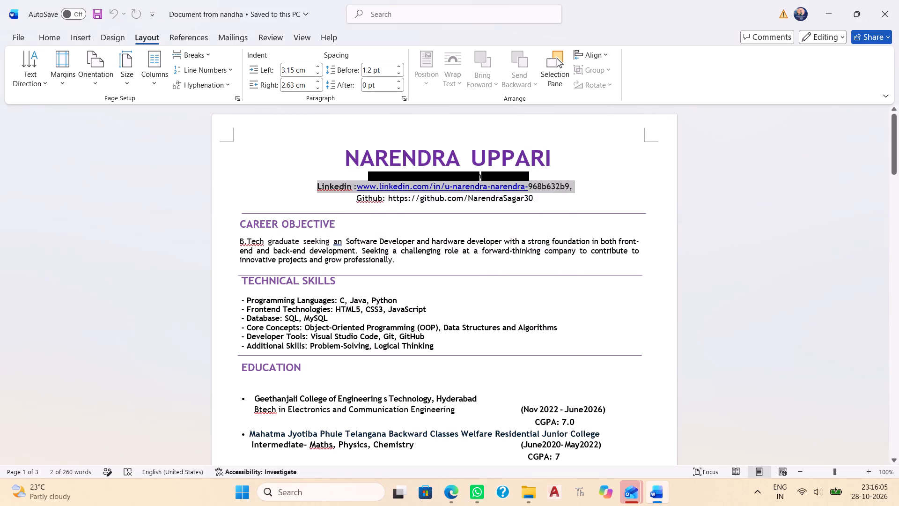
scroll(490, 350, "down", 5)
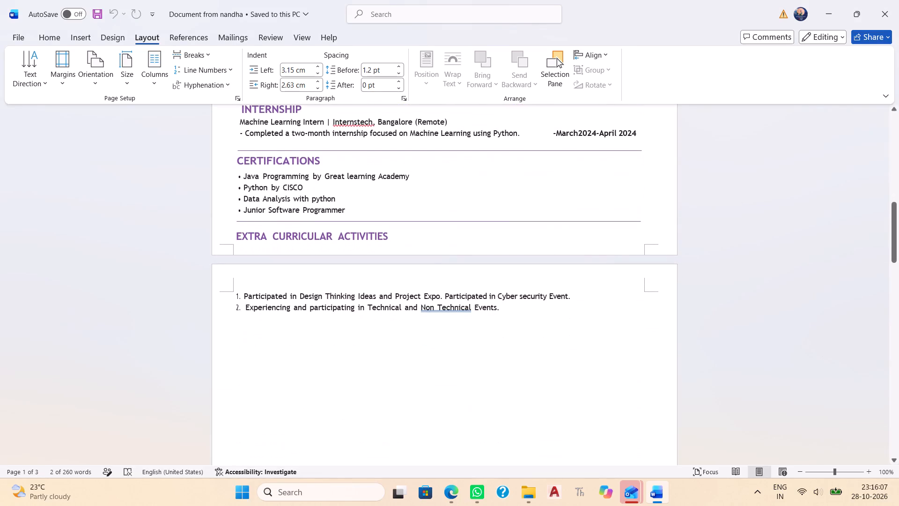
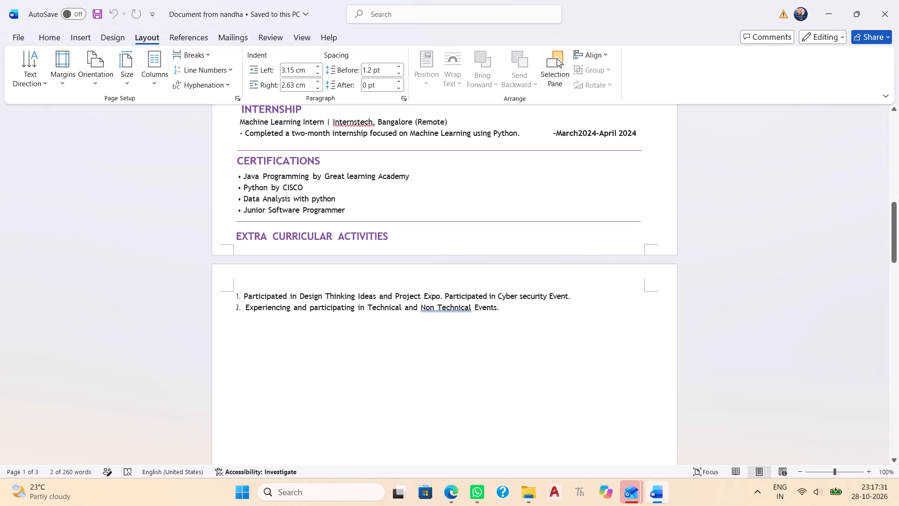
Copy the two numbered extracurricular activity items, from the Design Thinking participation line through the Technical and Non Technical Events line.
left_click_drag(232, 295, 523, 324)
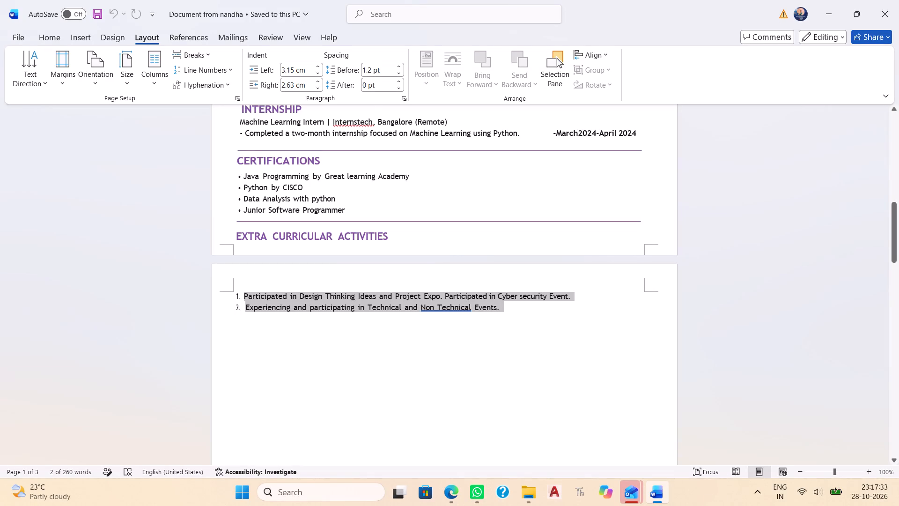
left_click_drag(523, 324, 515, 323)
left_click(250, 284)
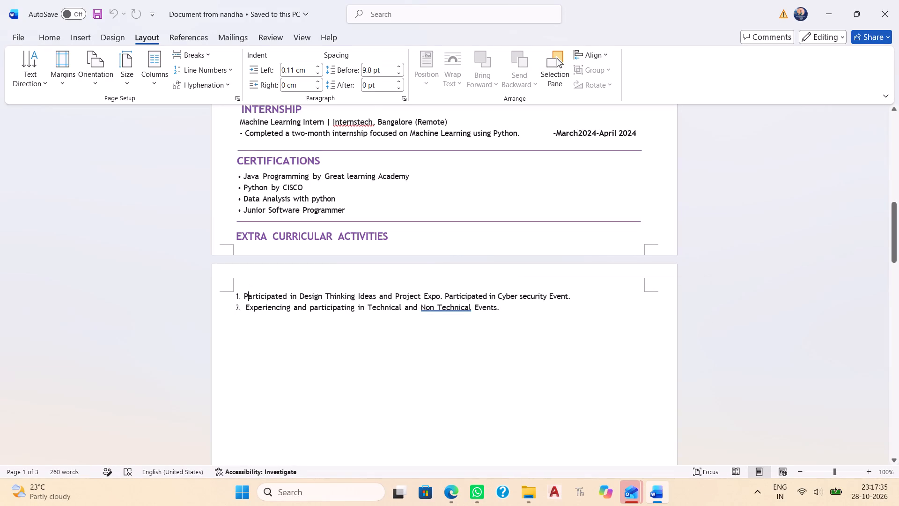
left_click_drag(228, 292, 336, 306)
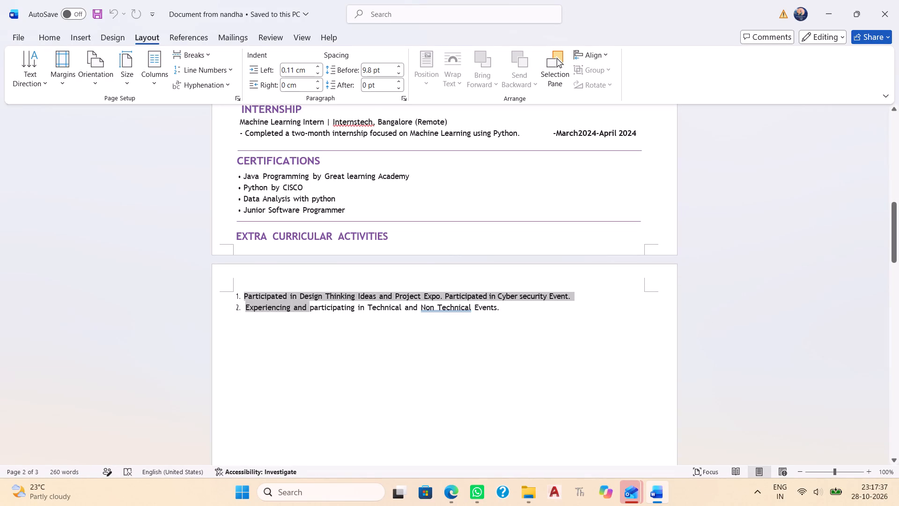
left_click_drag(336, 306, 572, 325)
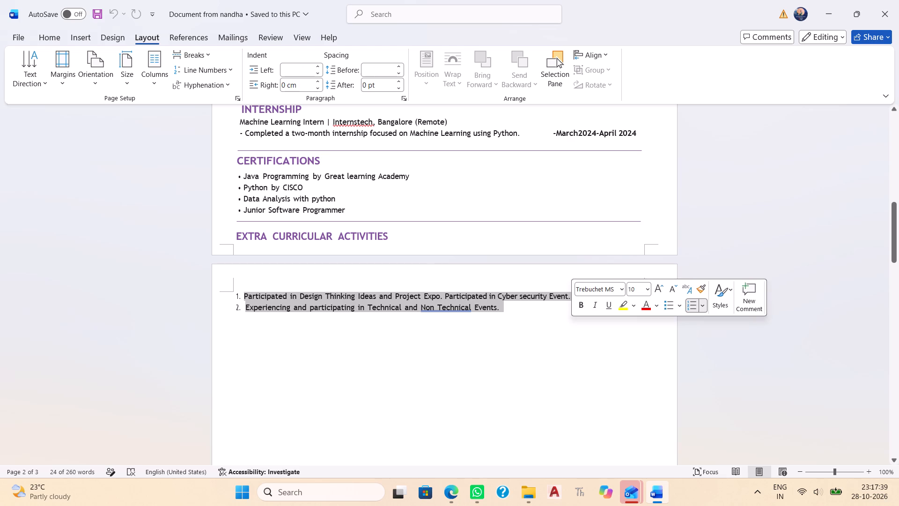
key("ctrl+c")
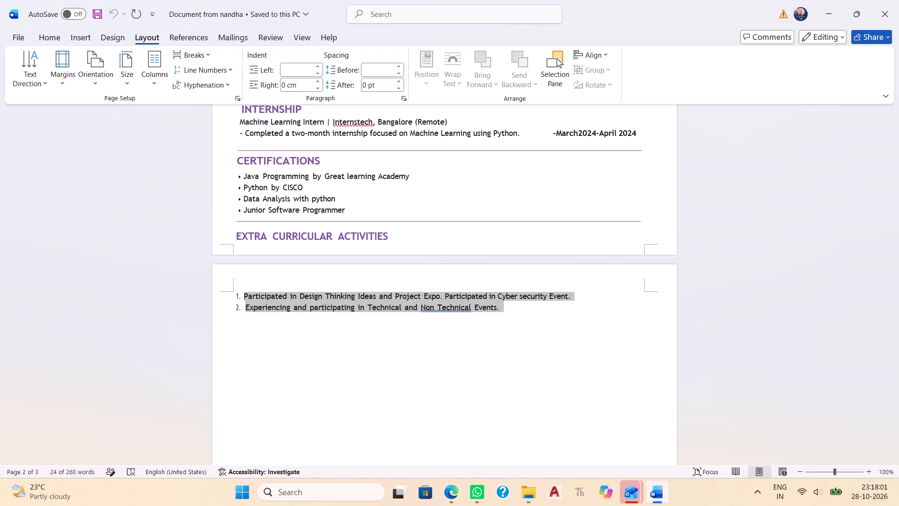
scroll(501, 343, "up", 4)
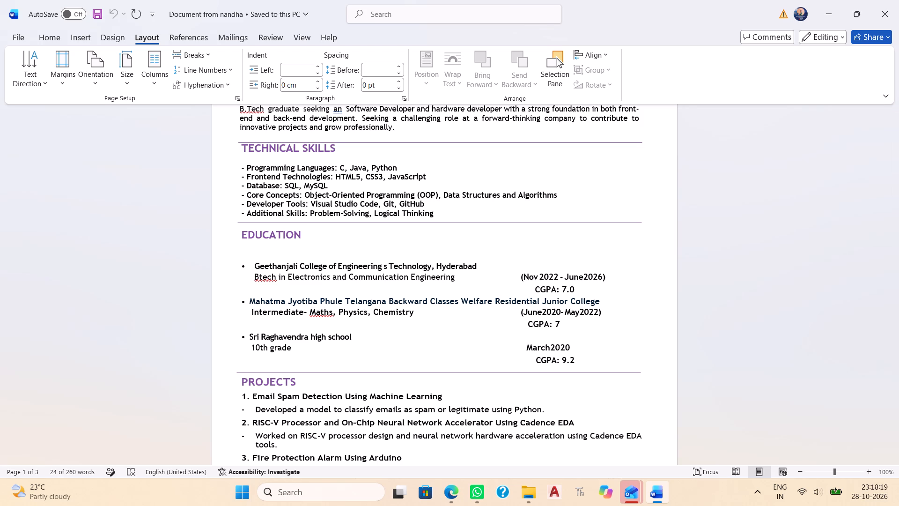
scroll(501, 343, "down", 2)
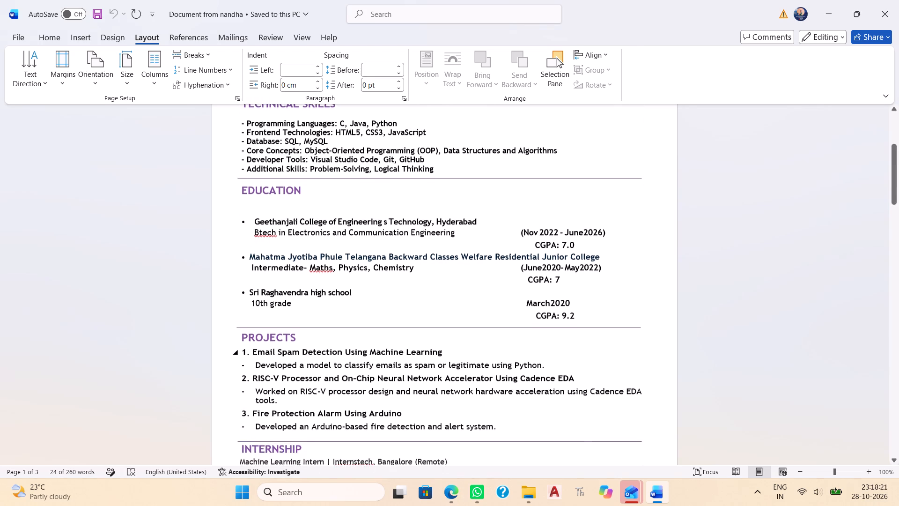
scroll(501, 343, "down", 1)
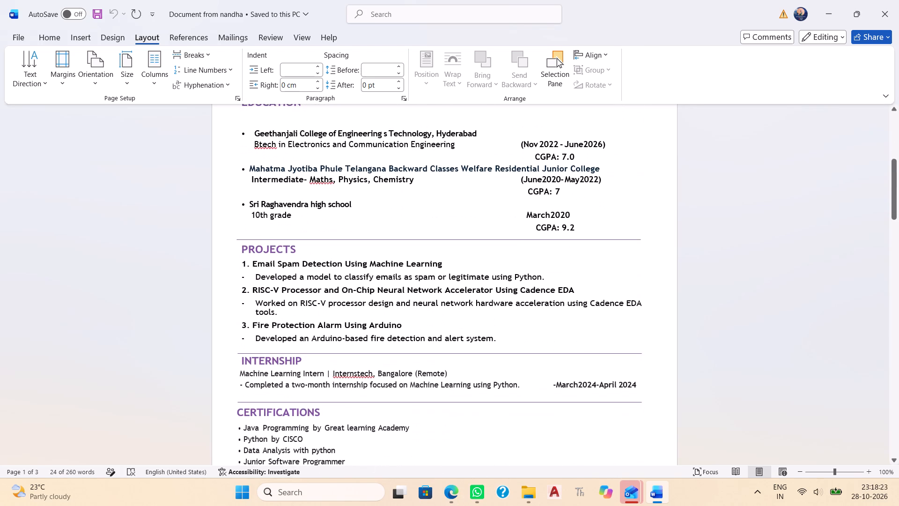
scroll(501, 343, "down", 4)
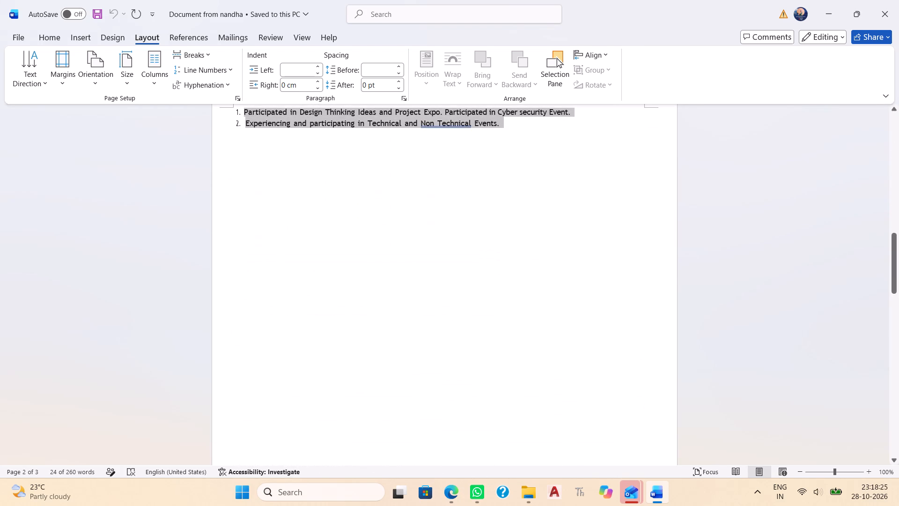
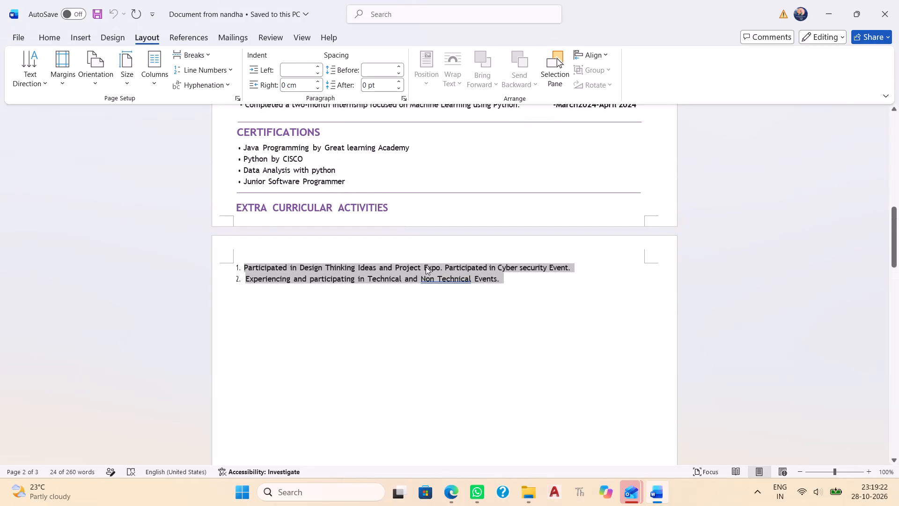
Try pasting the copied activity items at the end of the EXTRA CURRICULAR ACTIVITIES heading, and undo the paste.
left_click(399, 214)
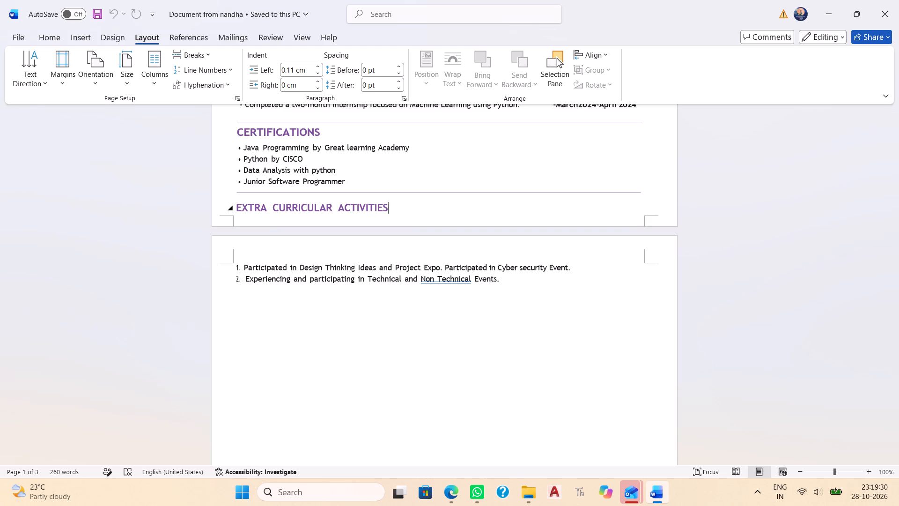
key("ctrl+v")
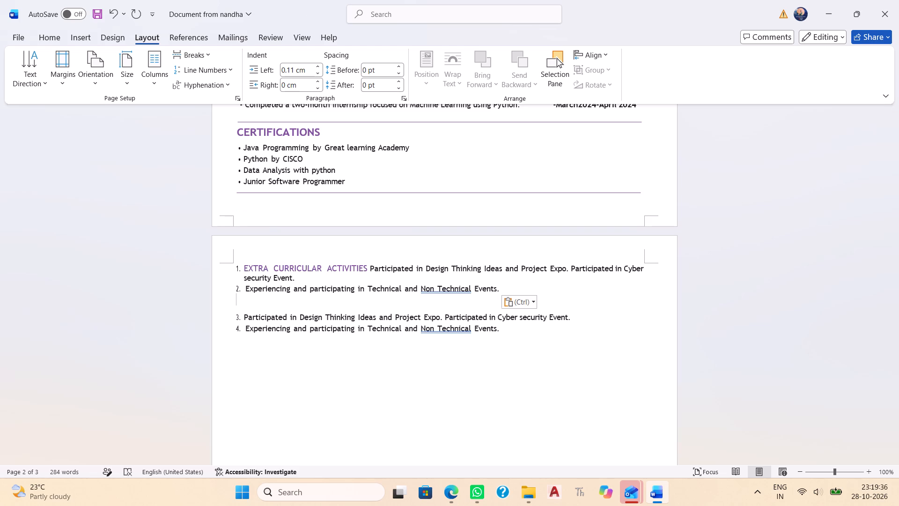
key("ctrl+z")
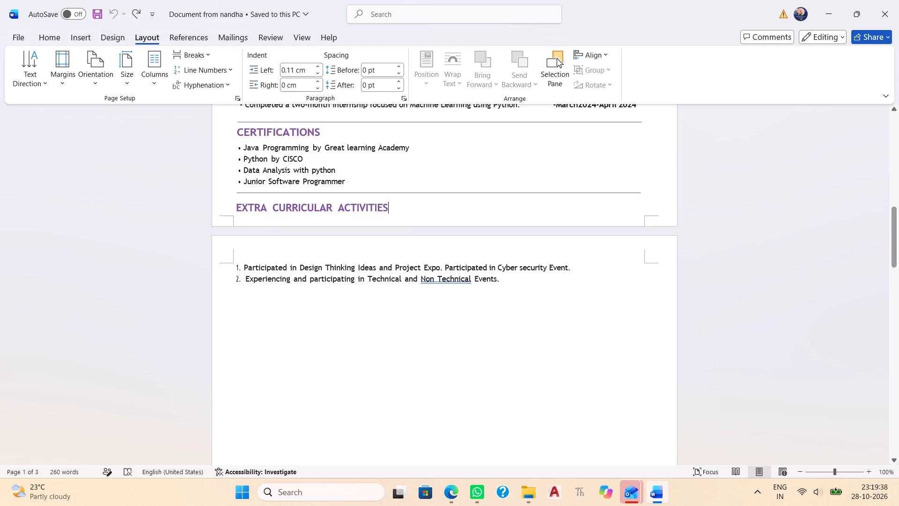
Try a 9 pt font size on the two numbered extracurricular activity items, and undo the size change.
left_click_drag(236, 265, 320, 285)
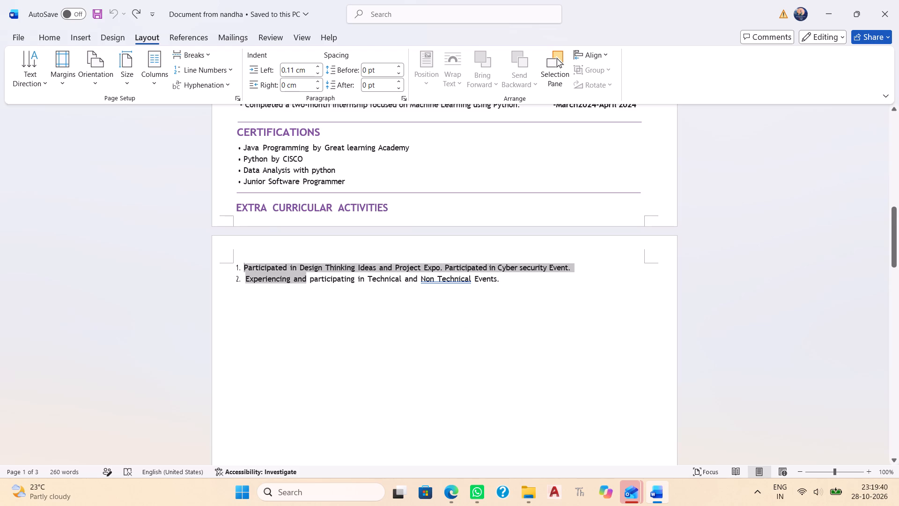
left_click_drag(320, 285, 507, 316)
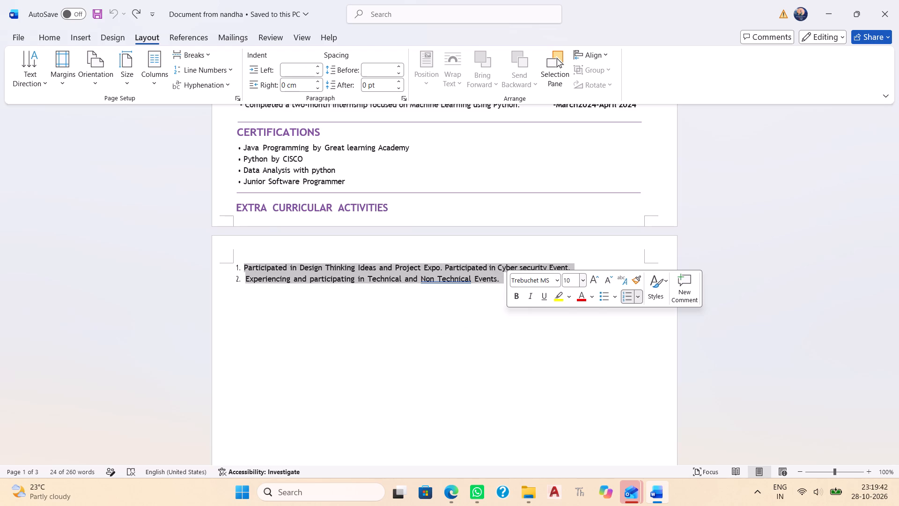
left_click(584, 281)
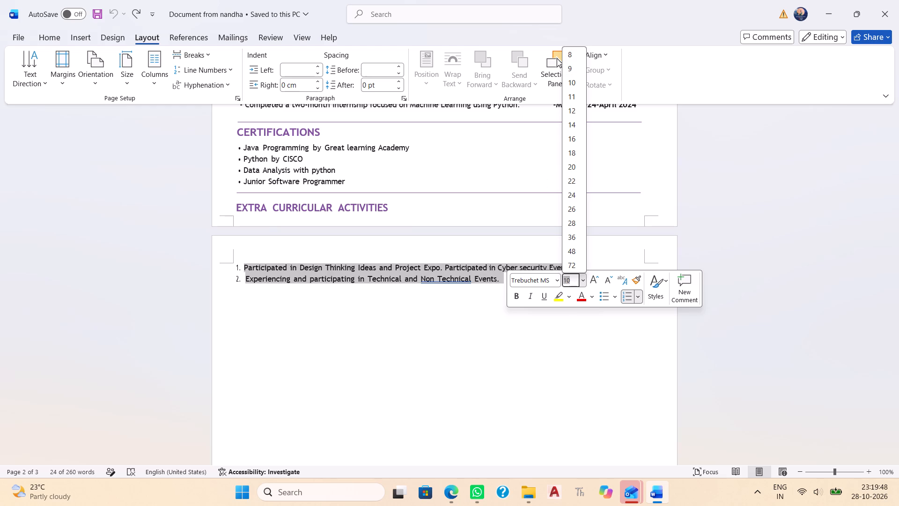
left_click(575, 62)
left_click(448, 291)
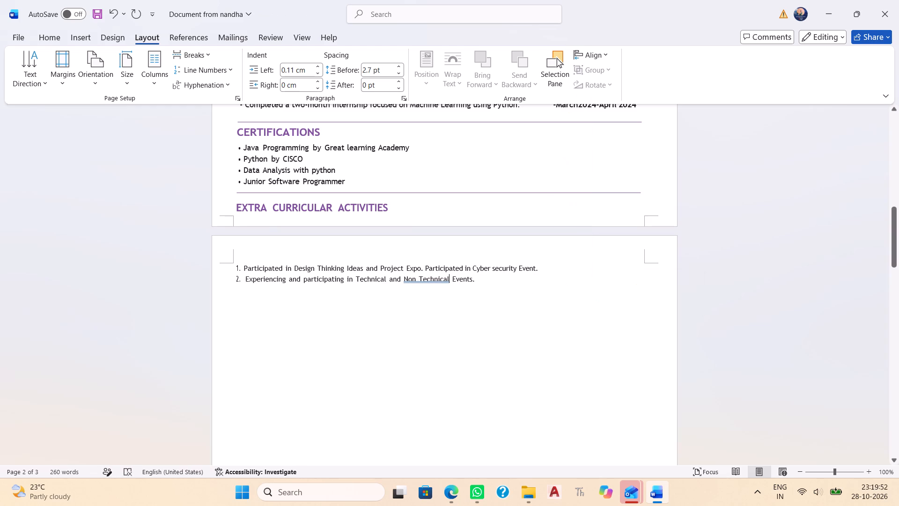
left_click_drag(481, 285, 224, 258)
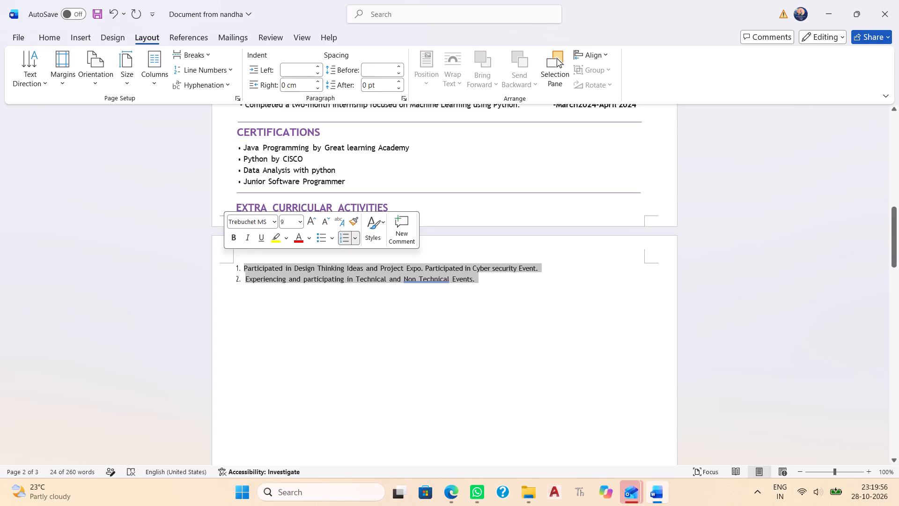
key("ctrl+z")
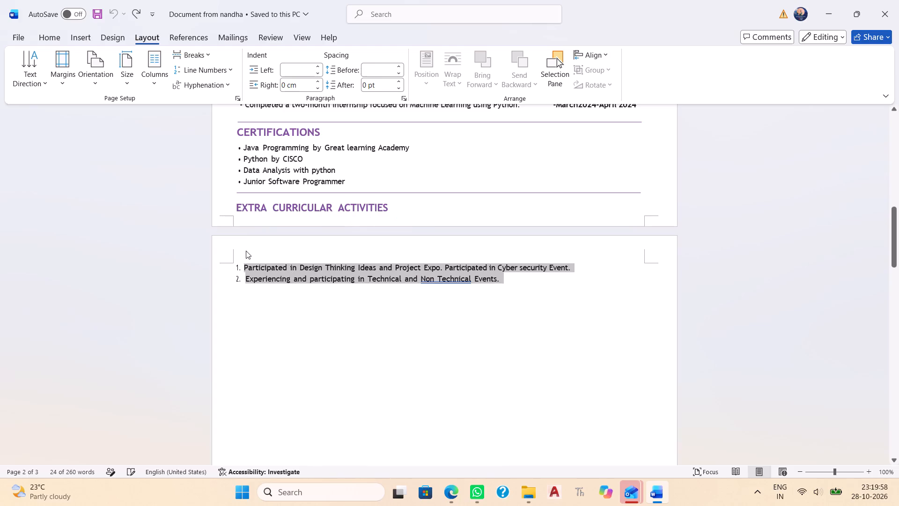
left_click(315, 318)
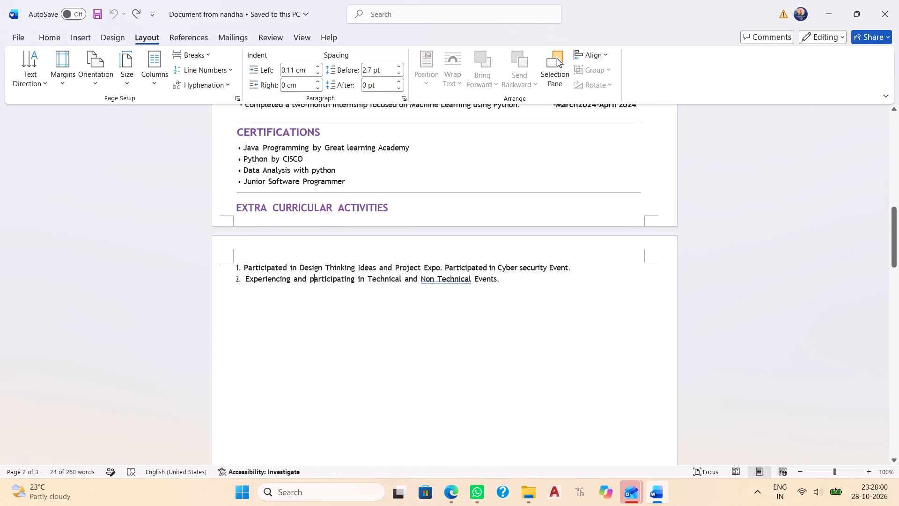
Review the résumé's layout from the name header down to the extracurricular items and the pages after them.
scroll(315, 318, "up", 8)
scroll(315, 318, "down", 11)
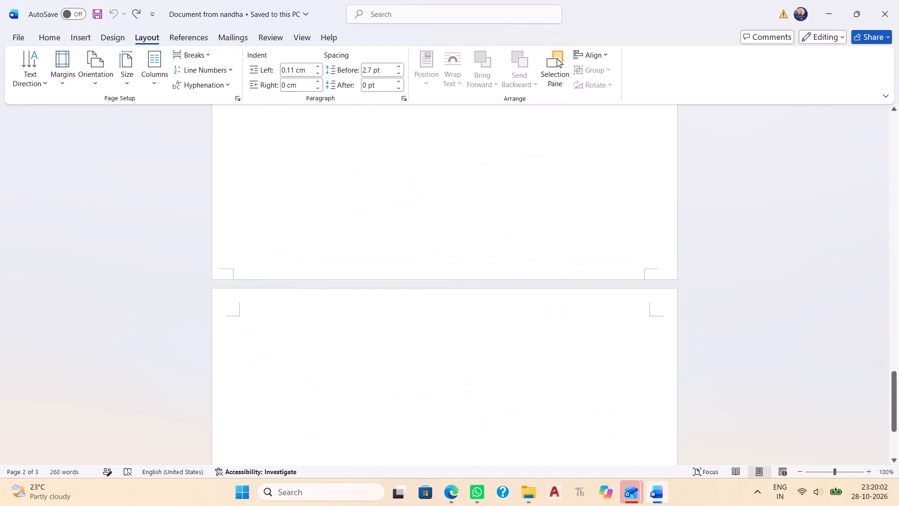
scroll(315, 318, "up", 12)
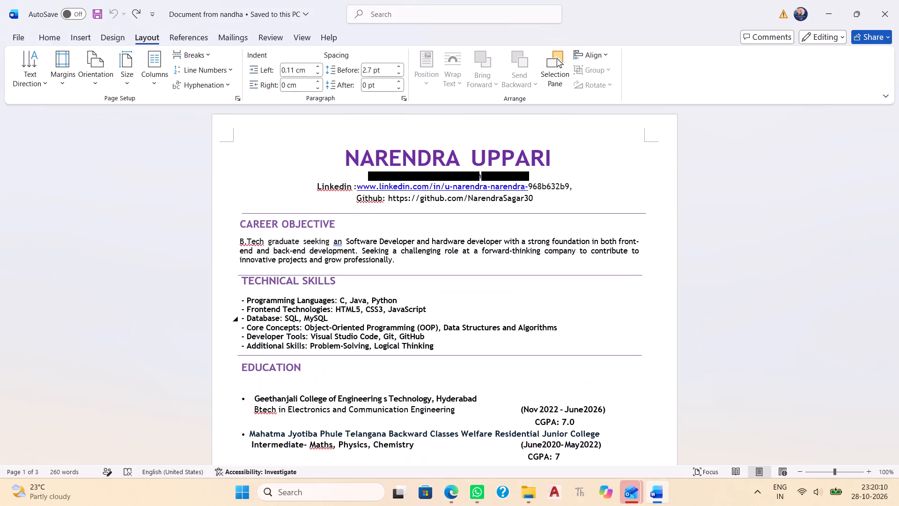
scroll(315, 318, "down", 4)
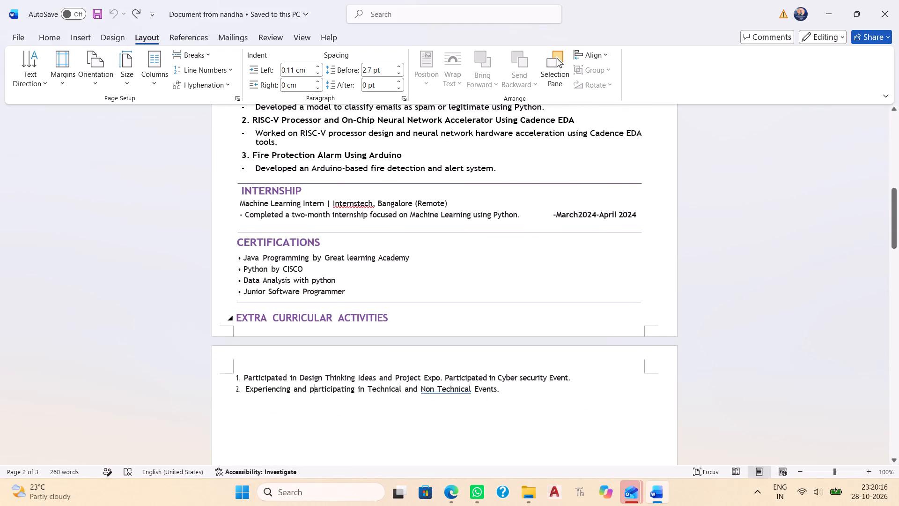
scroll(315, 318, "up", 1)
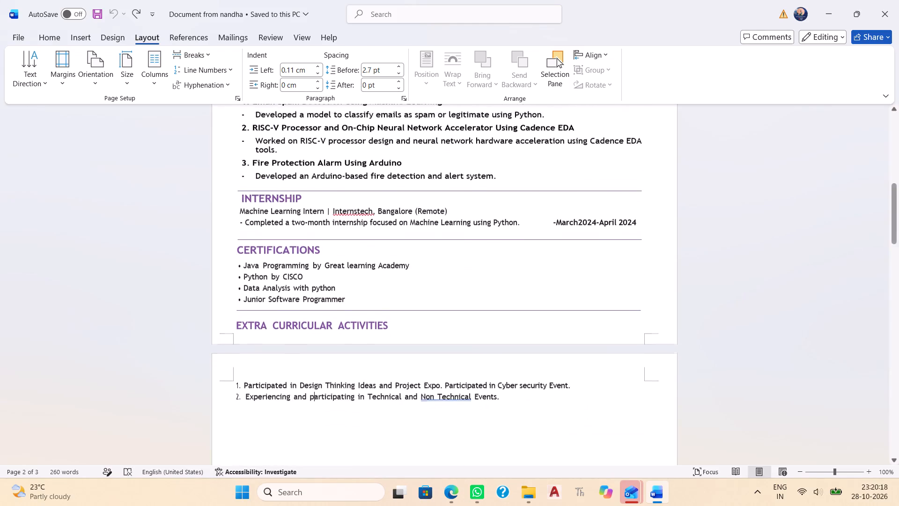
scroll(315, 318, "up", 5)
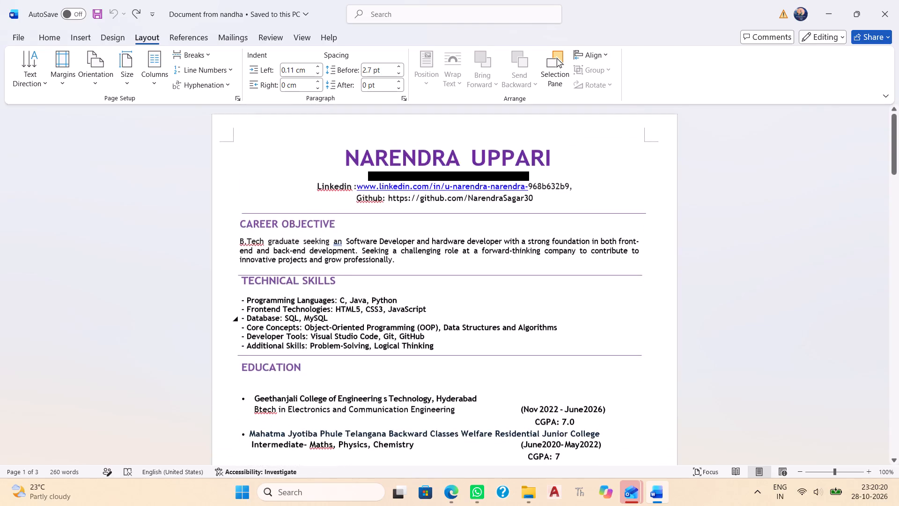
scroll(315, 318, "down", 5)
scroll(315, 318, "up", 3)
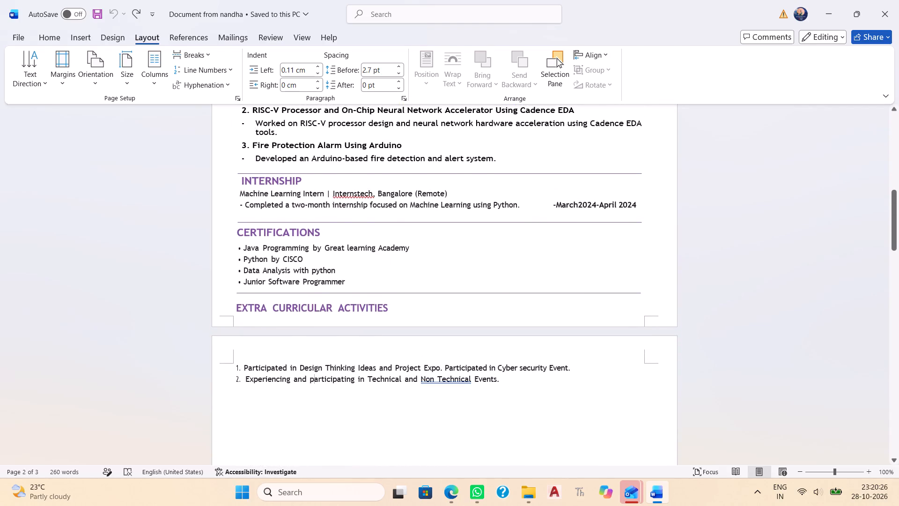
scroll(315, 318, "up", 8)
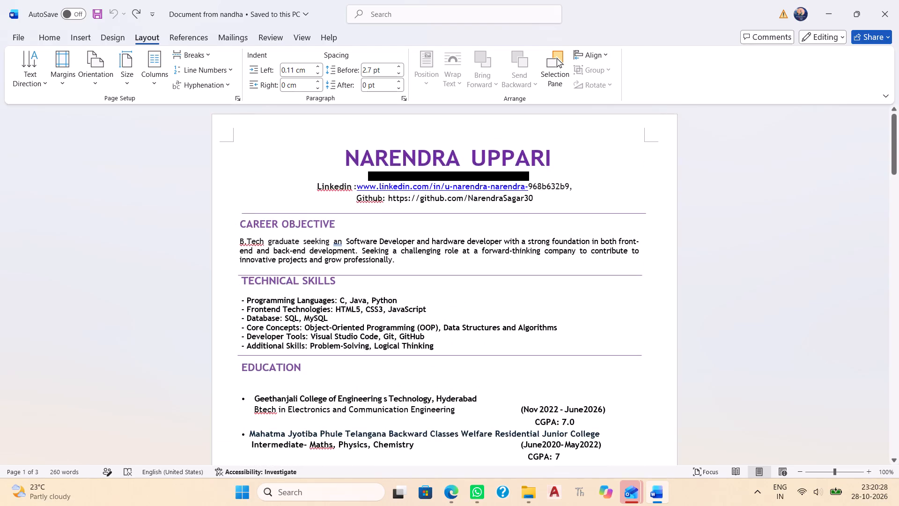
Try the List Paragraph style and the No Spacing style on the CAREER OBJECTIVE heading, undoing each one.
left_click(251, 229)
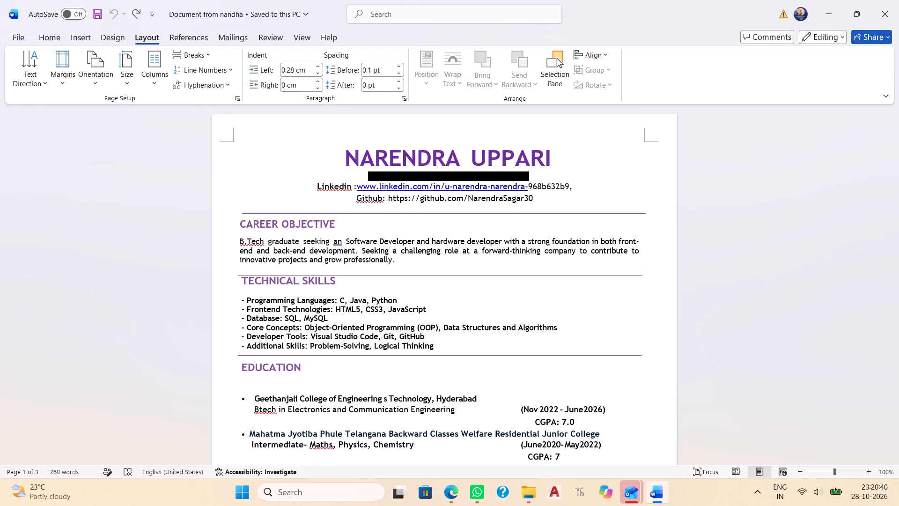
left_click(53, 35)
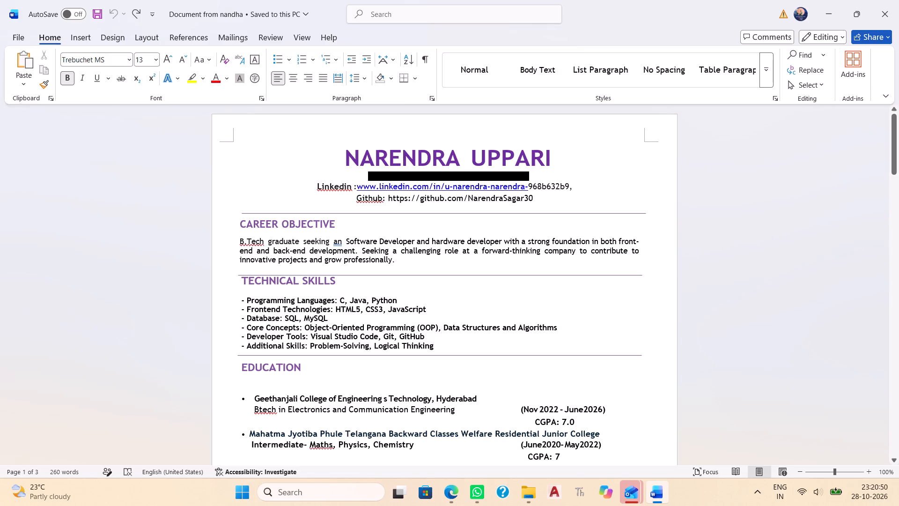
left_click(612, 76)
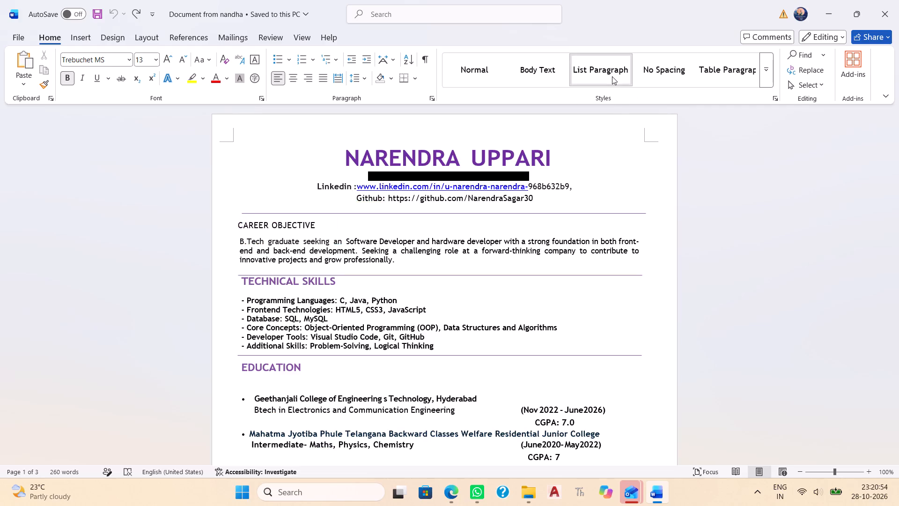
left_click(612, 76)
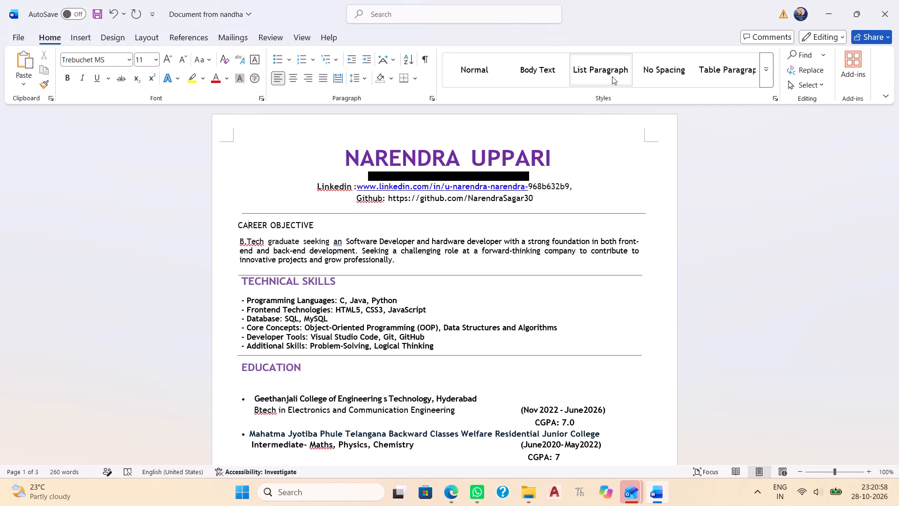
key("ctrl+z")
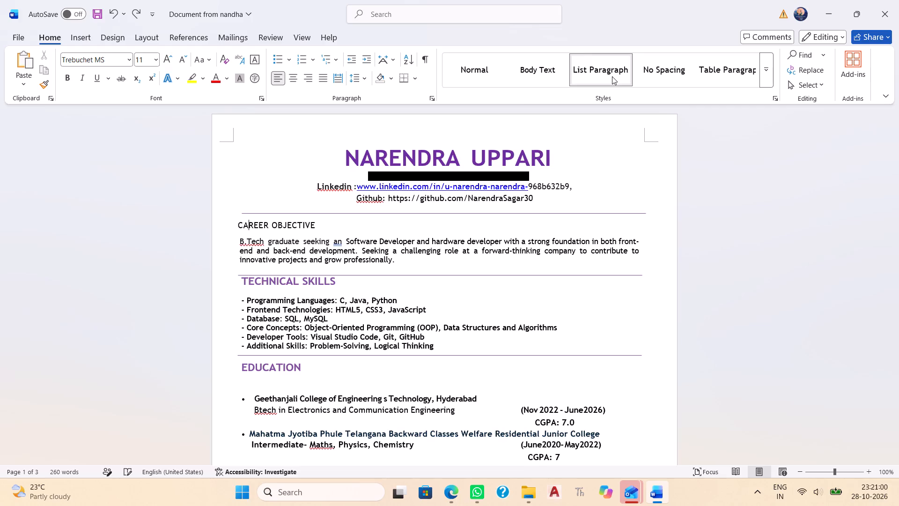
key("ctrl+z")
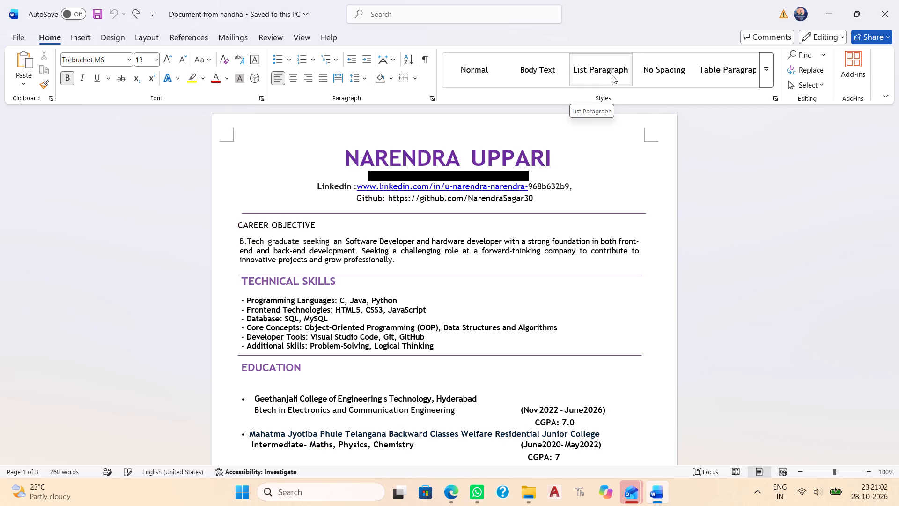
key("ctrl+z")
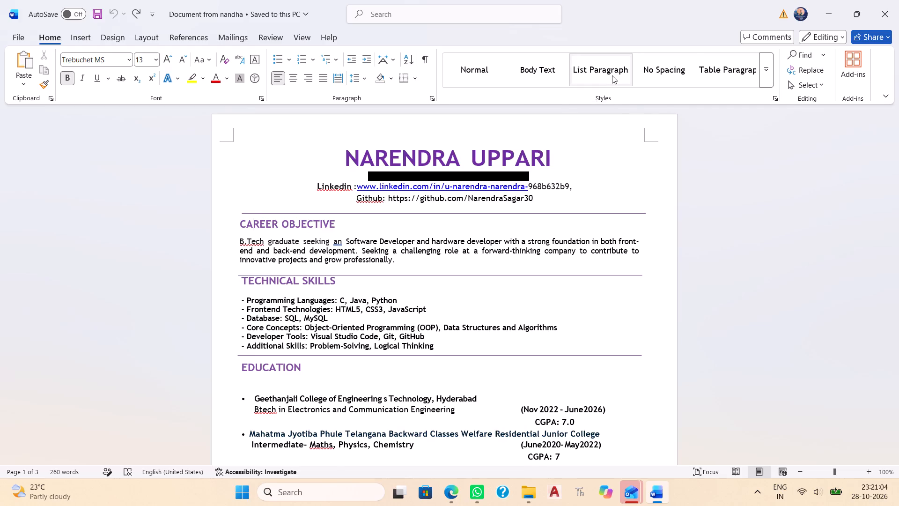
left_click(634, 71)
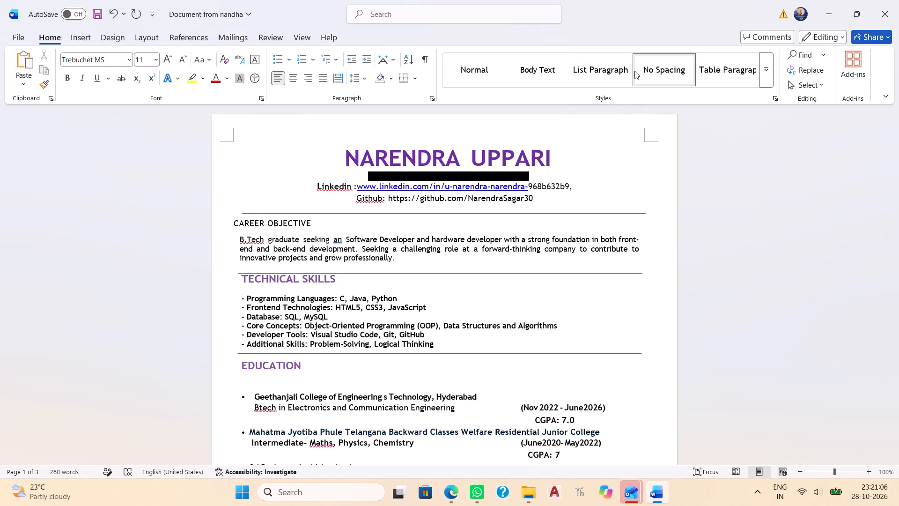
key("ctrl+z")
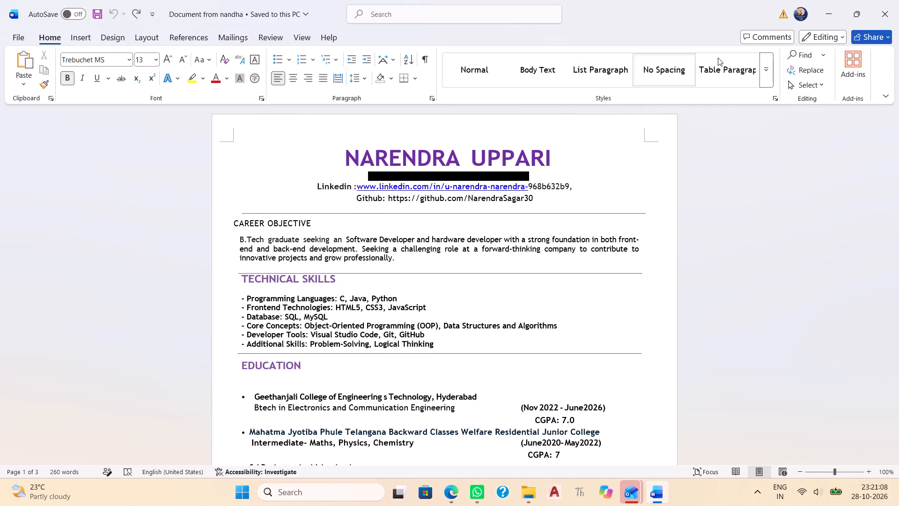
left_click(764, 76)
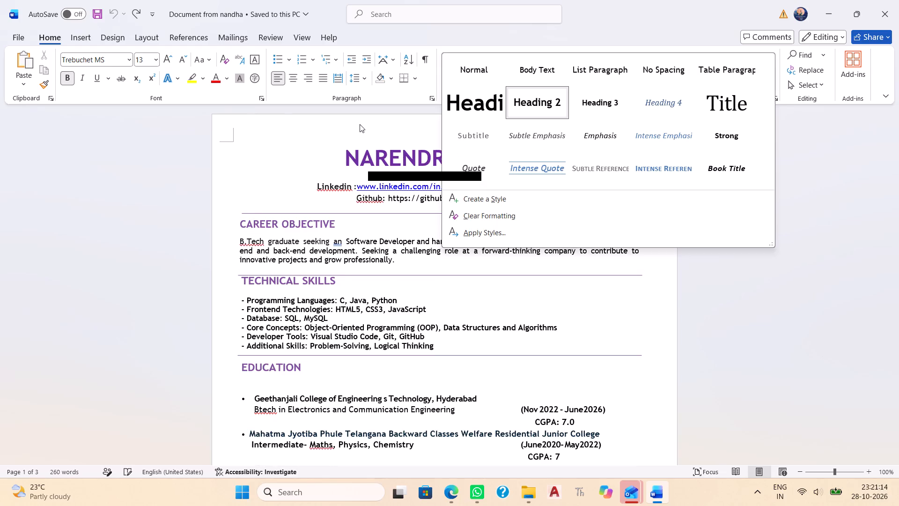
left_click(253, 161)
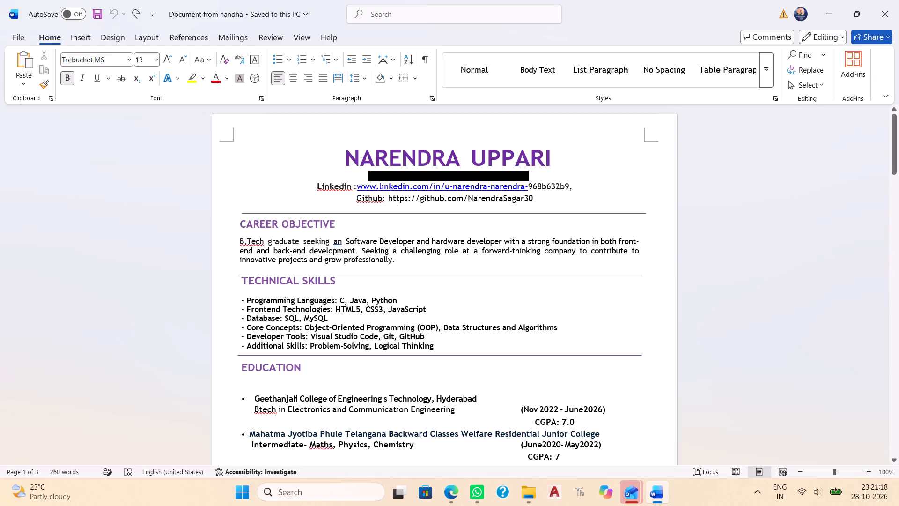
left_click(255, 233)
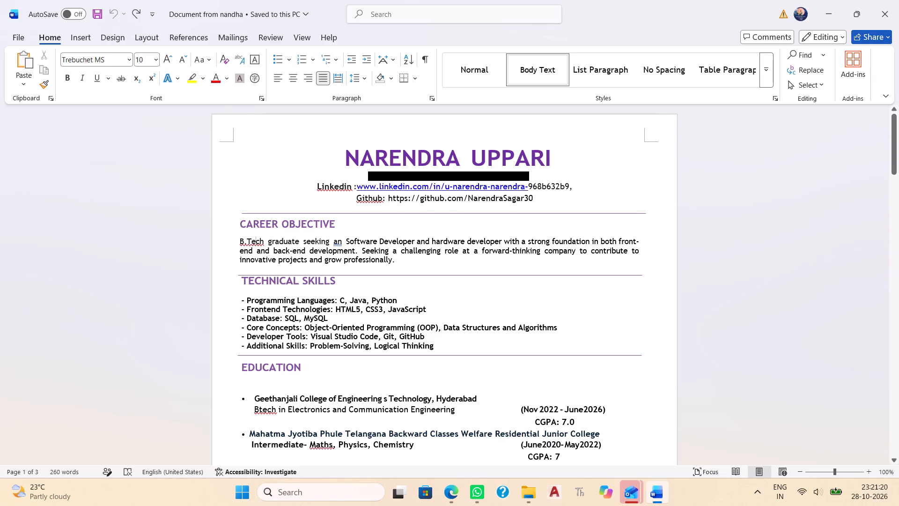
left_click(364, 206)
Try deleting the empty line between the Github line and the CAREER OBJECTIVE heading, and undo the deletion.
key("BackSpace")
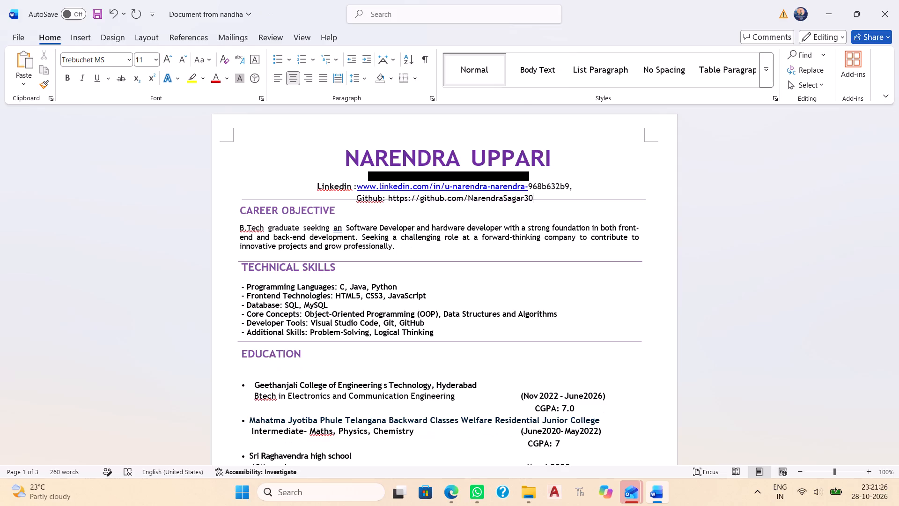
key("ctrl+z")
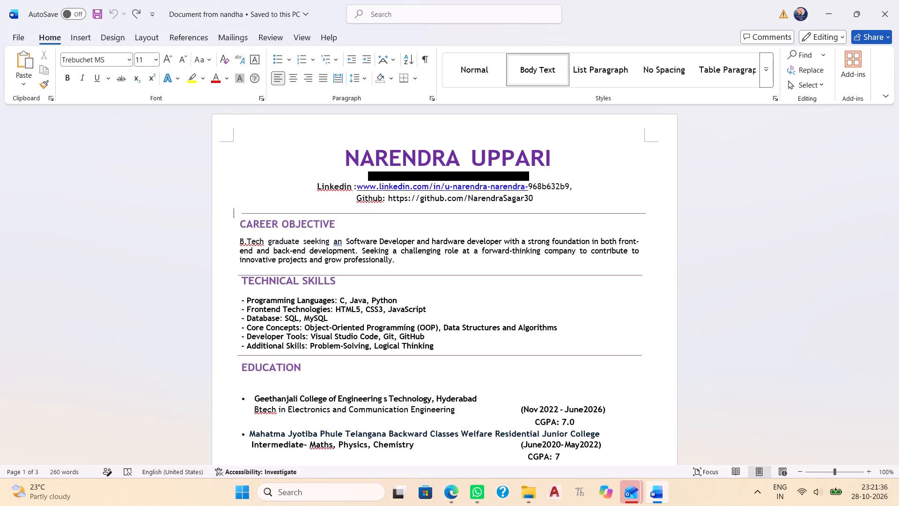
Review the résumé's layout from the CAREER OBJECTIVE section through to the extracurricular items on the second page.
scroll(274, 202, "down", 1)
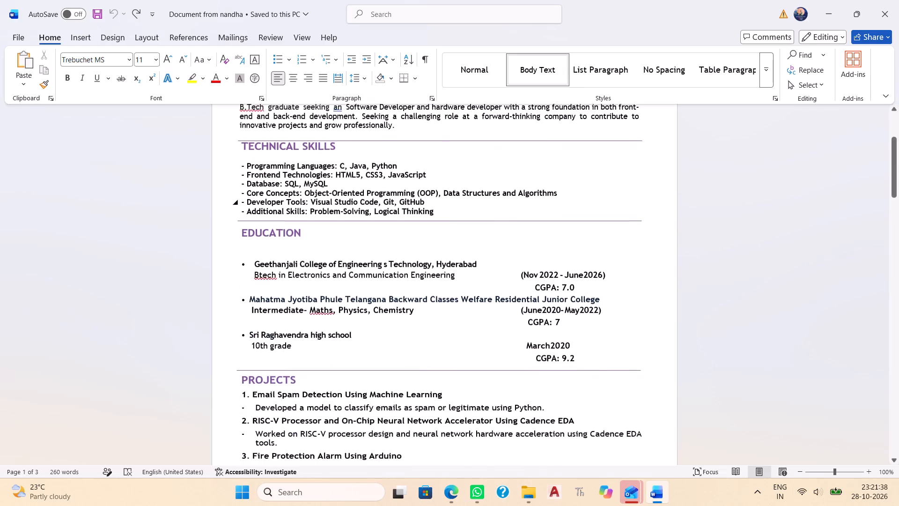
scroll(274, 202, "down", 2)
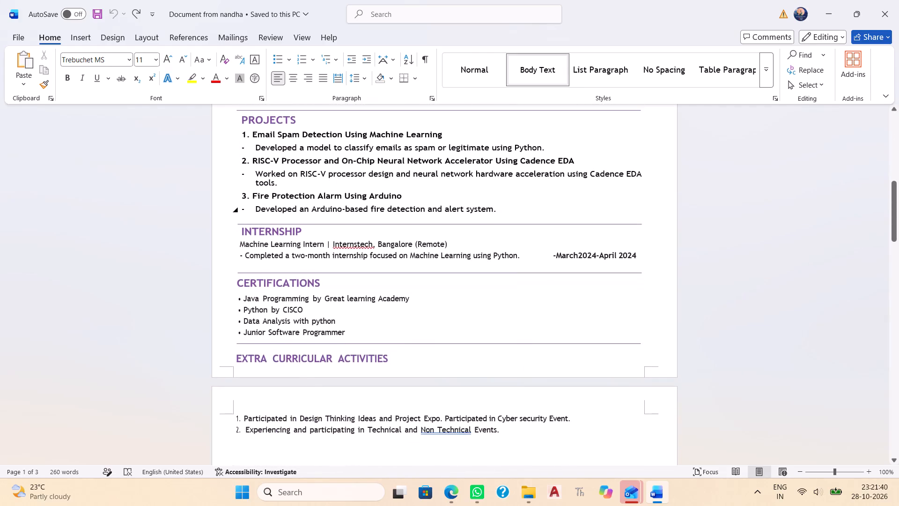
scroll(274, 202, "down", 1)
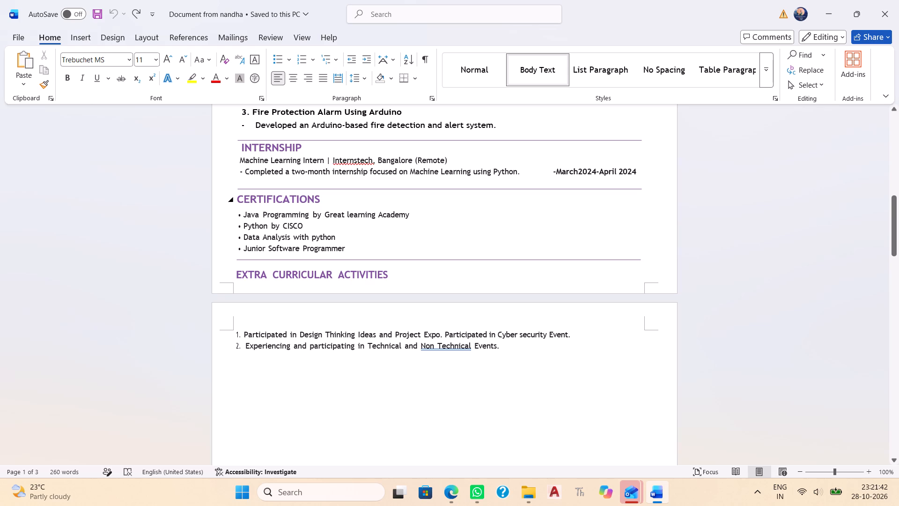
scroll(274, 202, "up", 2)
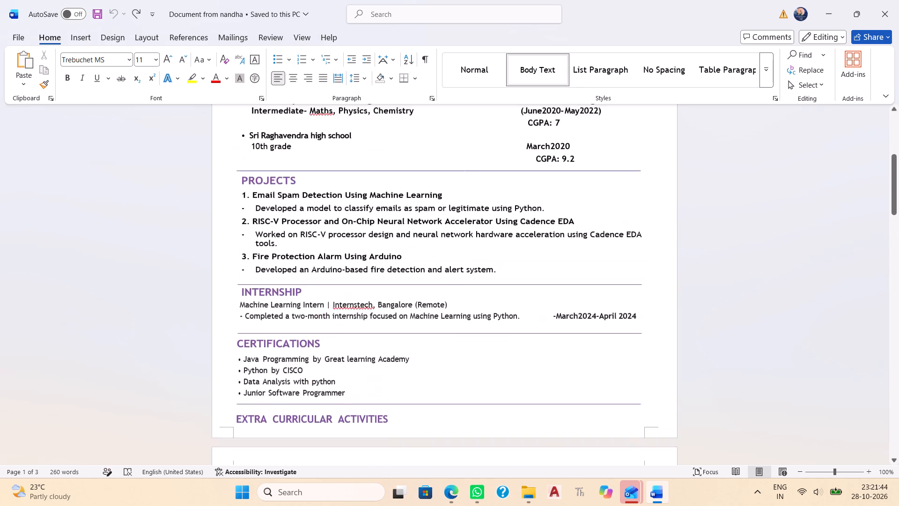
scroll(274, 202, "up", 1)
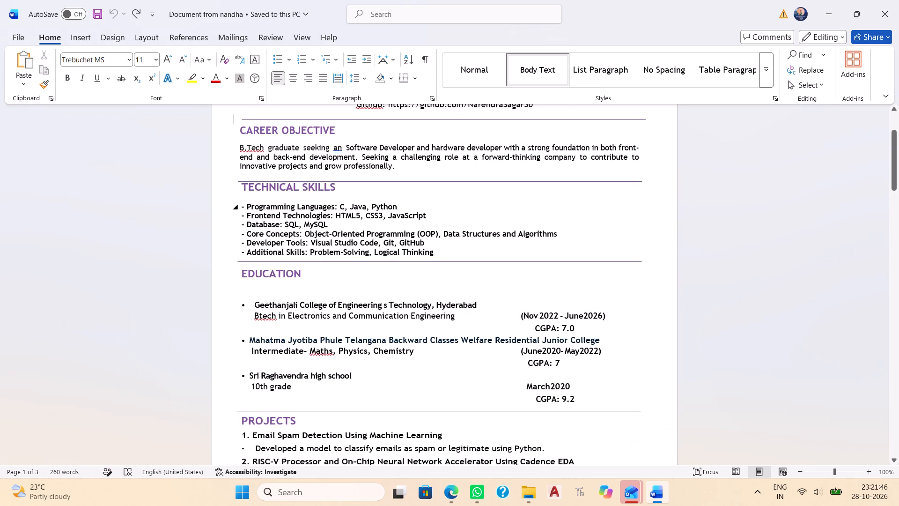
Save the edited résumé document under its existing name.
left_click(20, 37)
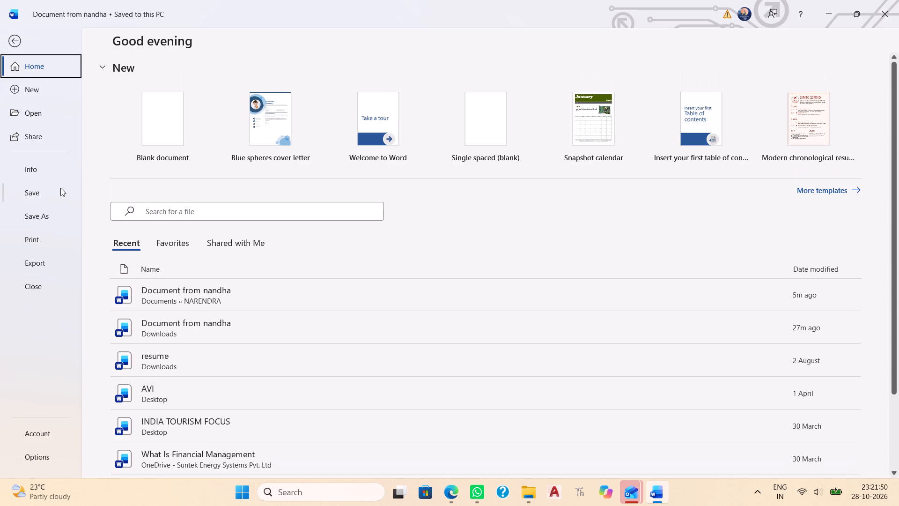
left_click(42, 195)
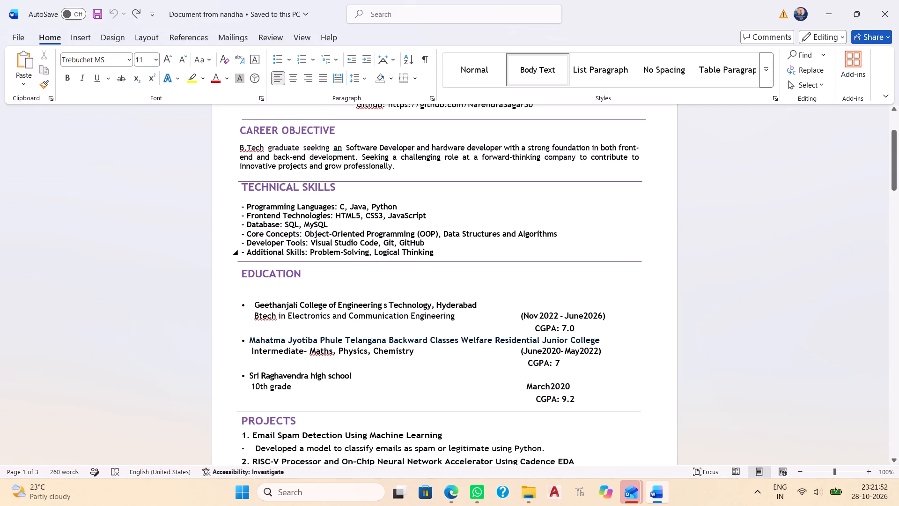
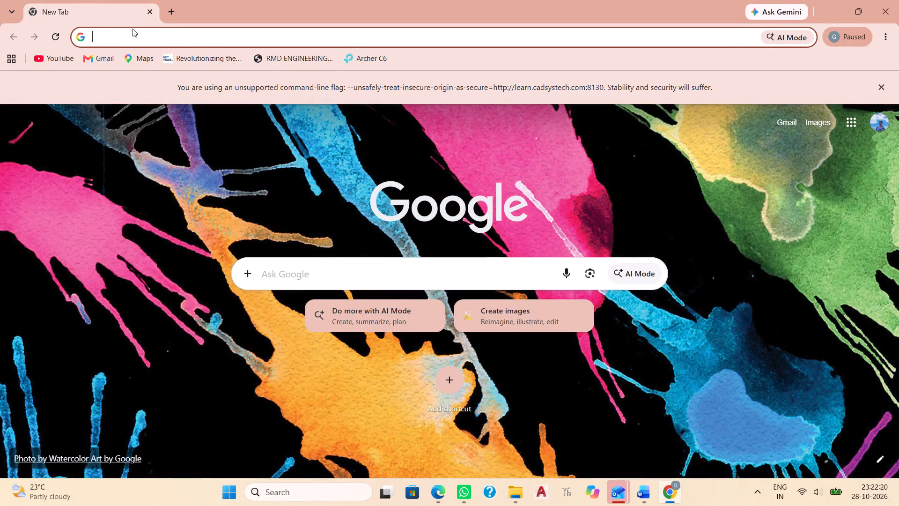
Search Google for "i love pdf" and open the Word to PDF converter on the iLovePDF site.
left_click(134, 34)
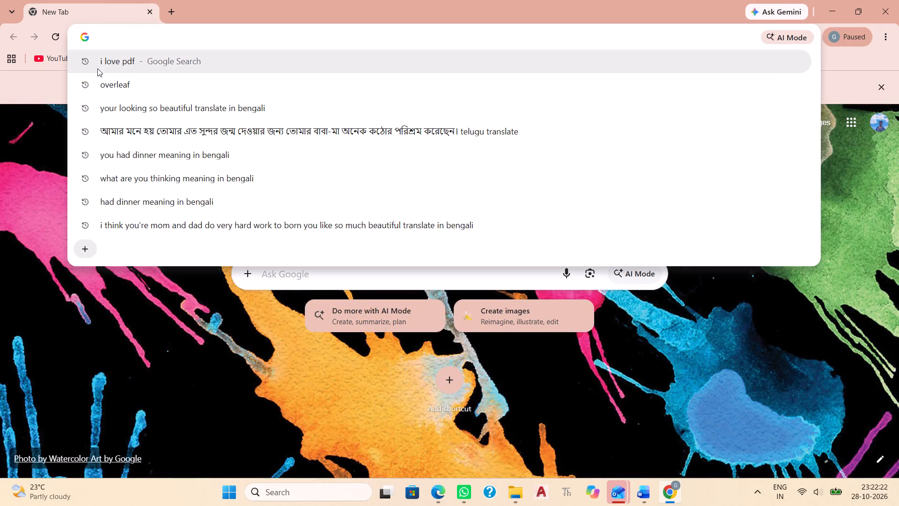
left_click(97, 68)
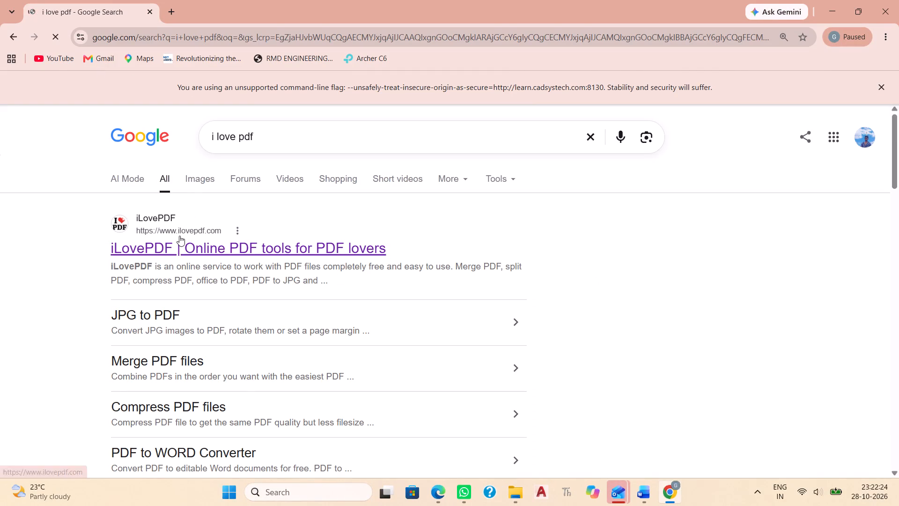
double_click(179, 236)
scroll(319, 245, "down", 1)
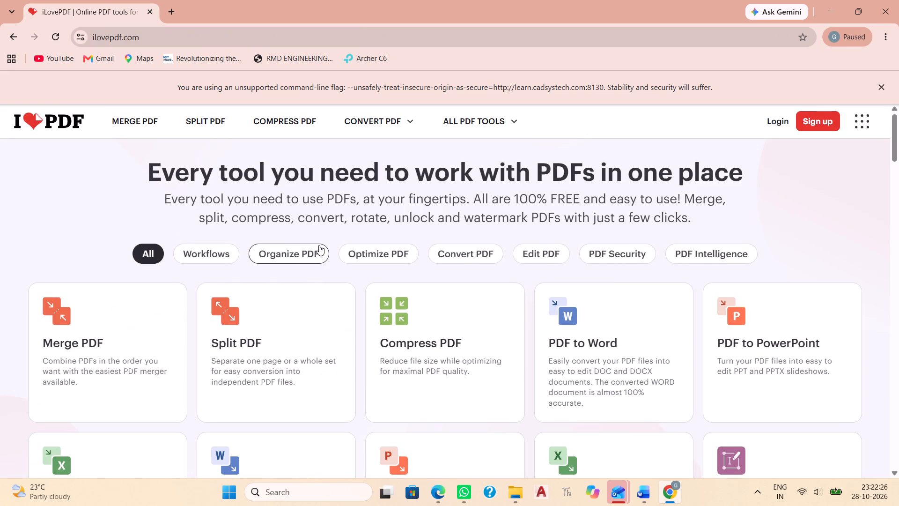
scroll(319, 245, "down", 1)
scroll(464, 231, "down", 2)
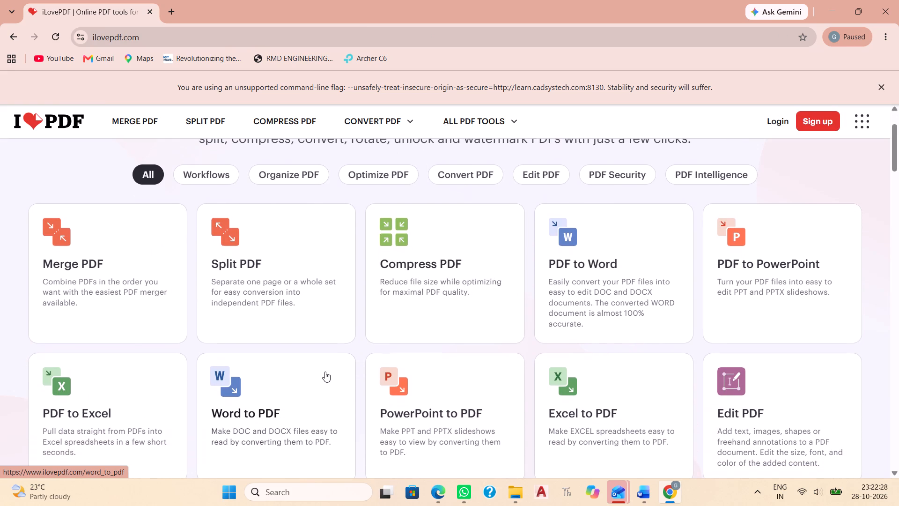
double_click(322, 376)
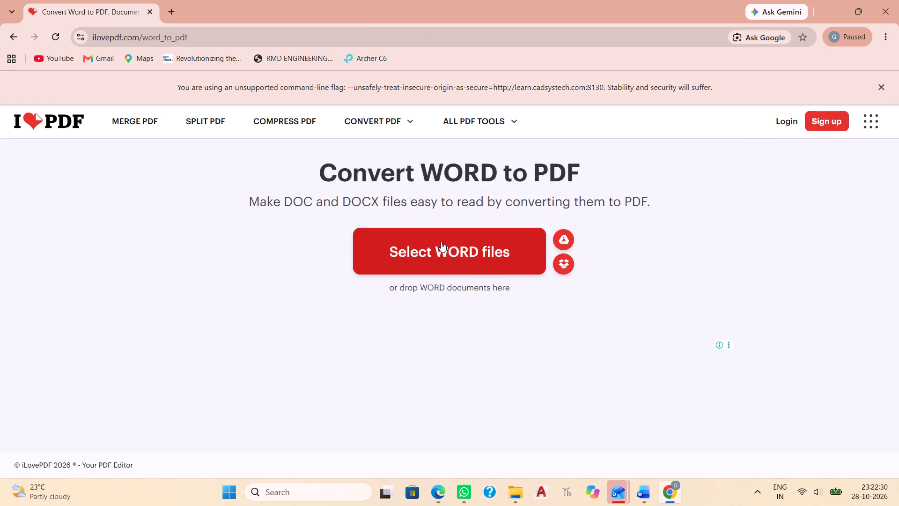
Open the file selection for choosing the Word document to convert to PDF.
left_click(442, 242)
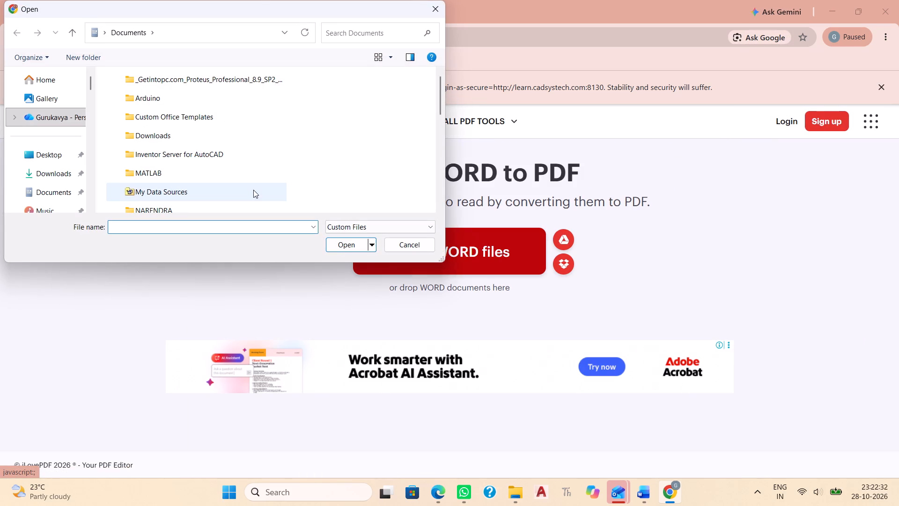
Choose the Word file "Document from nandha" from the NARENDRA folder in Documents for the WORD to PDF conversion.
scroll(199, 164, "down", 2)
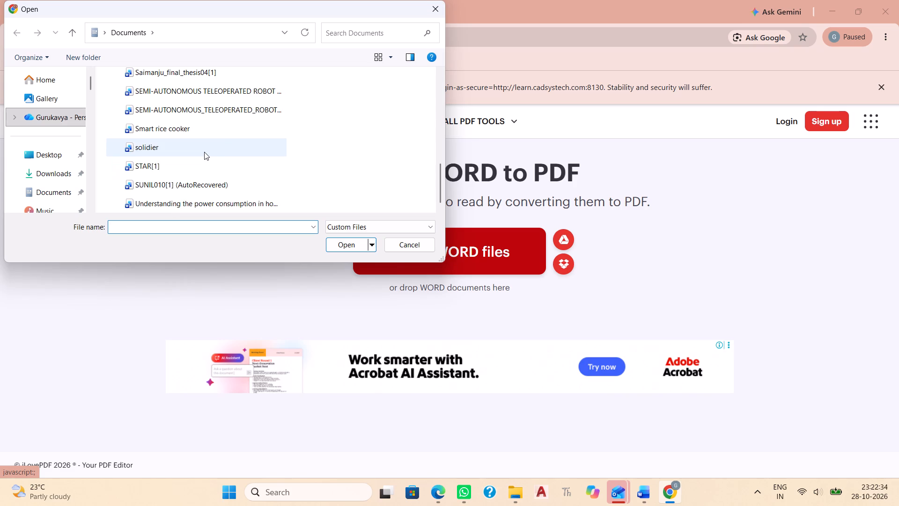
scroll(204, 152, "up", 8)
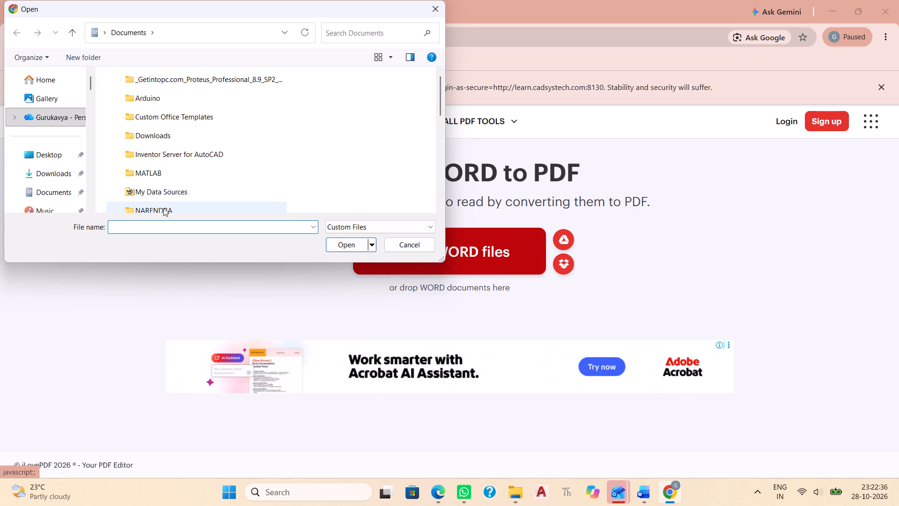
double_click(163, 208)
left_click(185, 95)
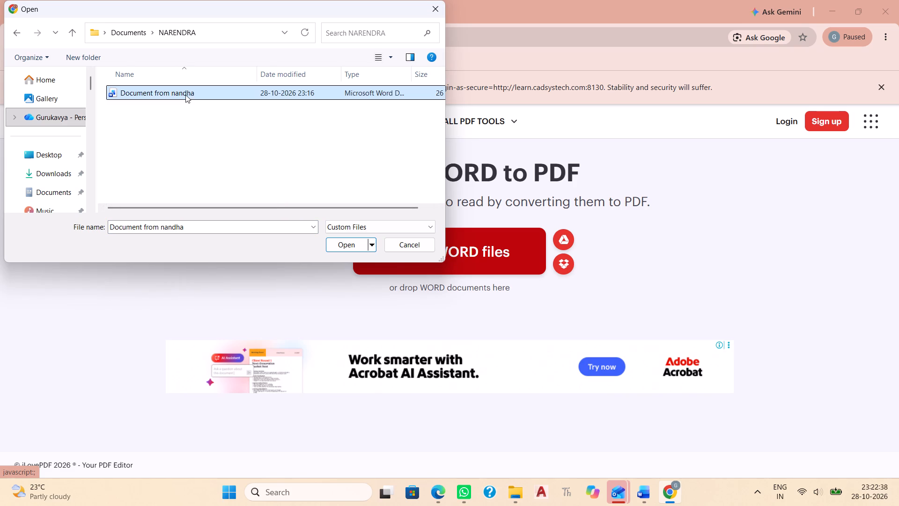
Load the selected Word file "Document from nandha" into the Word to PDF converter.
left_click(343, 243)
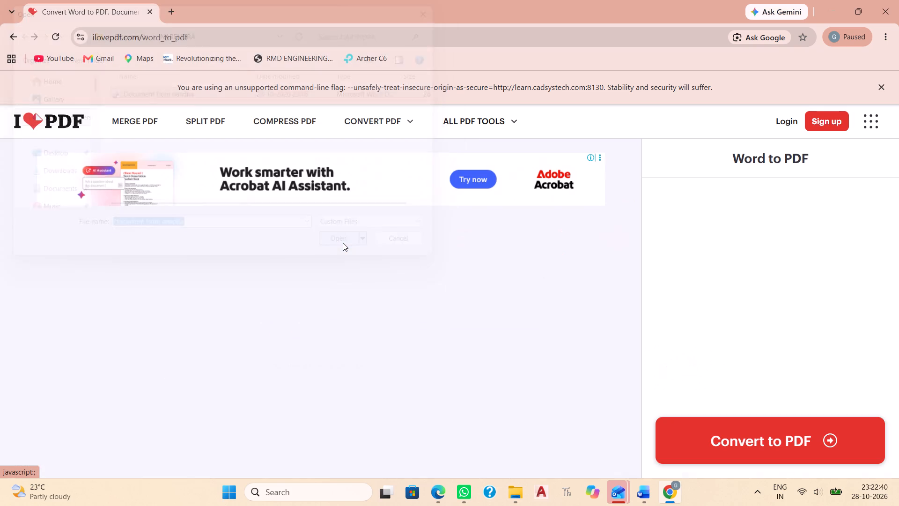